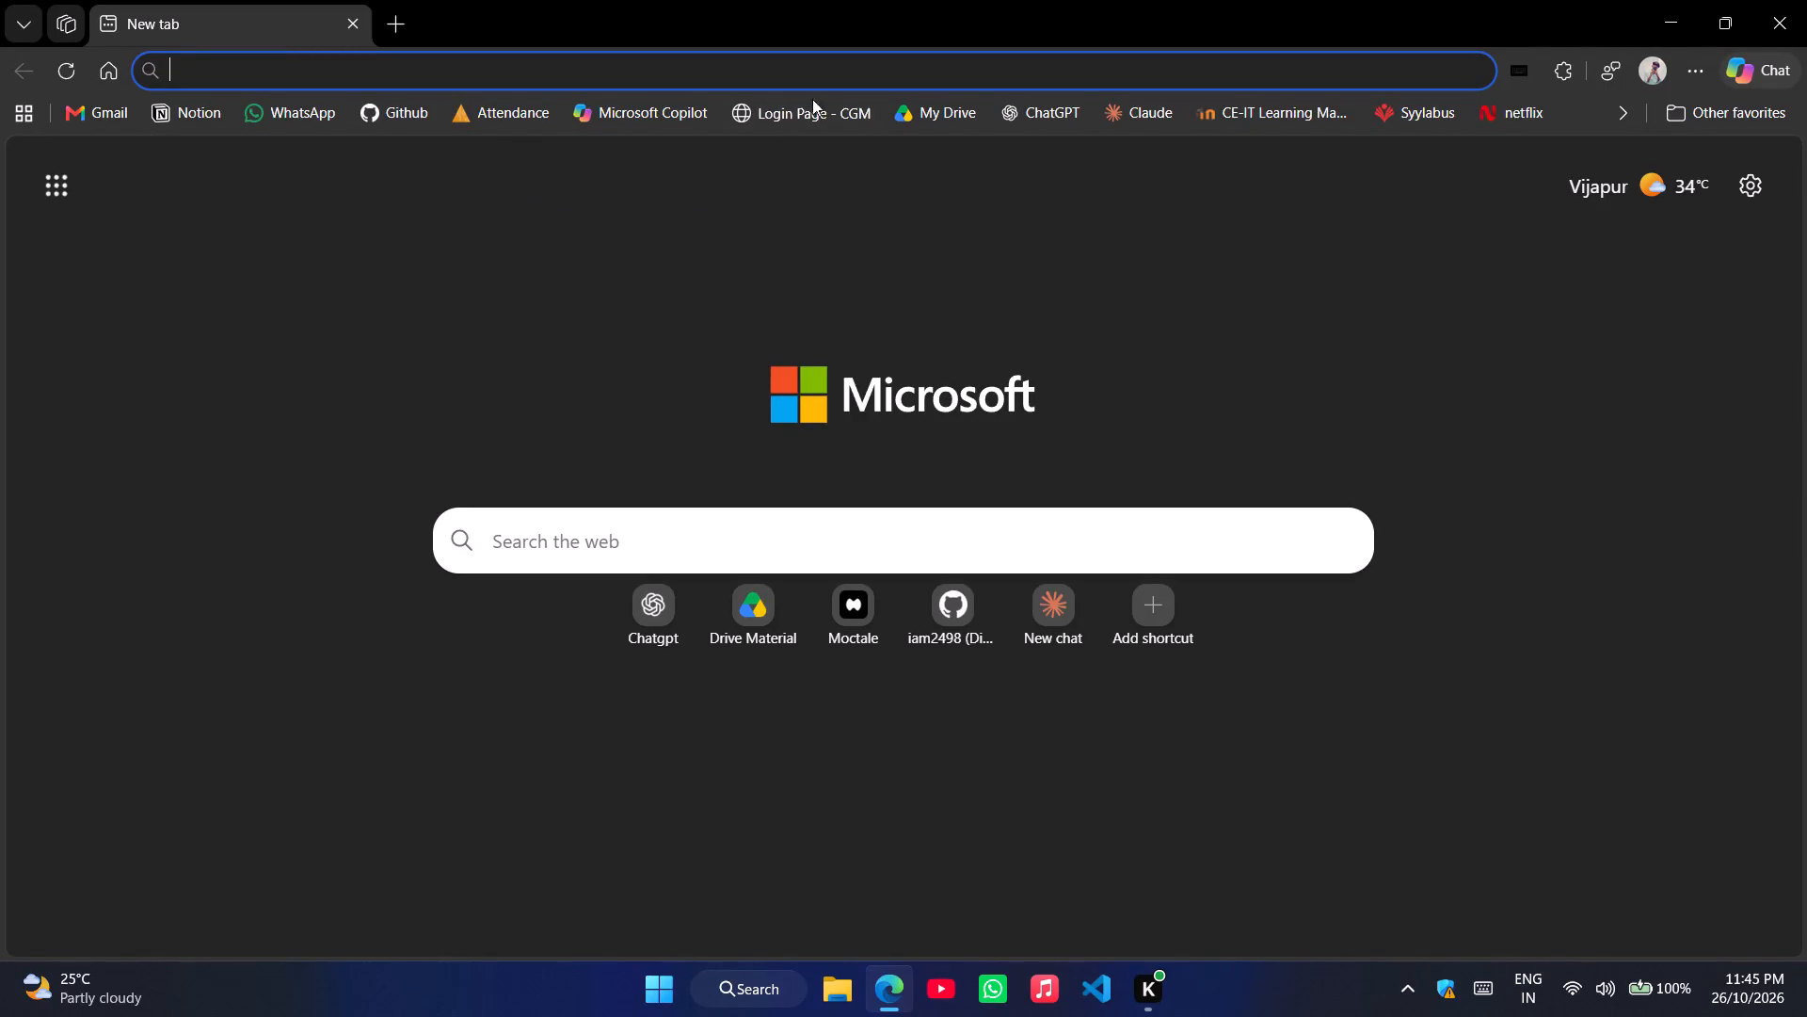
Open WhatsApp Web in the current browser tab.
{"action": "left_click", "coordinate": [310, 125]}
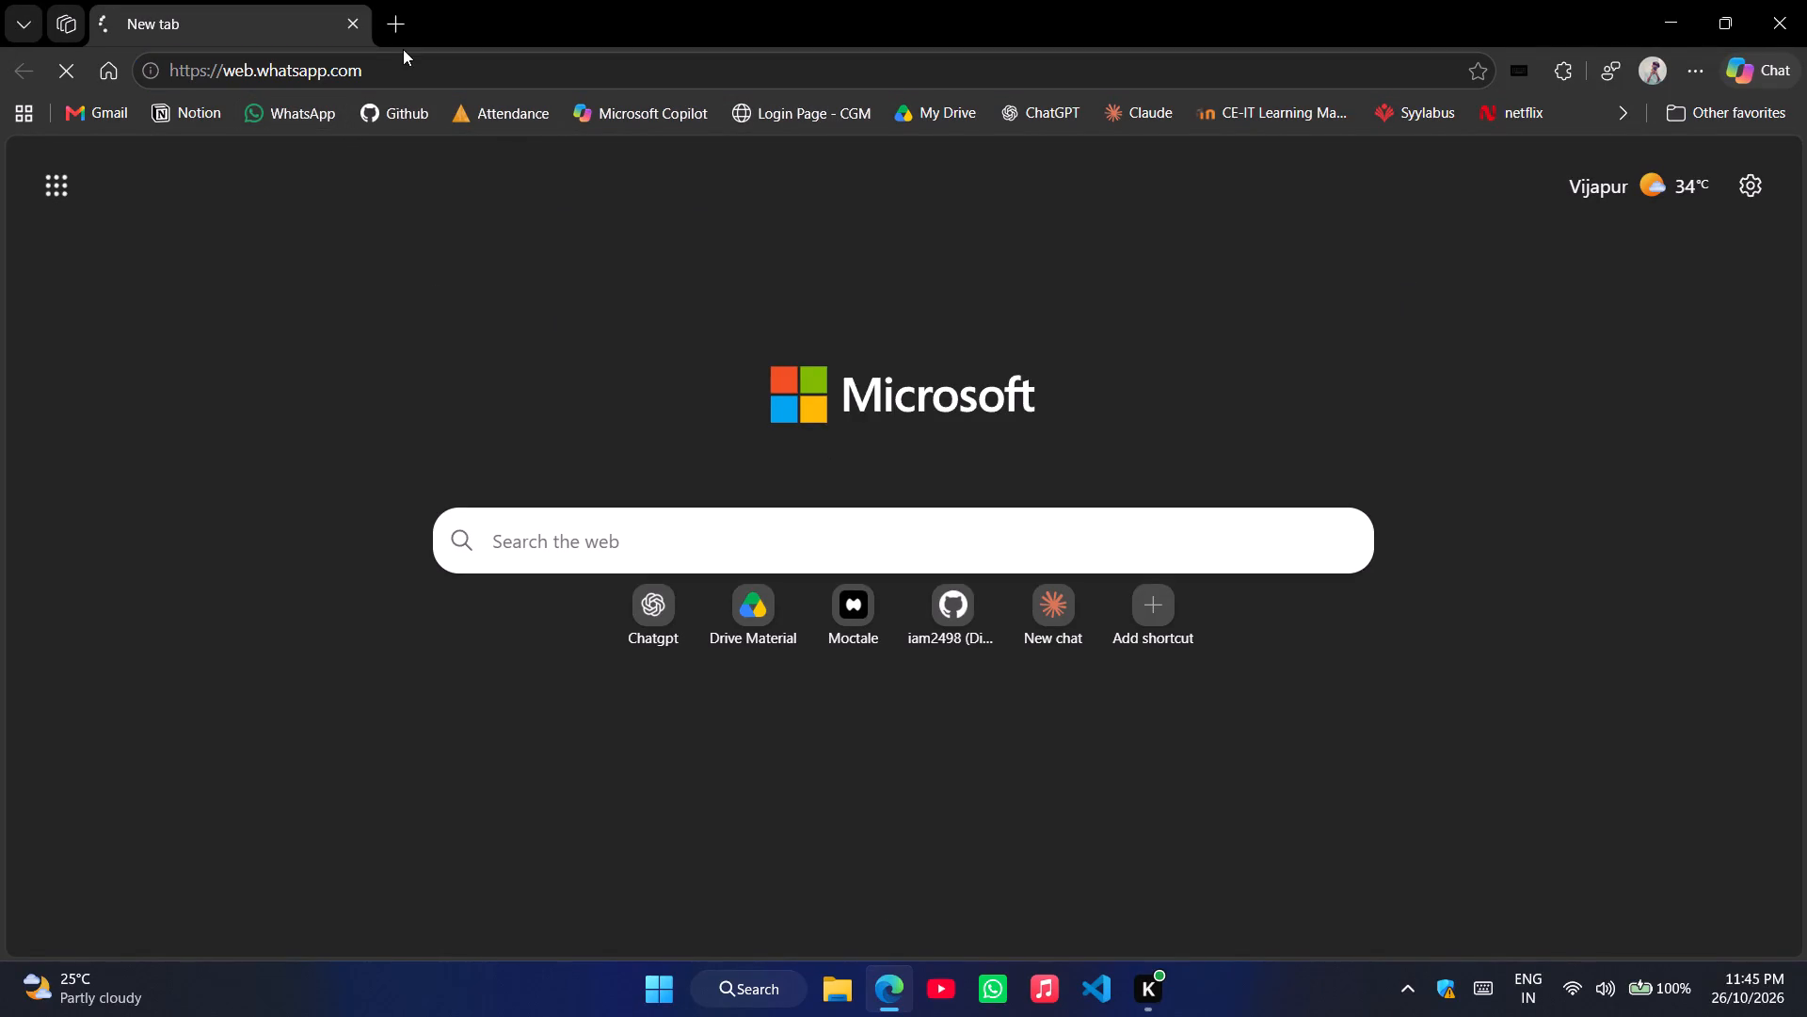
{"action": "left_click", "coordinate": [392, 25]}
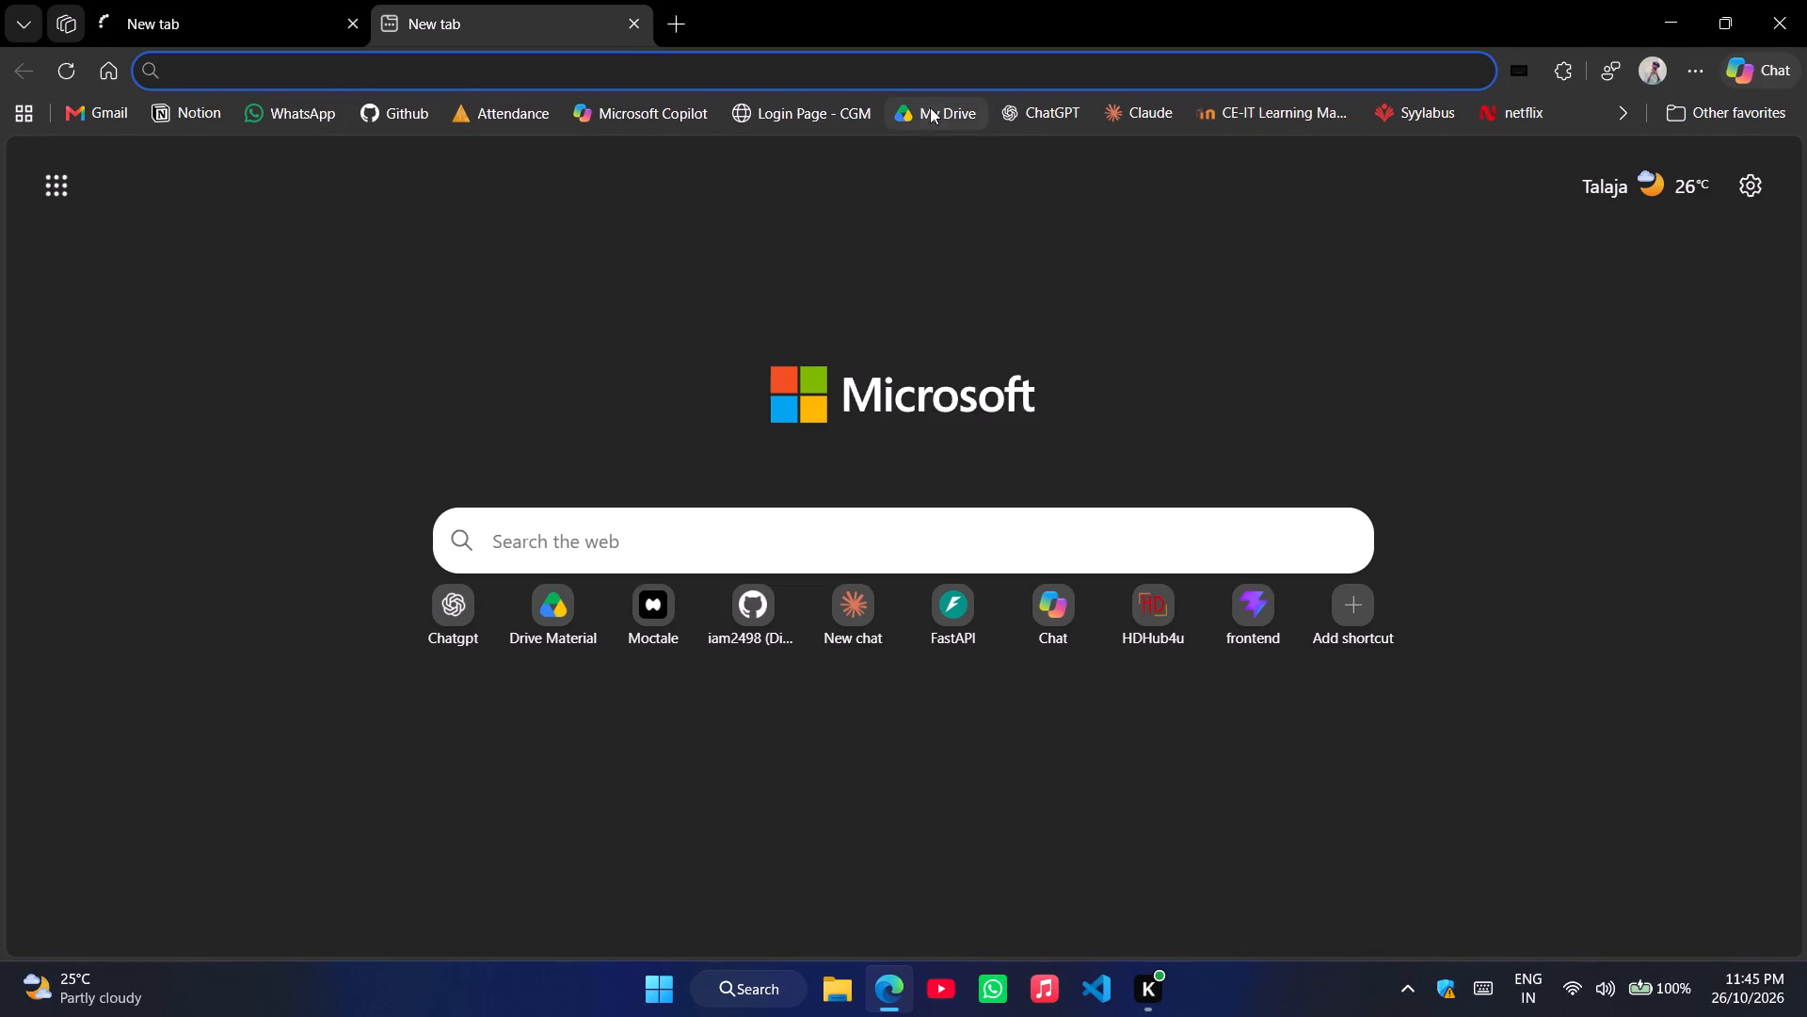
{"action": "left_click", "coordinate": [931, 106]}
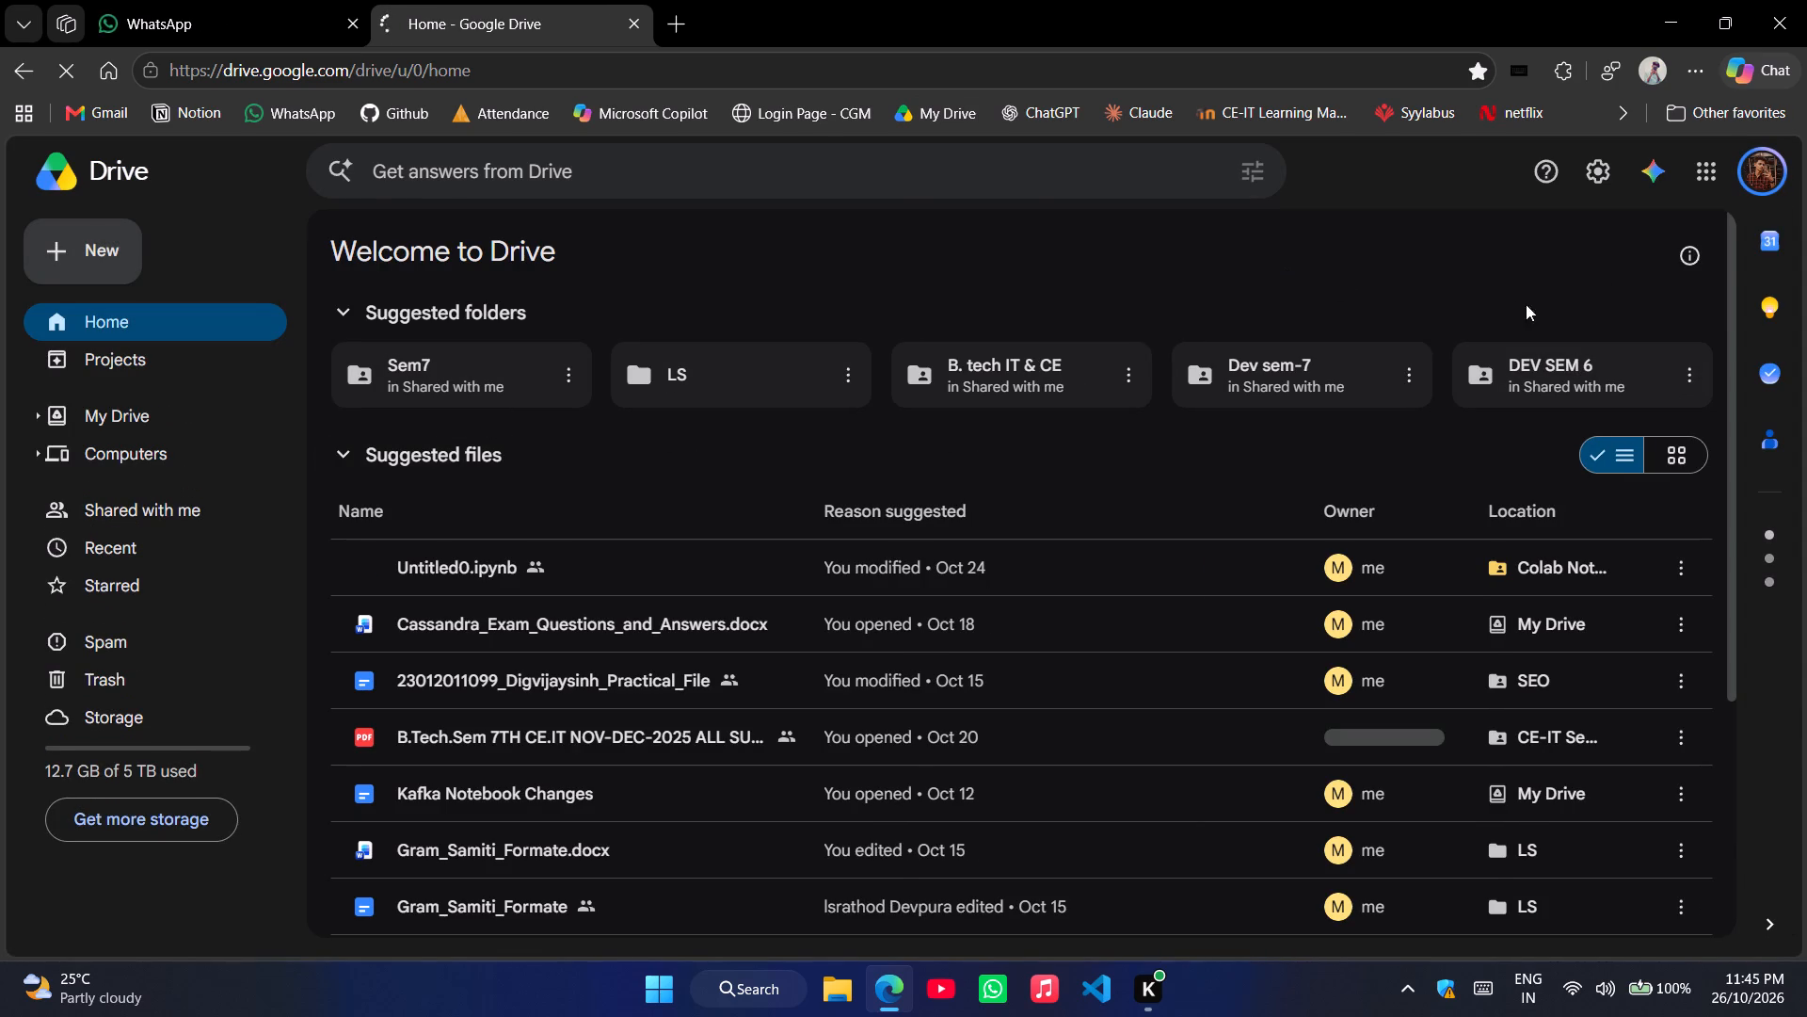
{"action": "left_click", "coordinate": [1762, 168]}
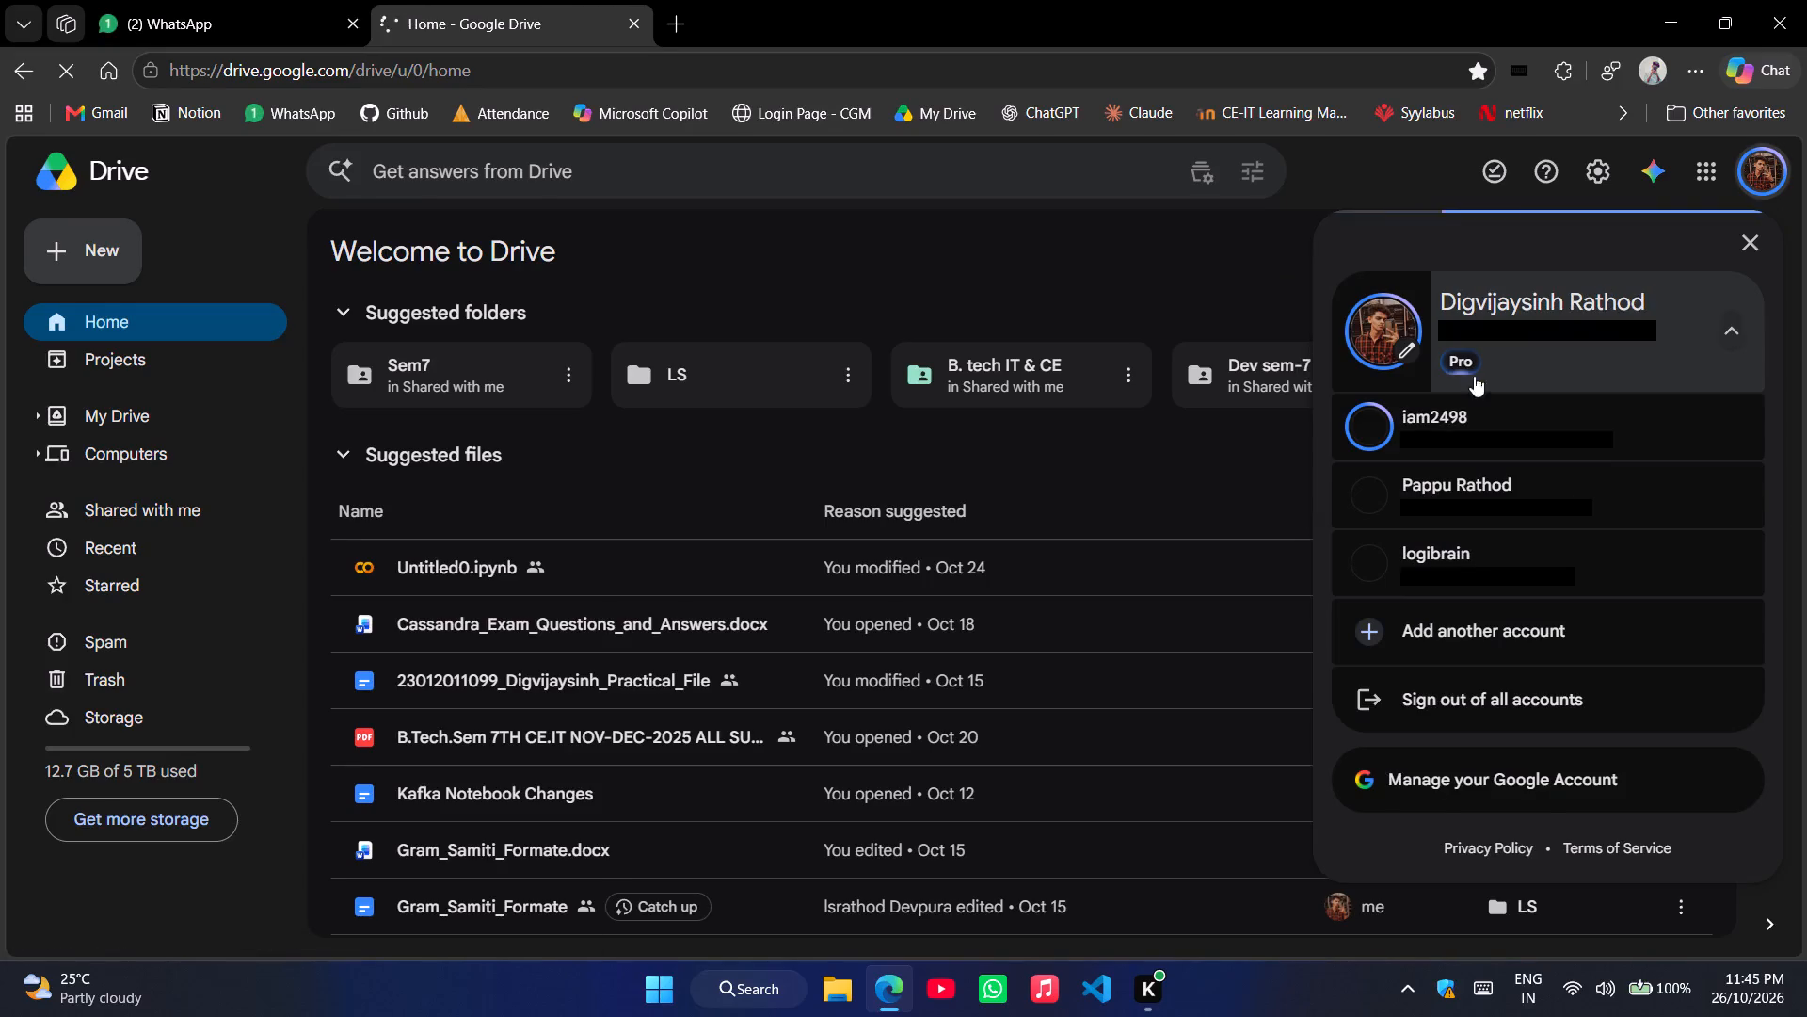
{"action": "left_click", "coordinate": [1463, 423]}
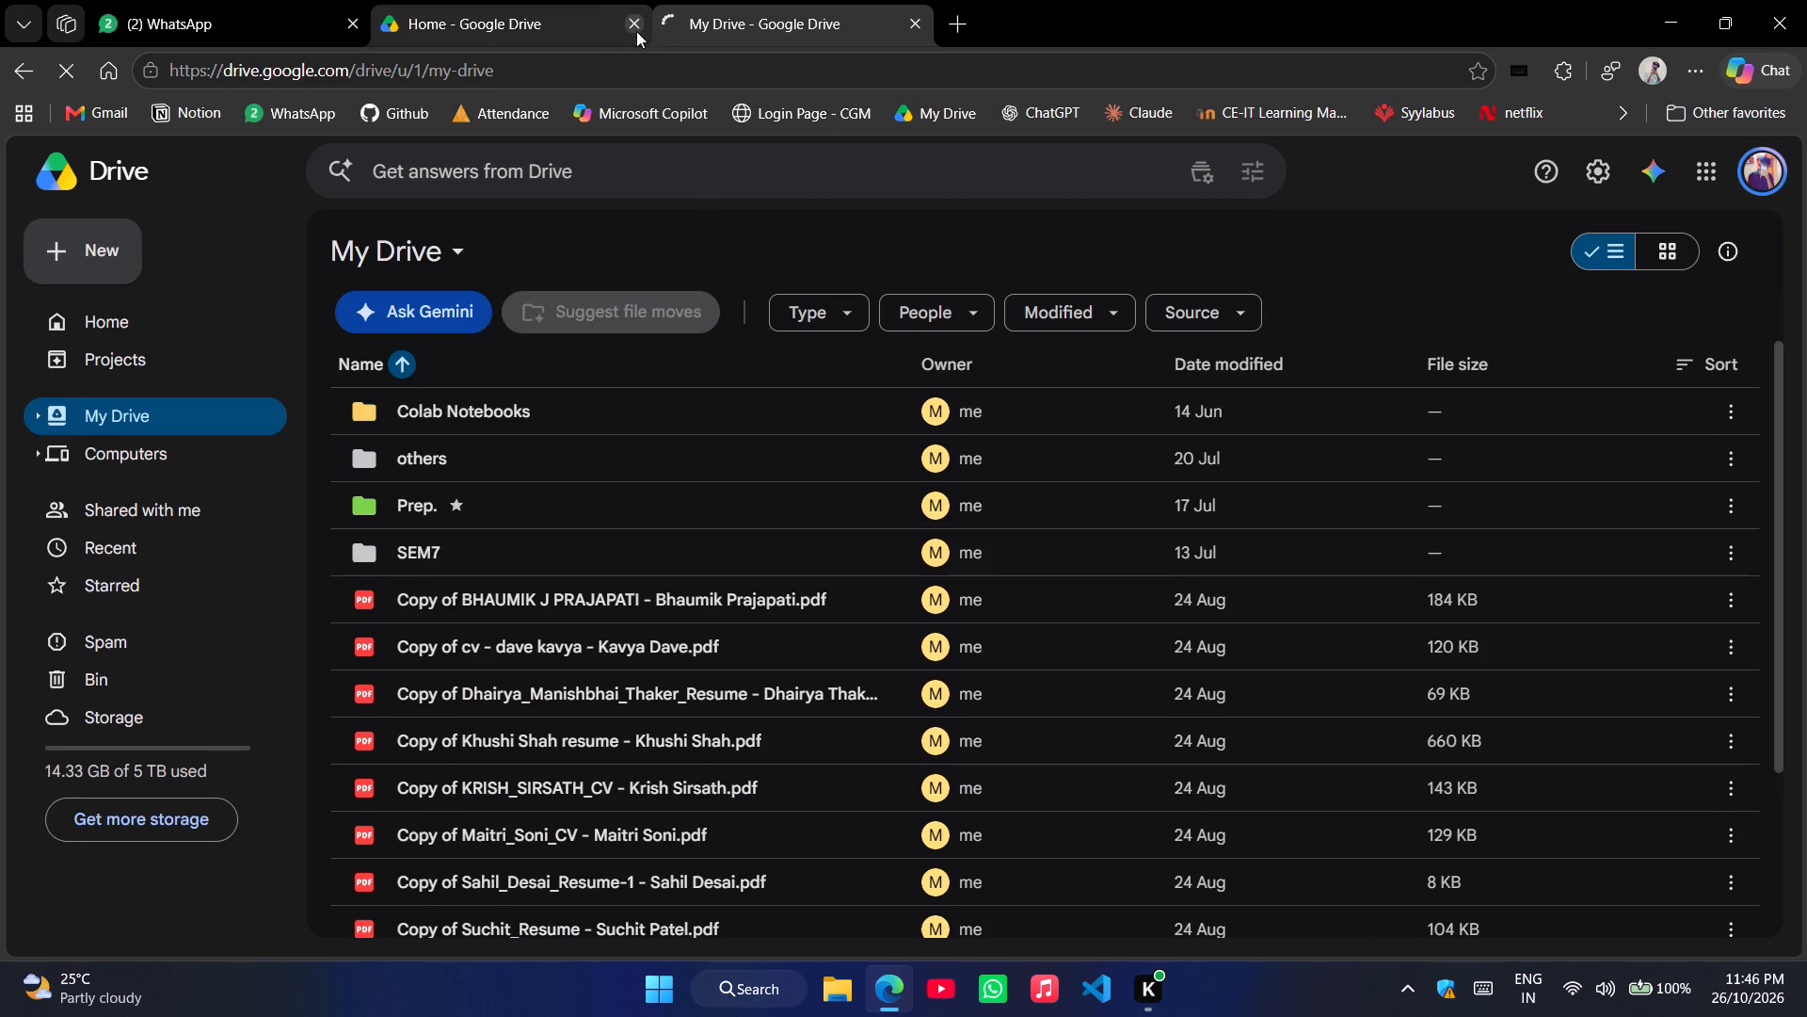
{"action": "left_click", "coordinate": [633, 31]}
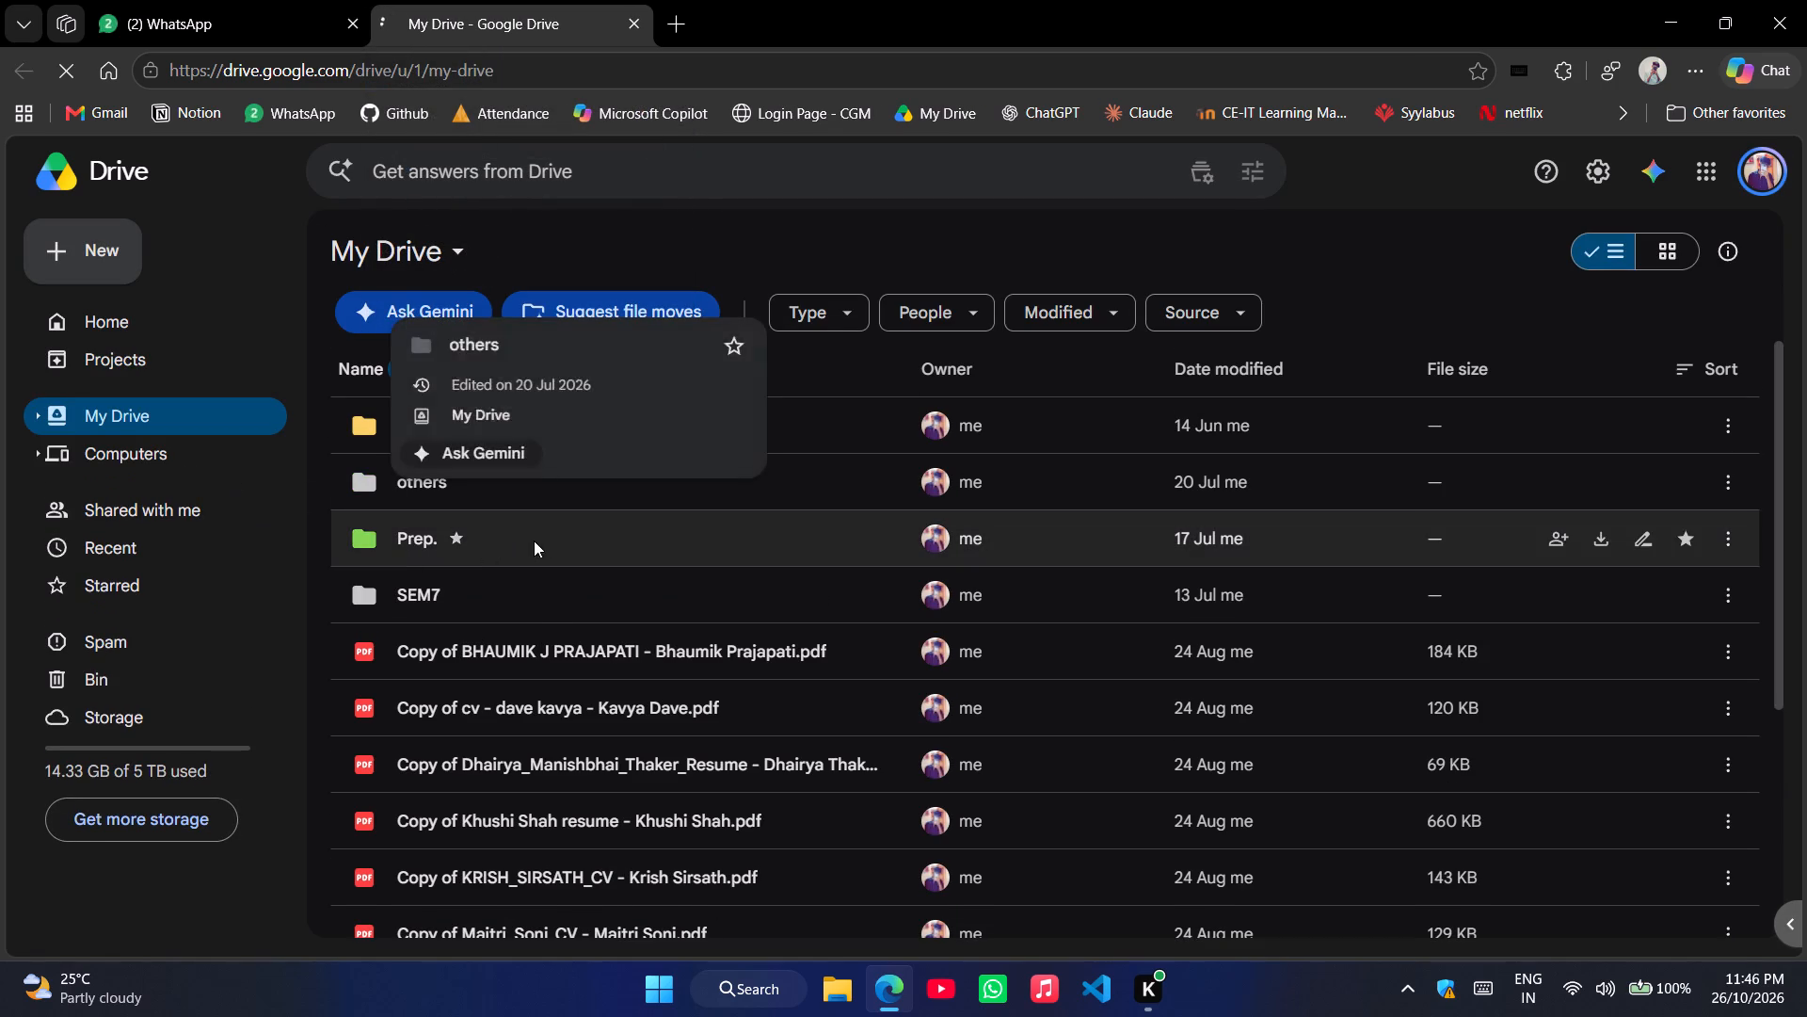
Open the SEM7 folder in My Drive and look through its files.
{"action": "double_click", "coordinate": [543, 594]}
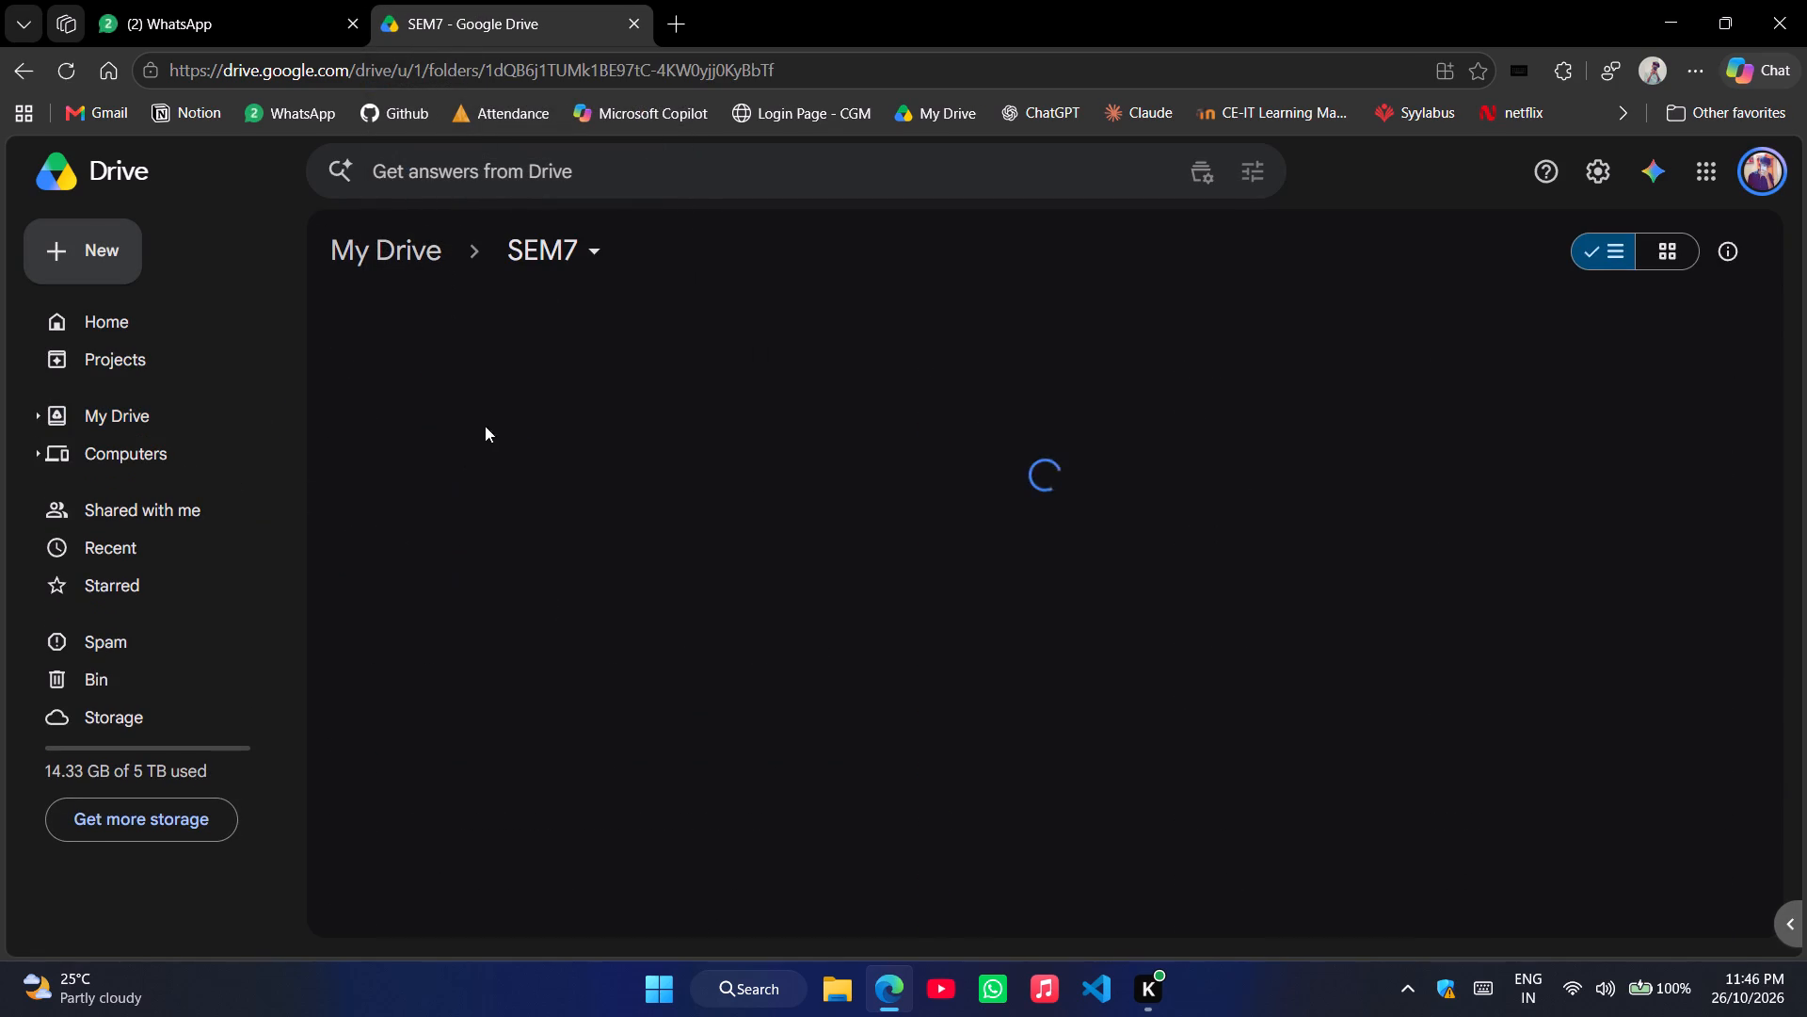
{"action": "scroll", "coordinate": [593, 821], "scroll_direction": "down", "scroll_amount": 3}
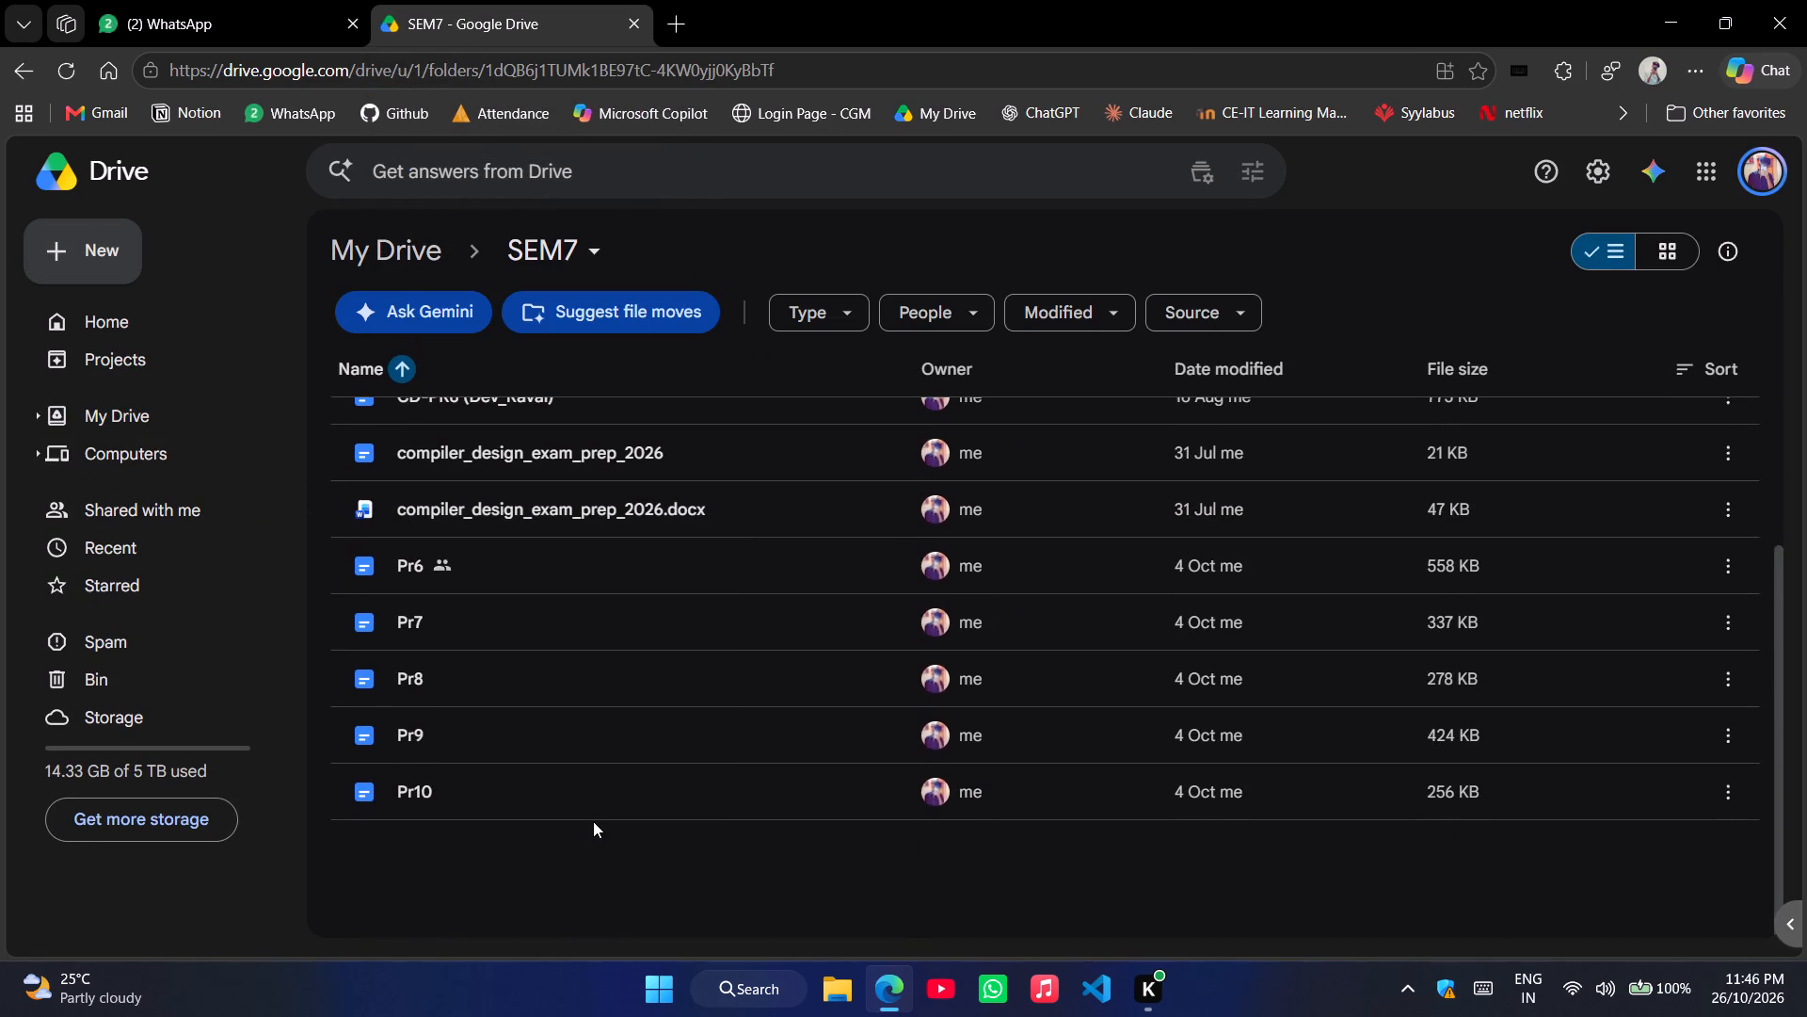
{"action": "scroll", "coordinate": [593, 821], "scroll_direction": "down", "scroll_amount": 1}
{"action": "scroll", "coordinate": [493, 543], "scroll_direction": "up", "scroll_amount": 4}
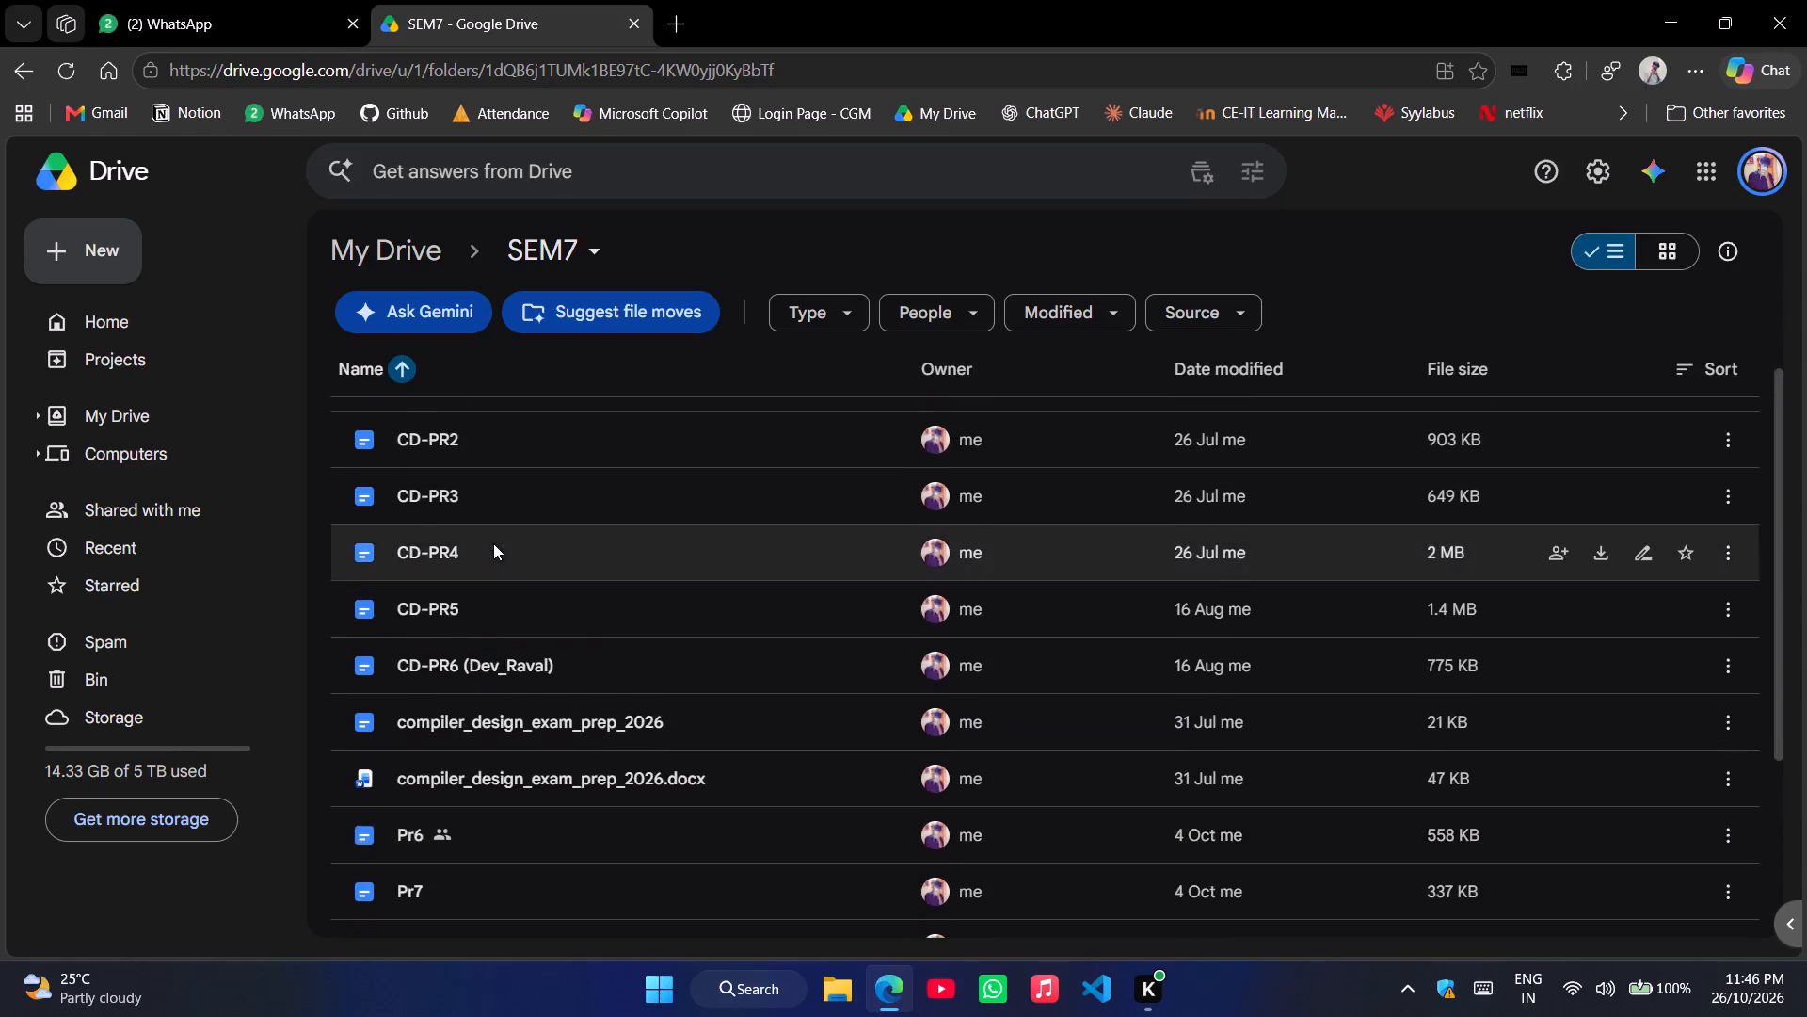
{"action": "scroll", "coordinate": [493, 543], "scroll_direction": "up", "scroll_amount": 1}
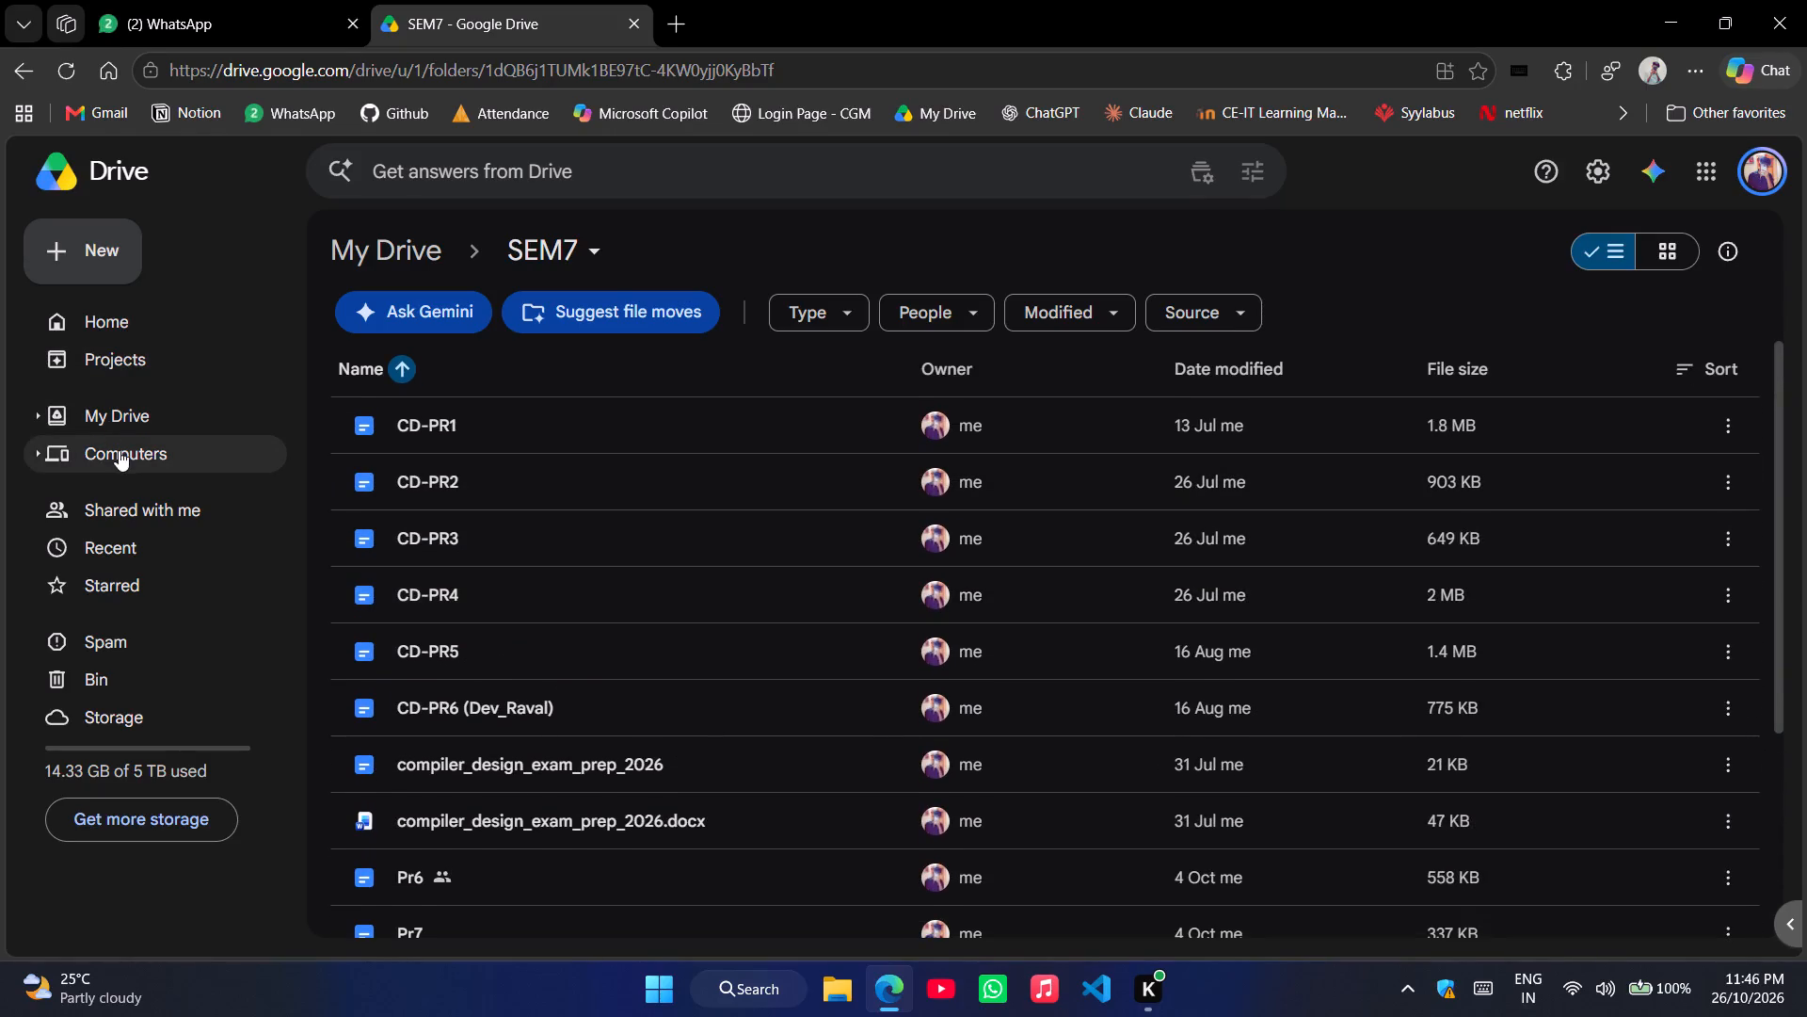
Return to My Drive, open the others folder and look through its files.
{"action": "left_click", "coordinate": [130, 412]}
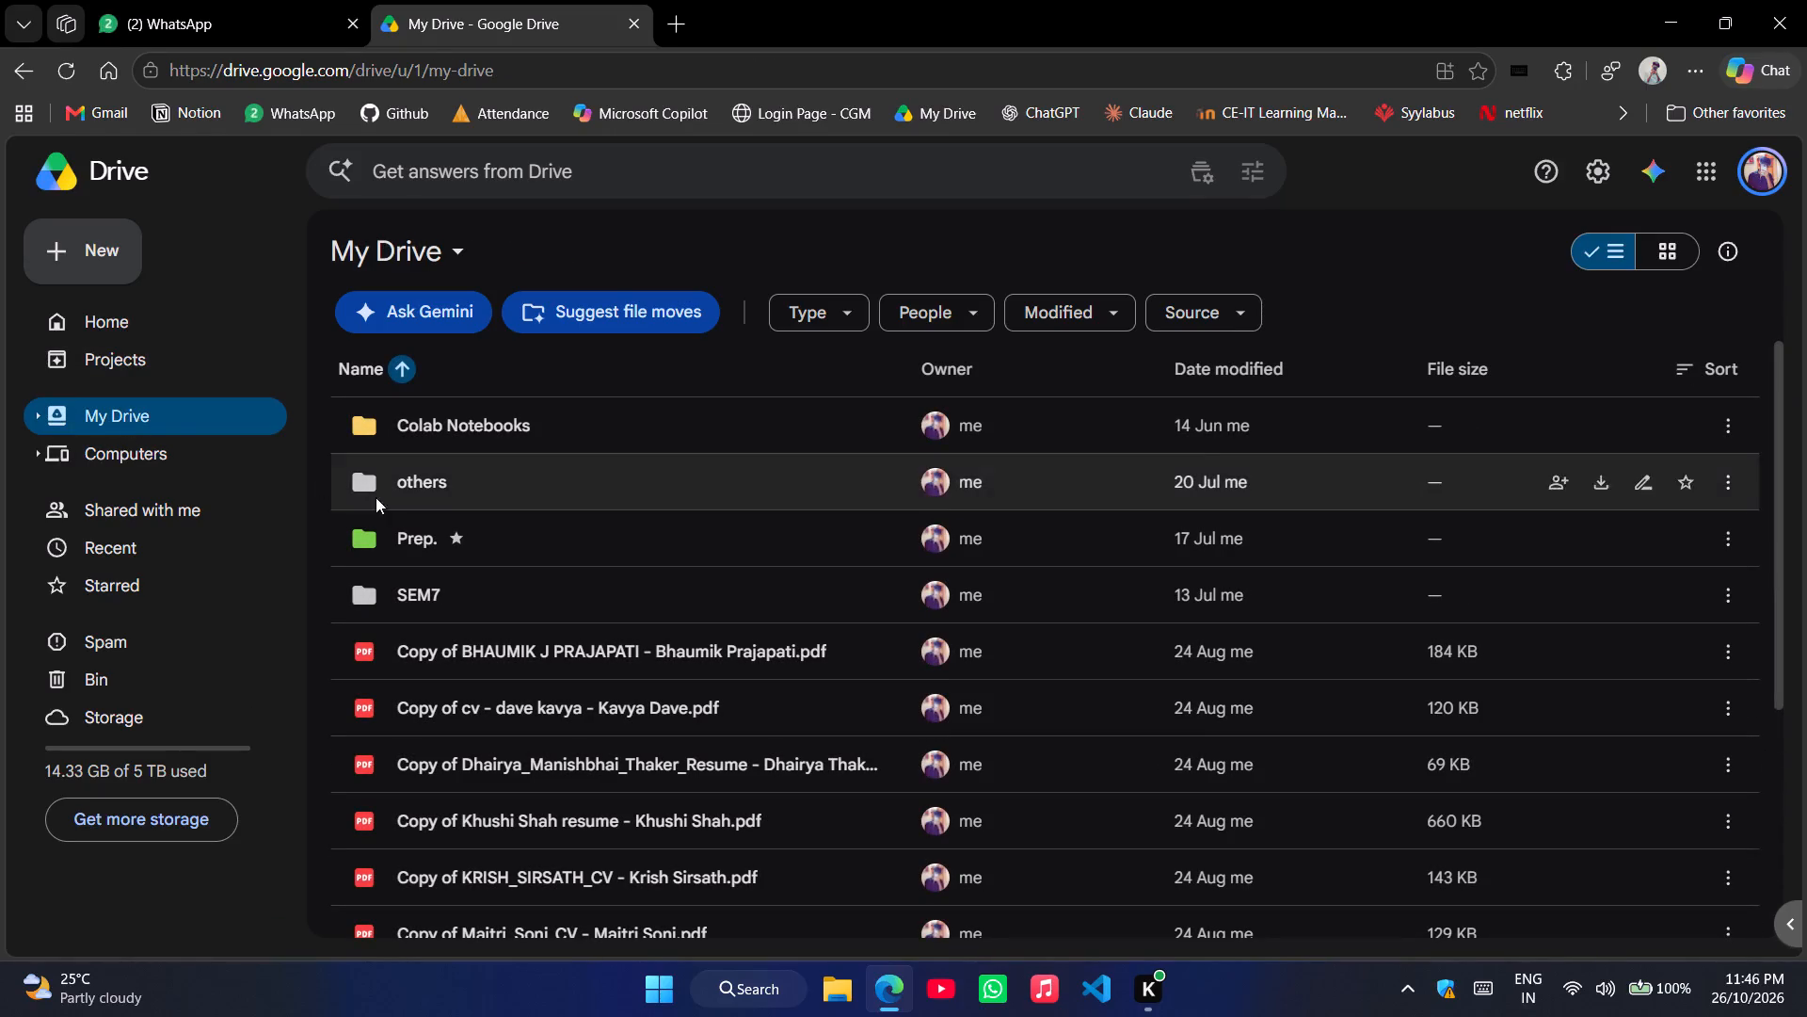
{"action": "left_click", "coordinate": [514, 472]}
{"action": "double_click", "coordinate": [514, 472]}
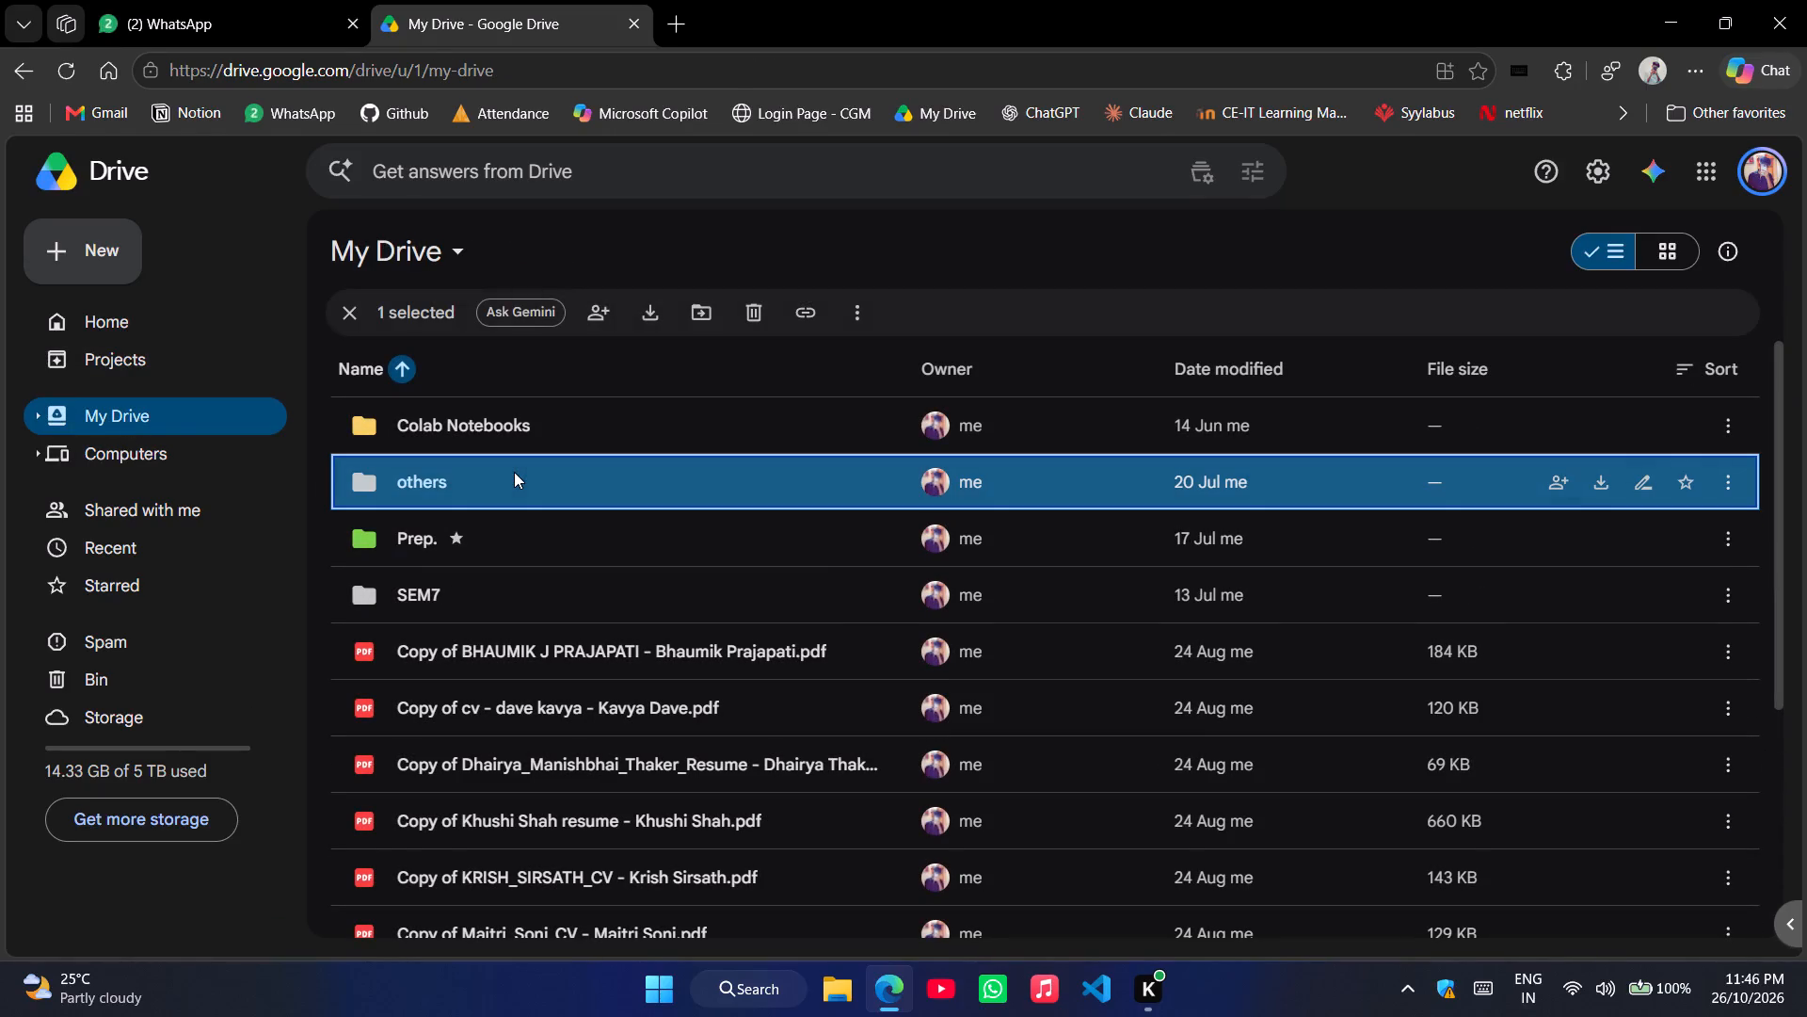
{"action": "scroll", "coordinate": [602, 850], "scroll_direction": "down", "scroll_amount": 6}
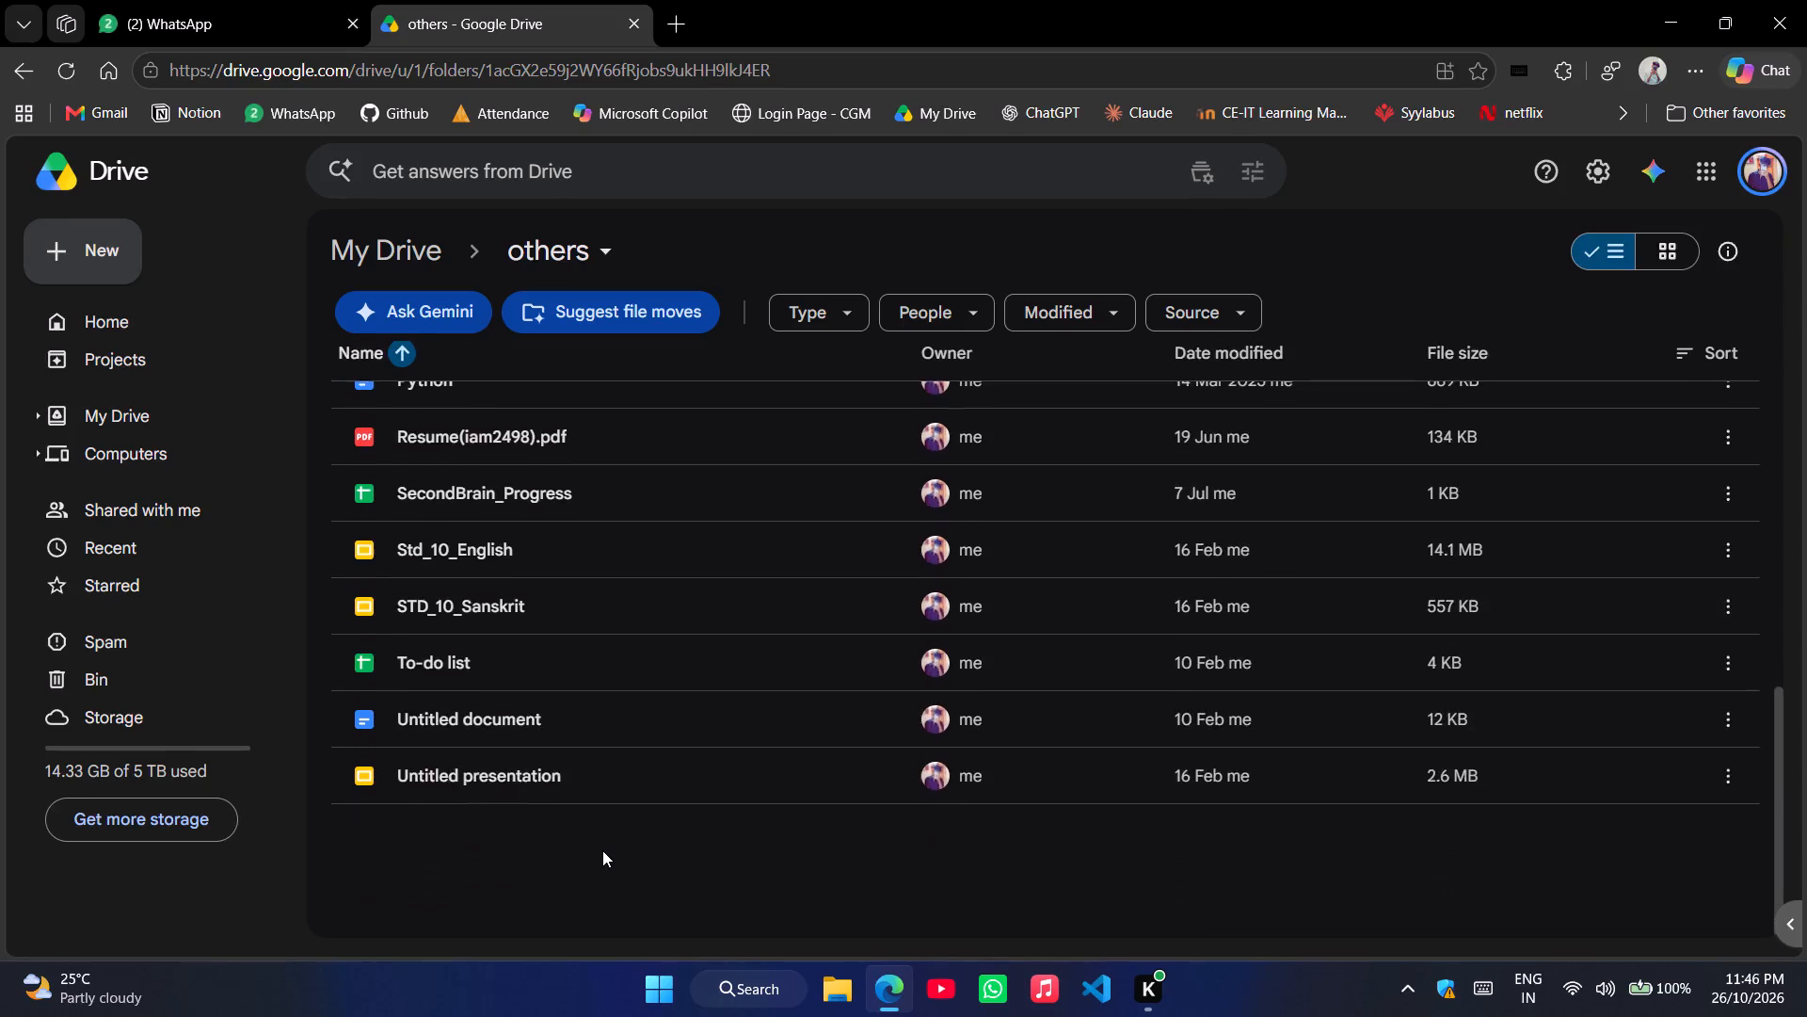
{"action": "scroll", "coordinate": [602, 850], "scroll_direction": "down", "scroll_amount": 1}
{"action": "scroll", "coordinate": [602, 850], "scroll_direction": "up", "scroll_amount": 6}
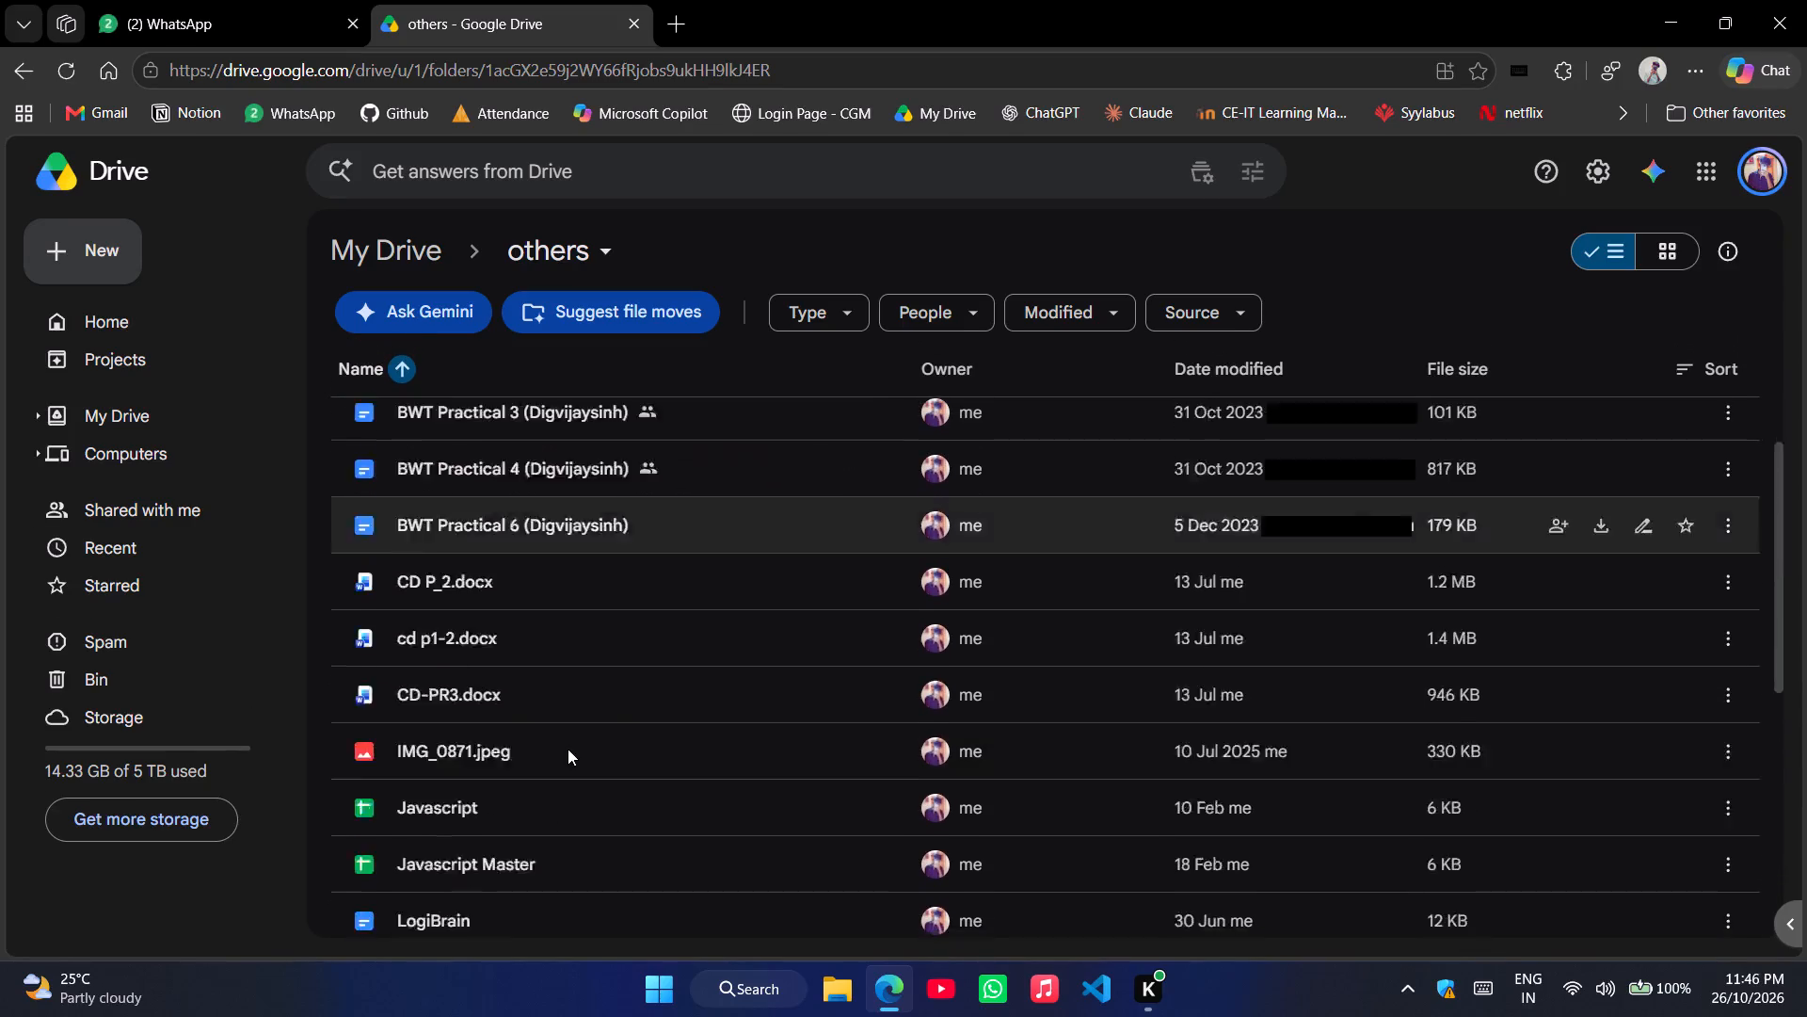
{"action": "scroll", "coordinate": [568, 749], "scroll_direction": "up", "scroll_amount": 2}
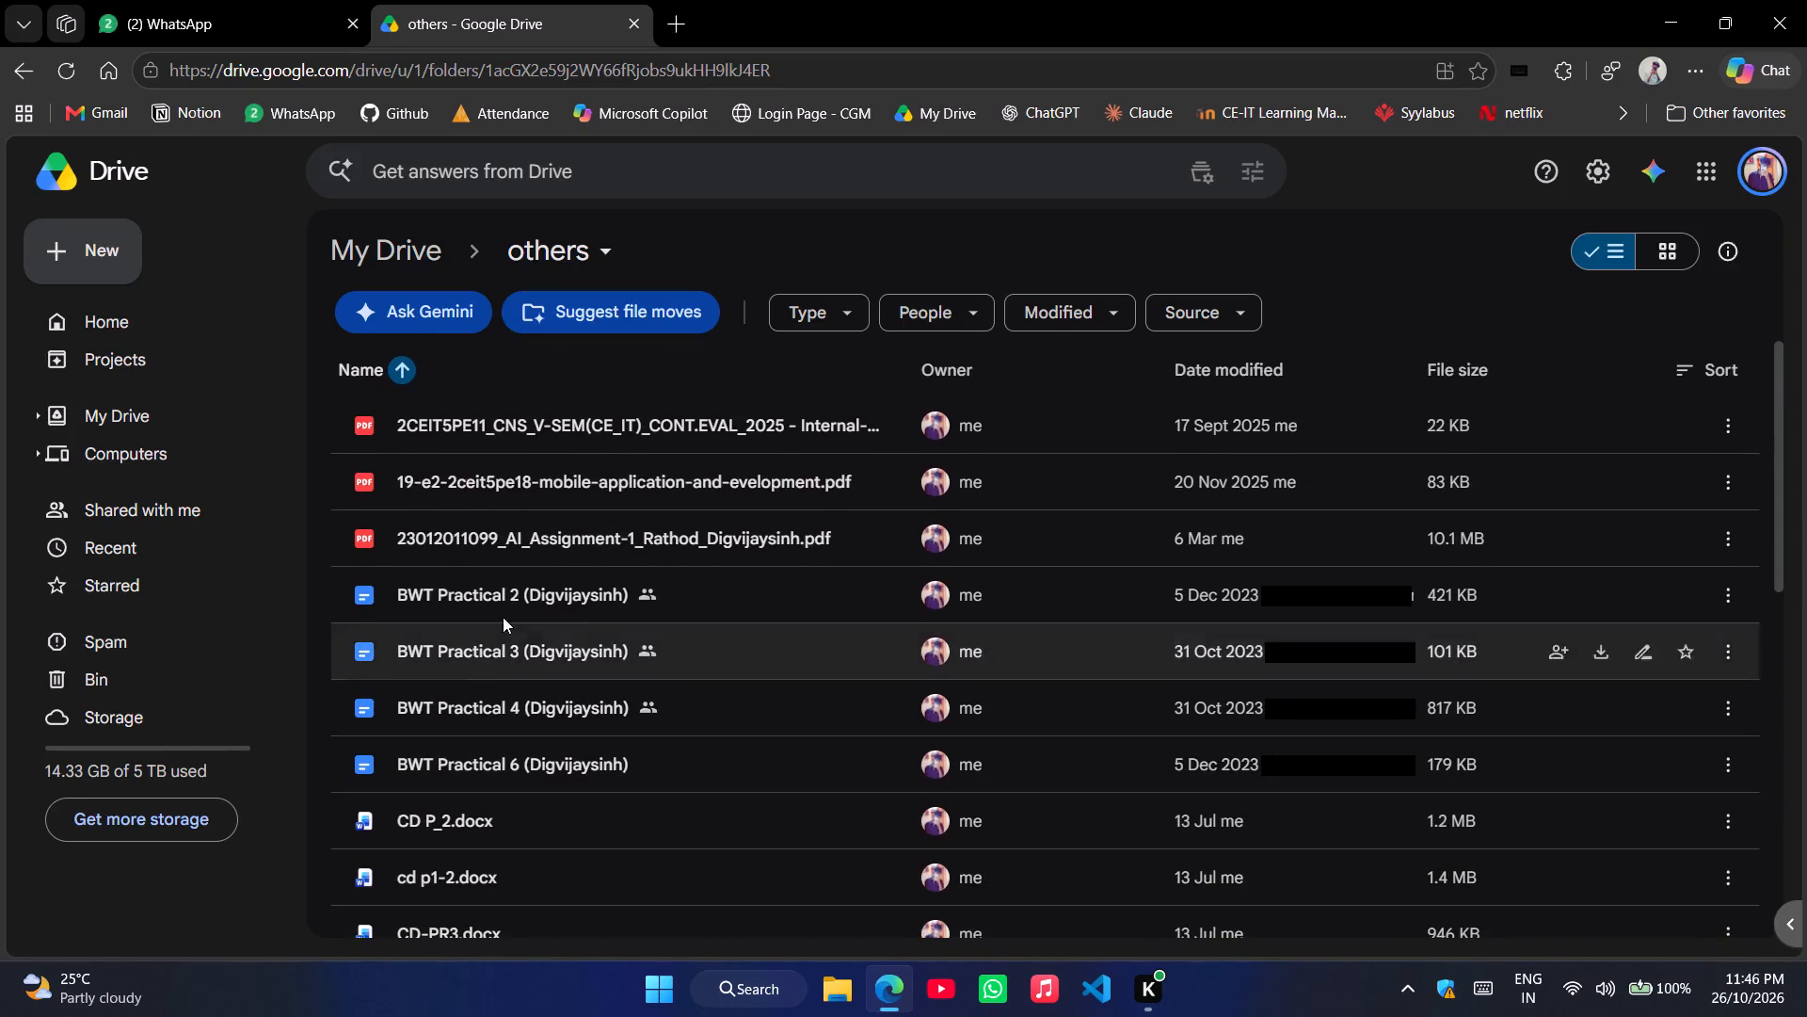
Go to the Drive home page and open the suggested SEM7 folder.
{"action": "left_click", "coordinate": [100, 314]}
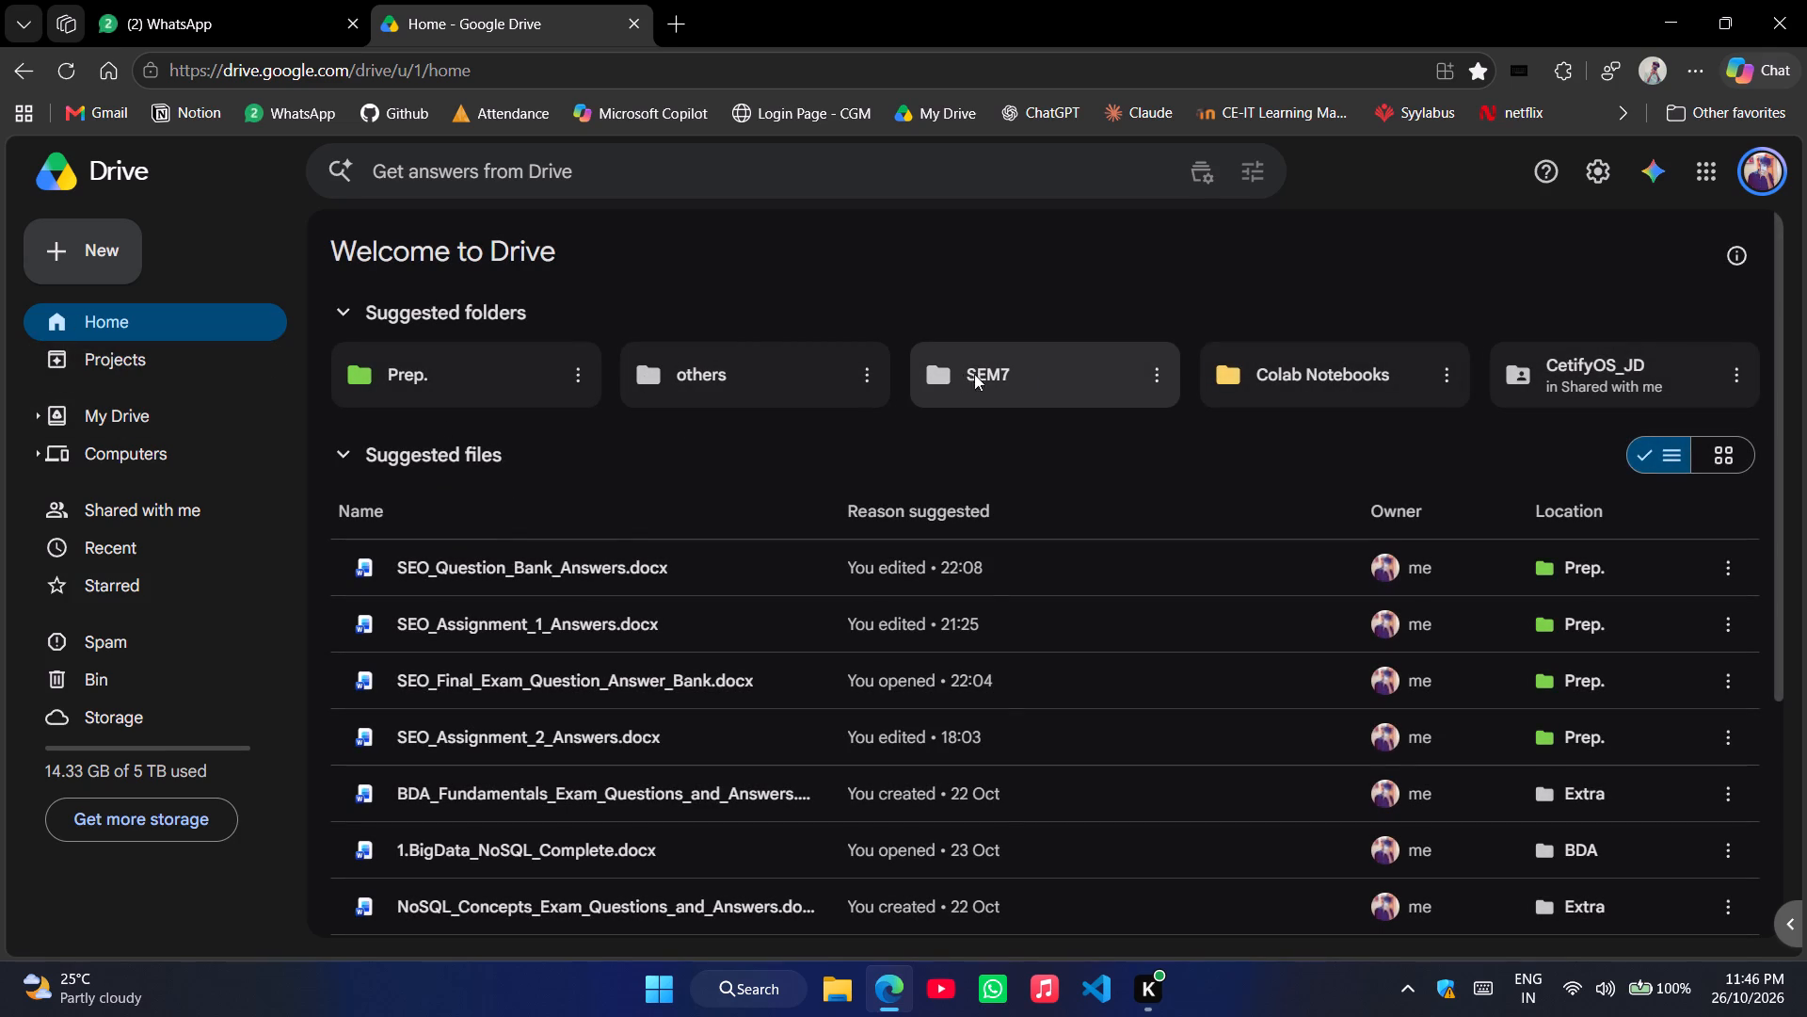
{"action": "double_click", "coordinate": [1056, 377]}
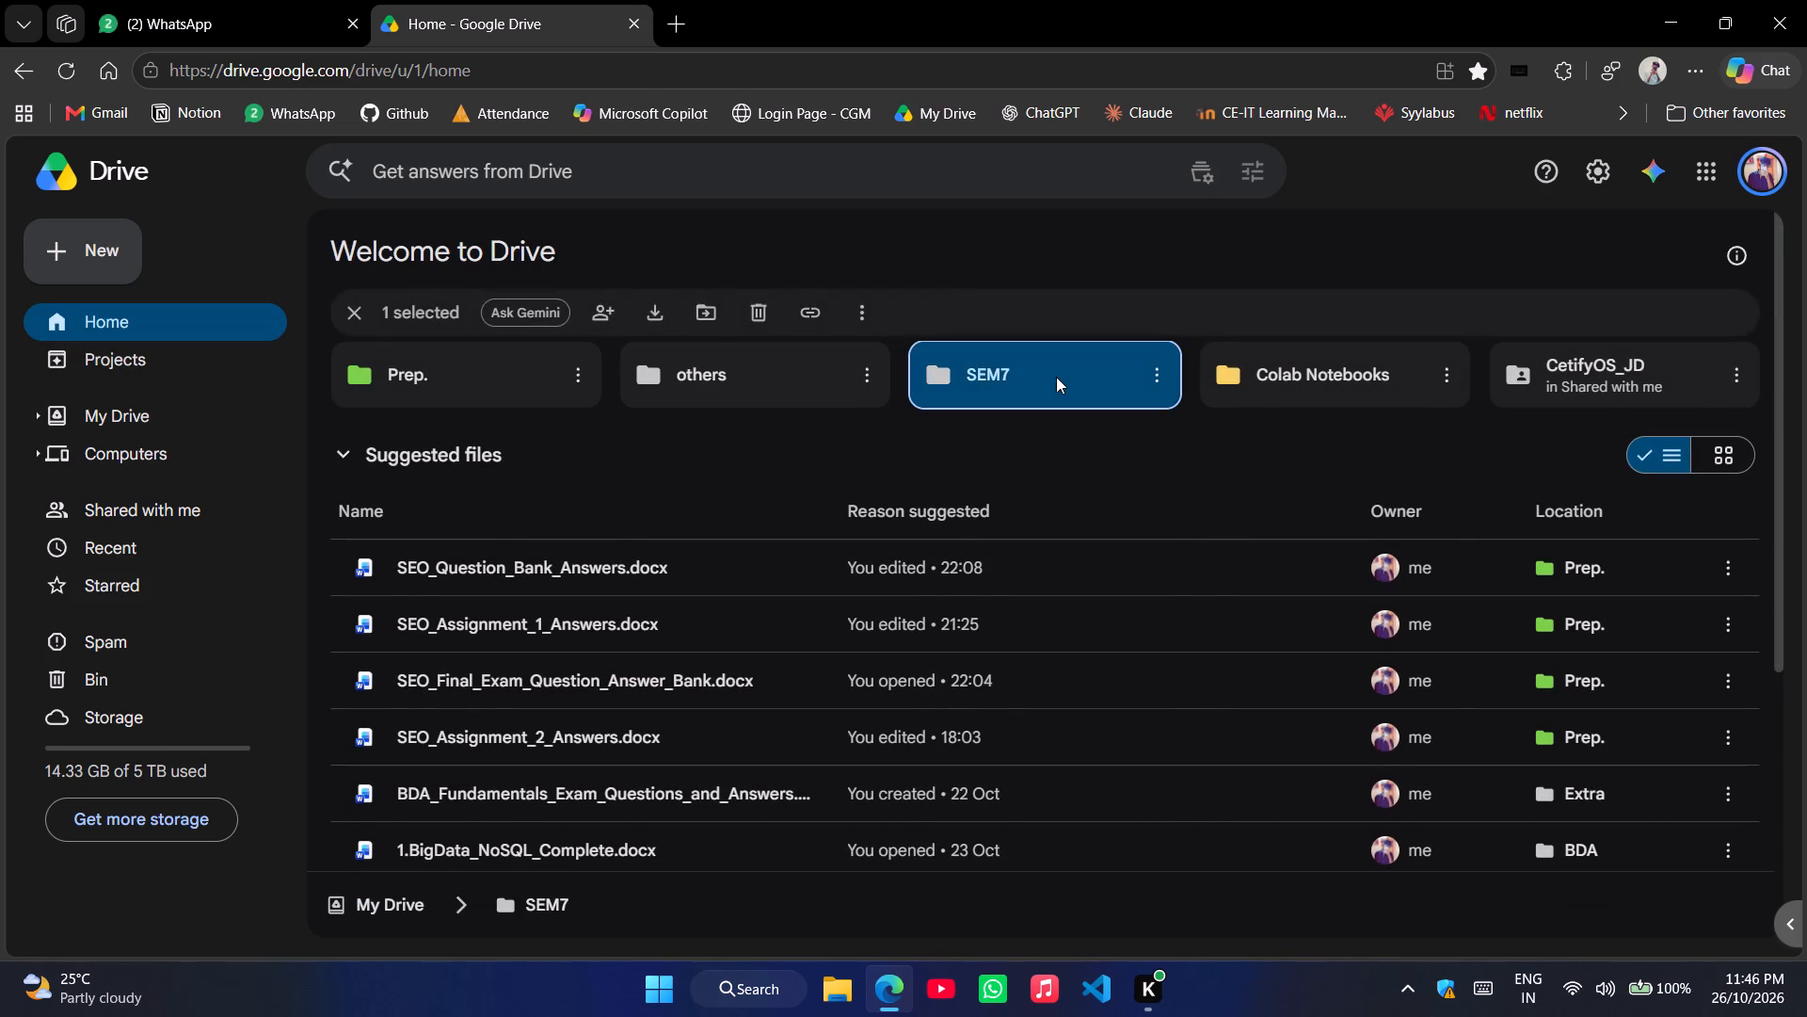
Look through the SEM7 folder's files, open the Pr8 document to check its contents, and close it.
{"action": "scroll", "coordinate": [540, 635], "scroll_direction": "up", "scroll_amount": 1}
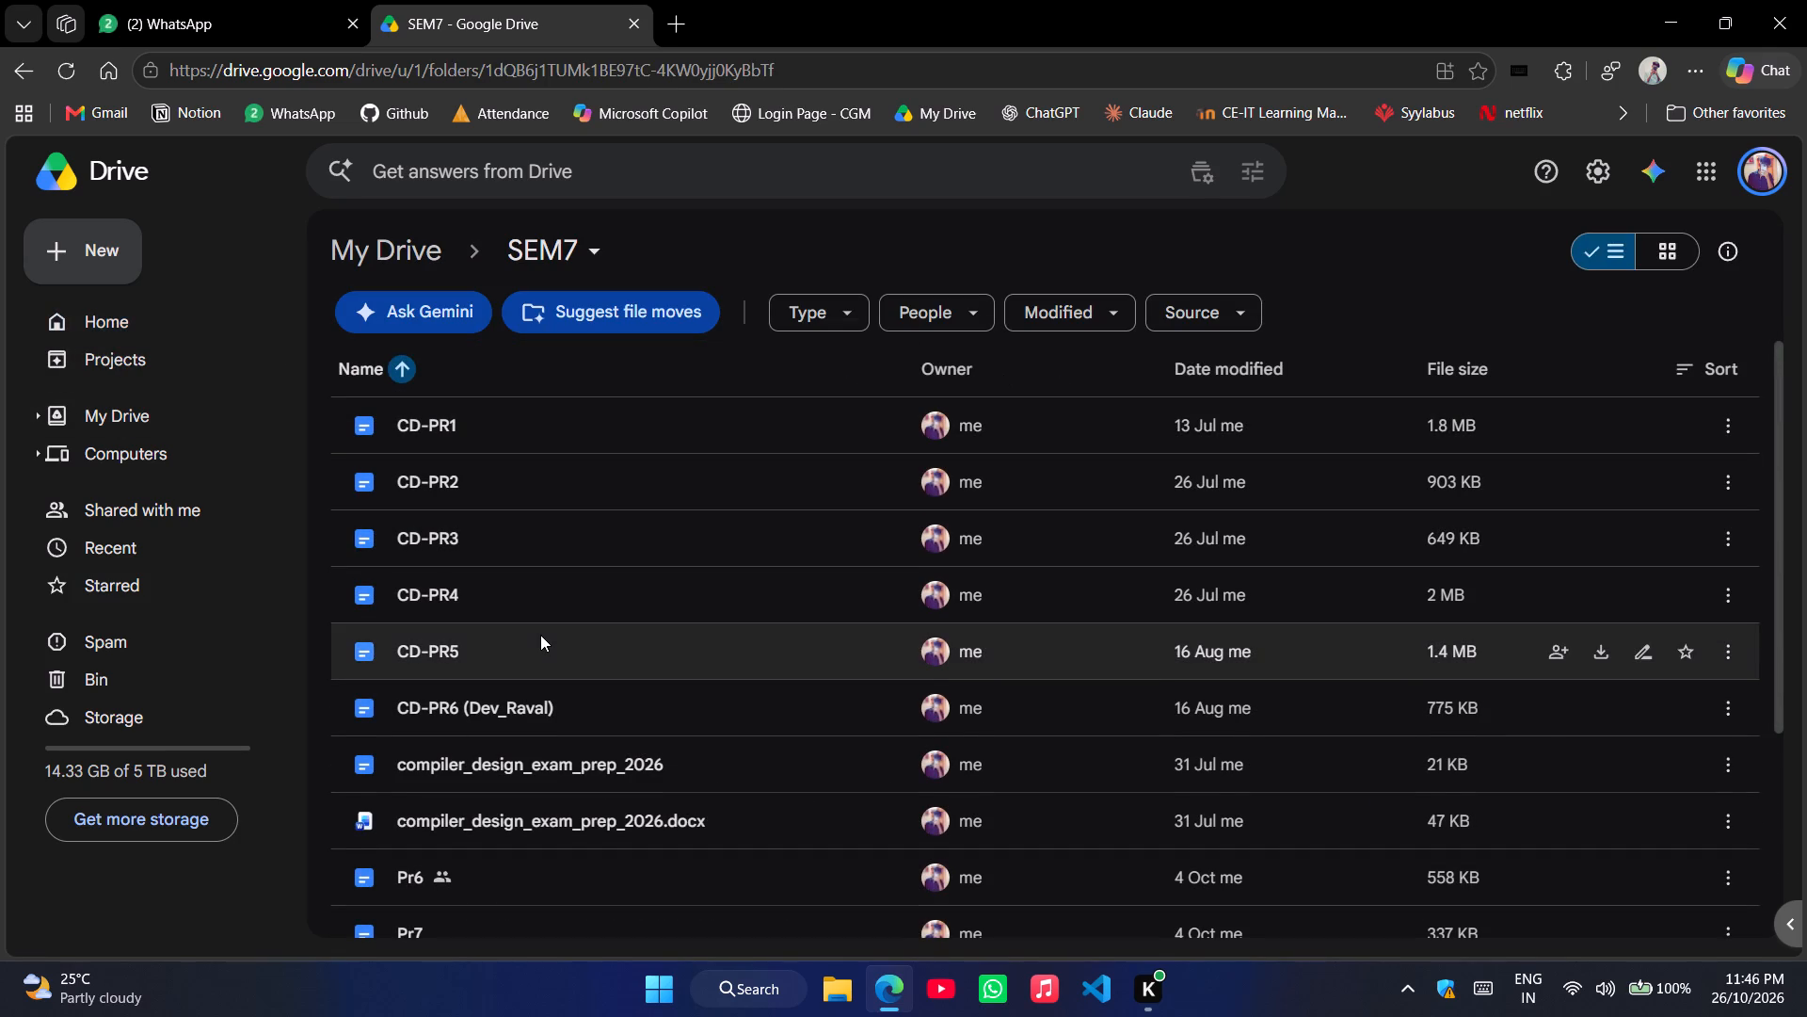
{"action": "scroll", "coordinate": [540, 635], "scroll_direction": "down", "scroll_amount": 4}
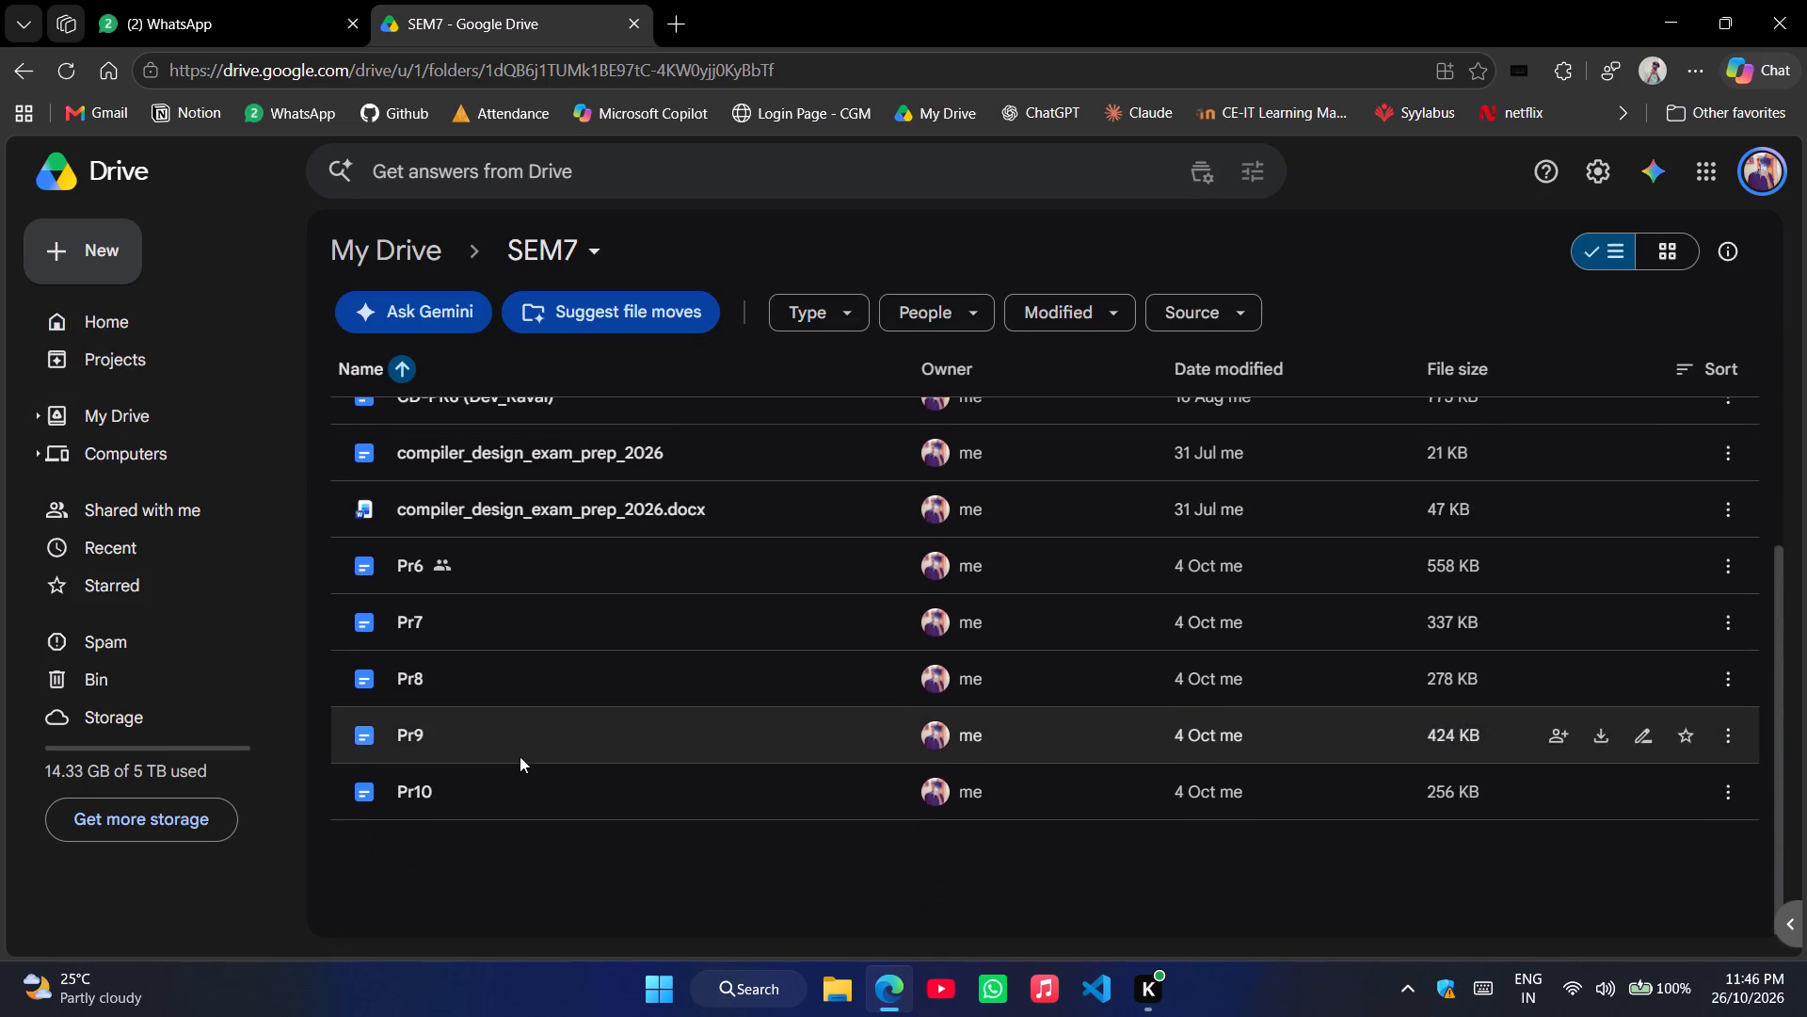
{"action": "double_click", "coordinate": [444, 659]}
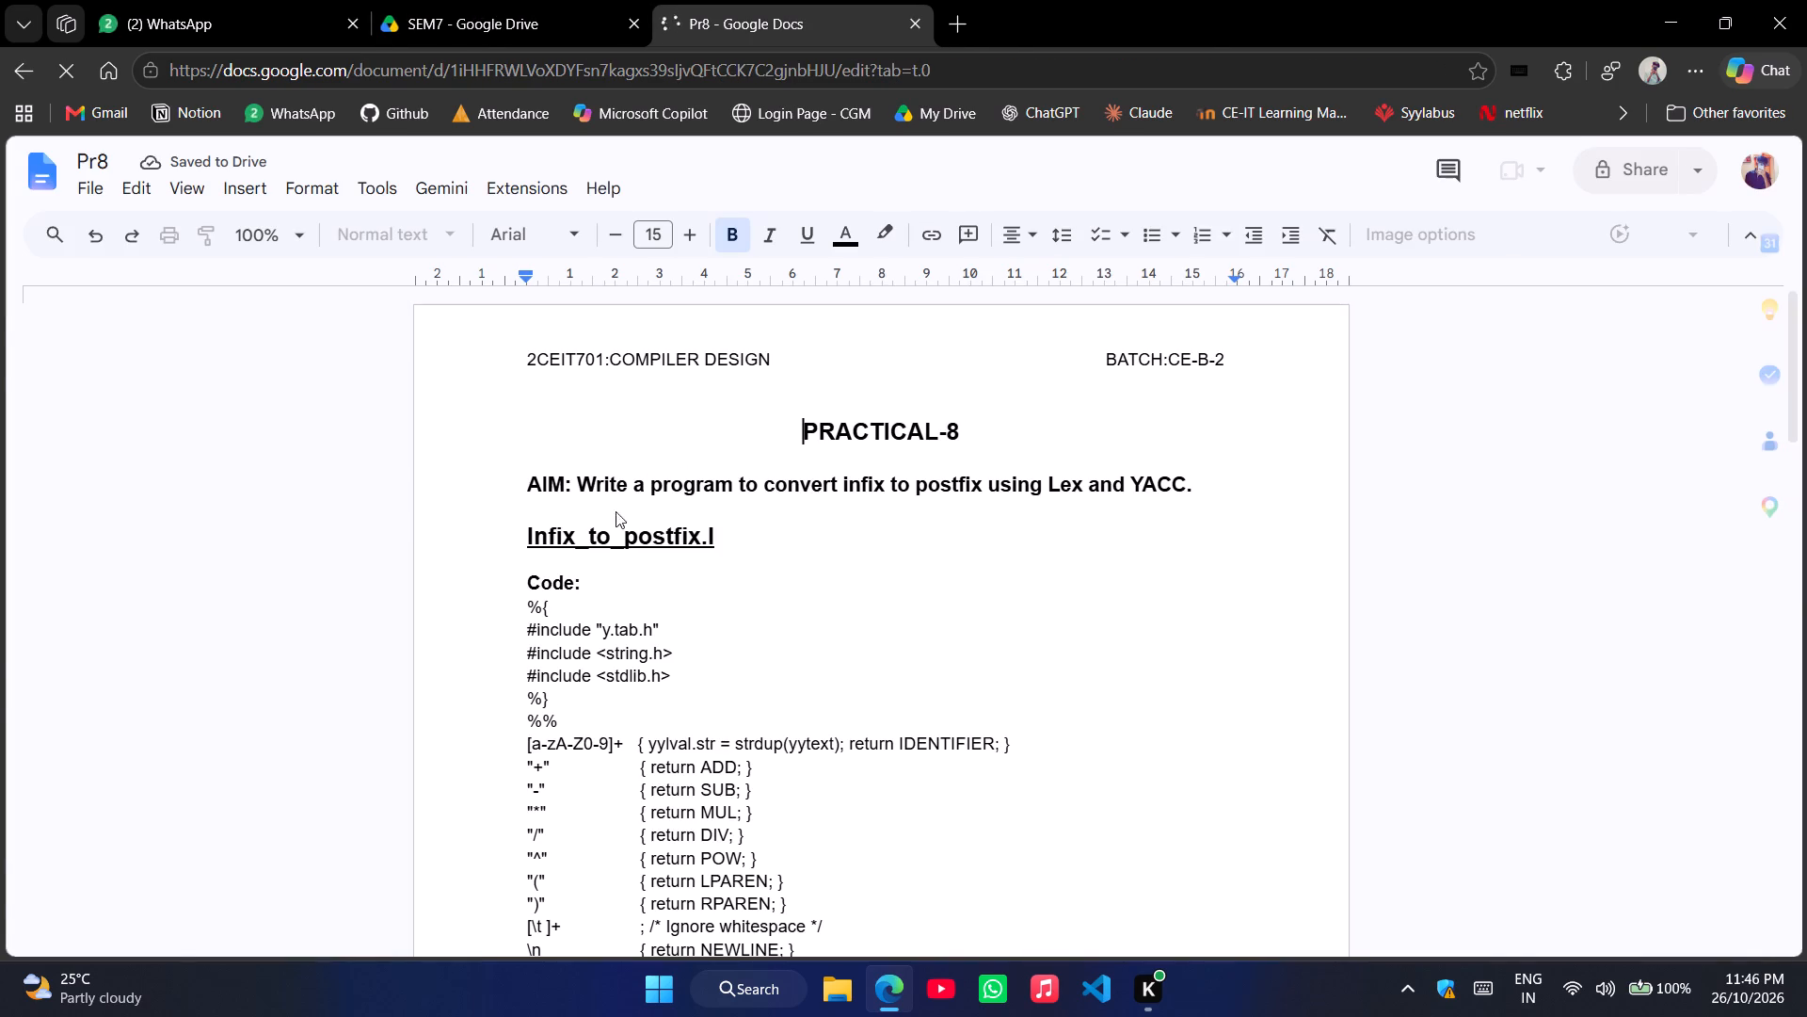
{"action": "left_click", "coordinate": [914, 19]}
Open the other account's Google Drive in a new tab and go to the BDA folder inside the shared Sem7 folder.
{"action": "left_click", "coordinate": [677, 27]}
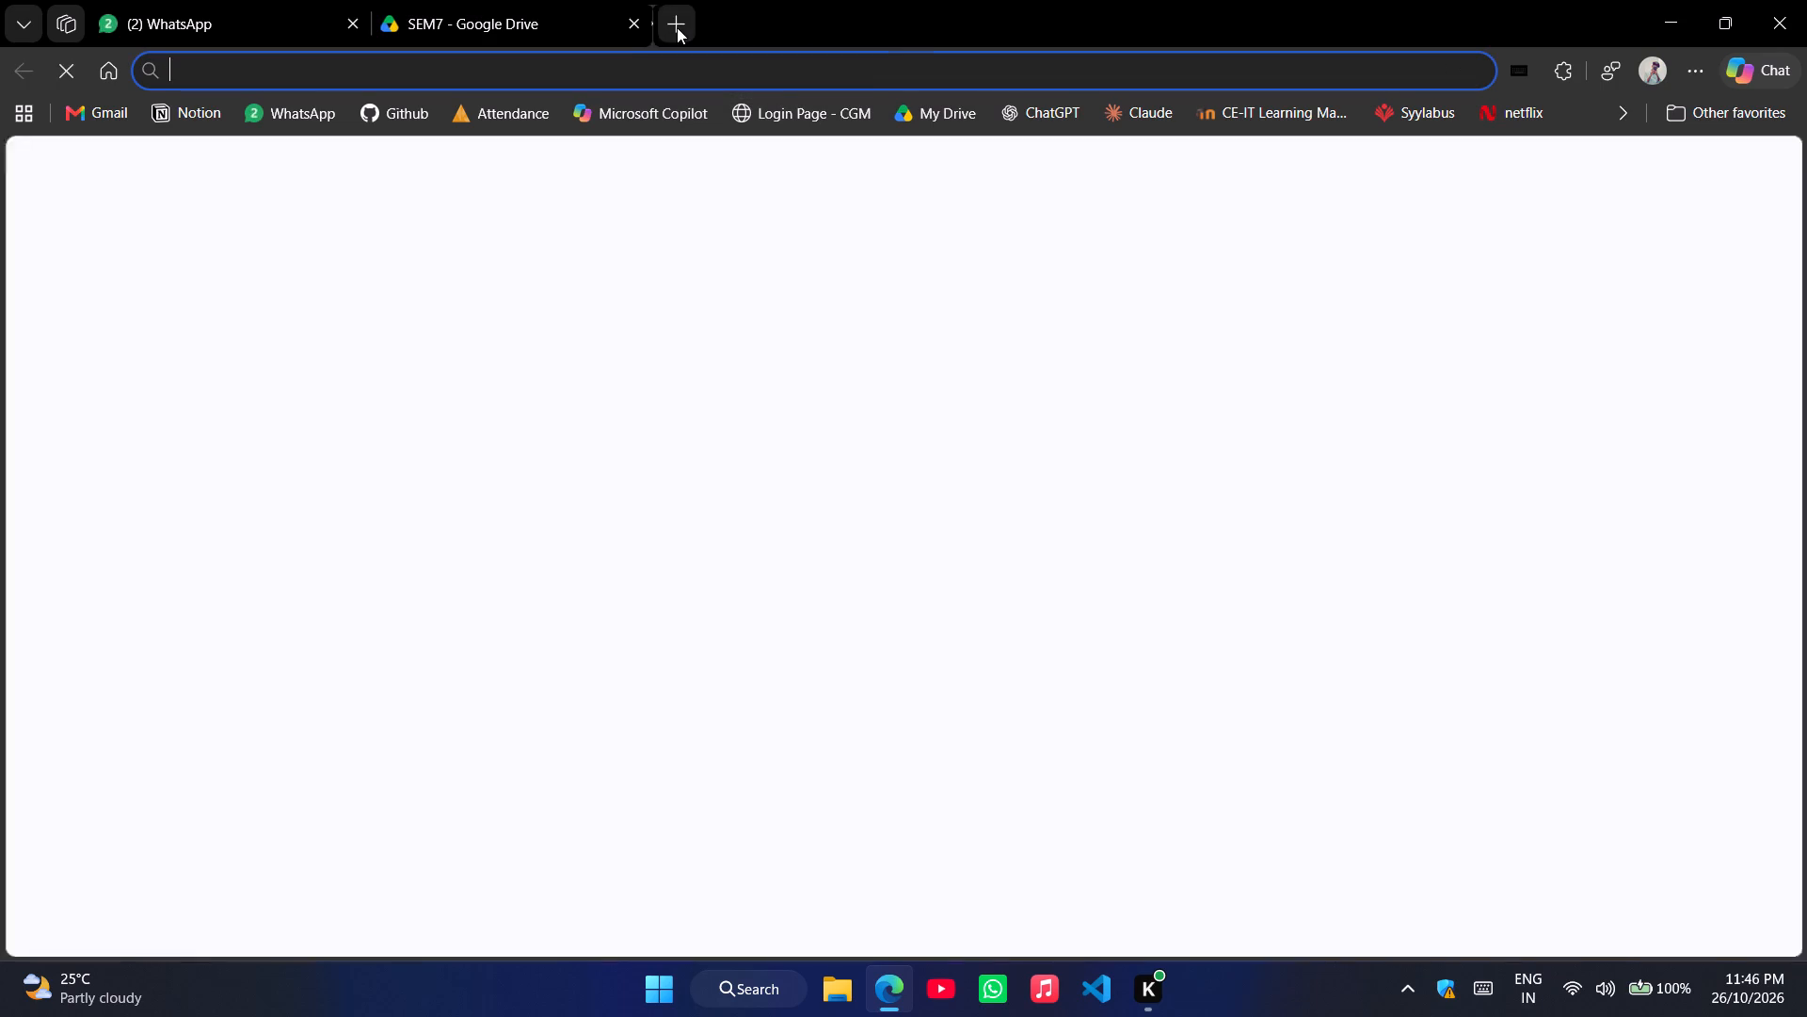
{"action": "left_click", "coordinate": [946, 110]}
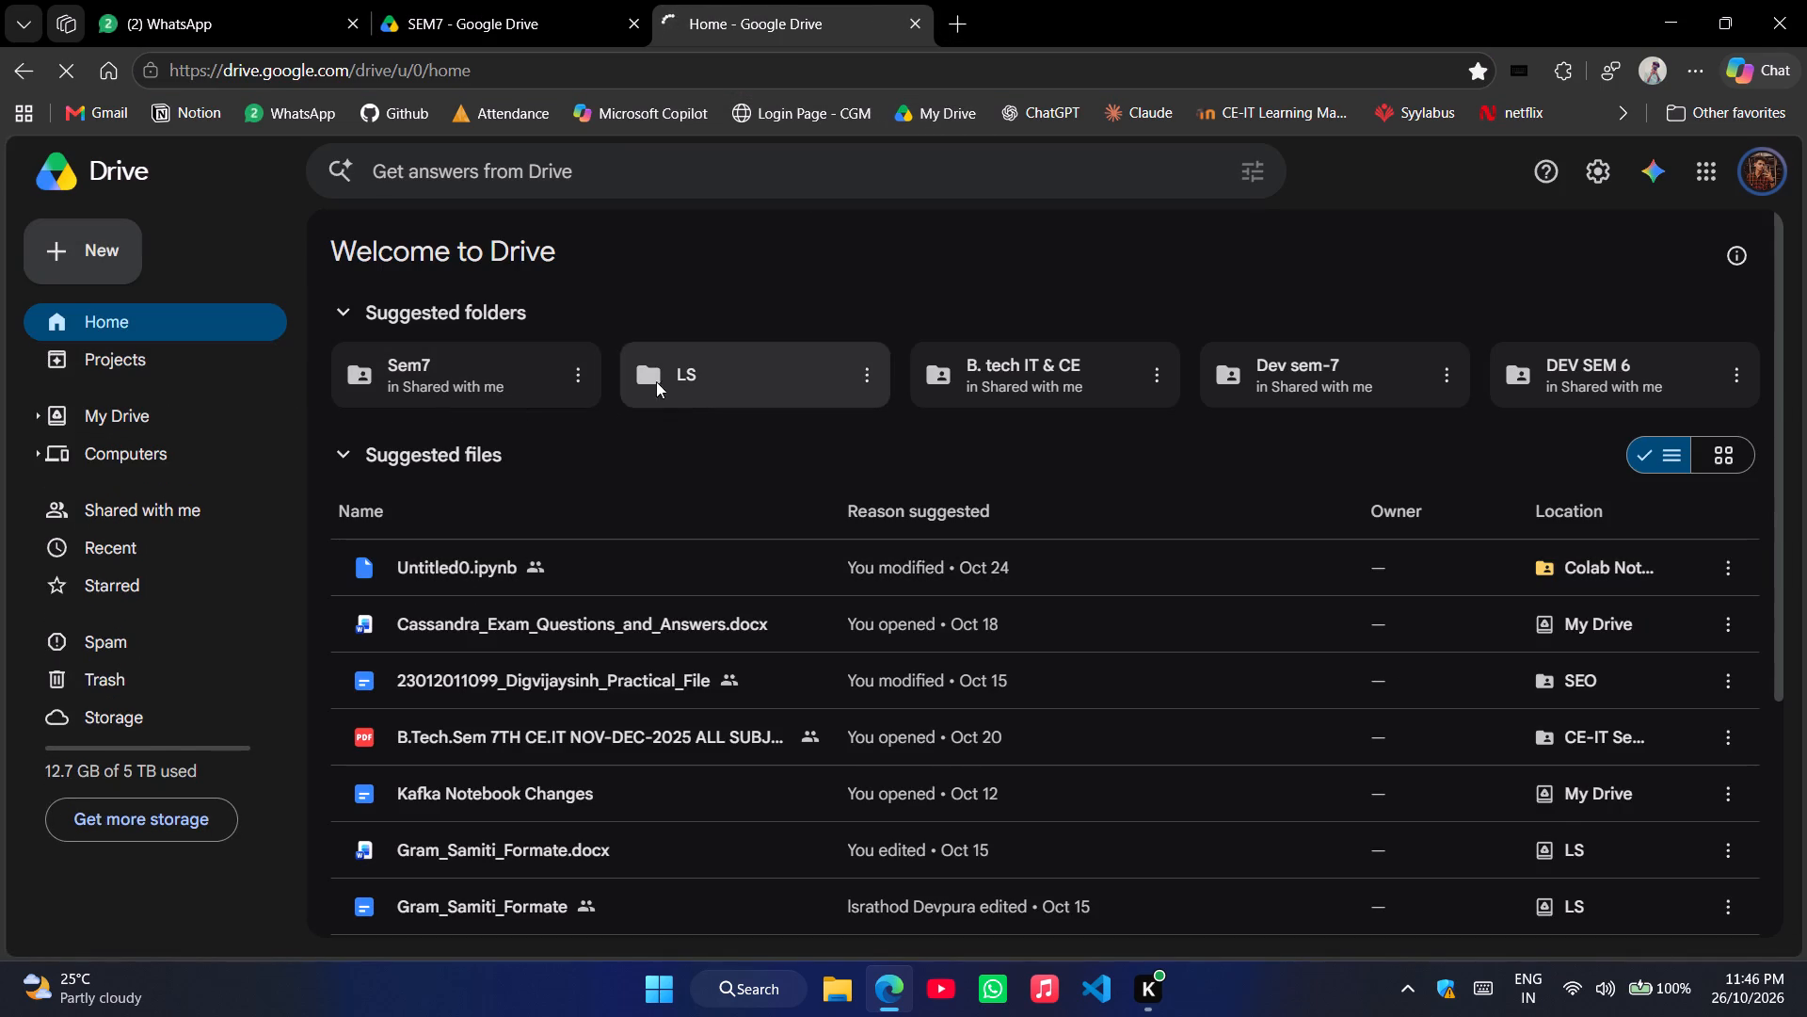
{"action": "double_click", "coordinate": [463, 362]}
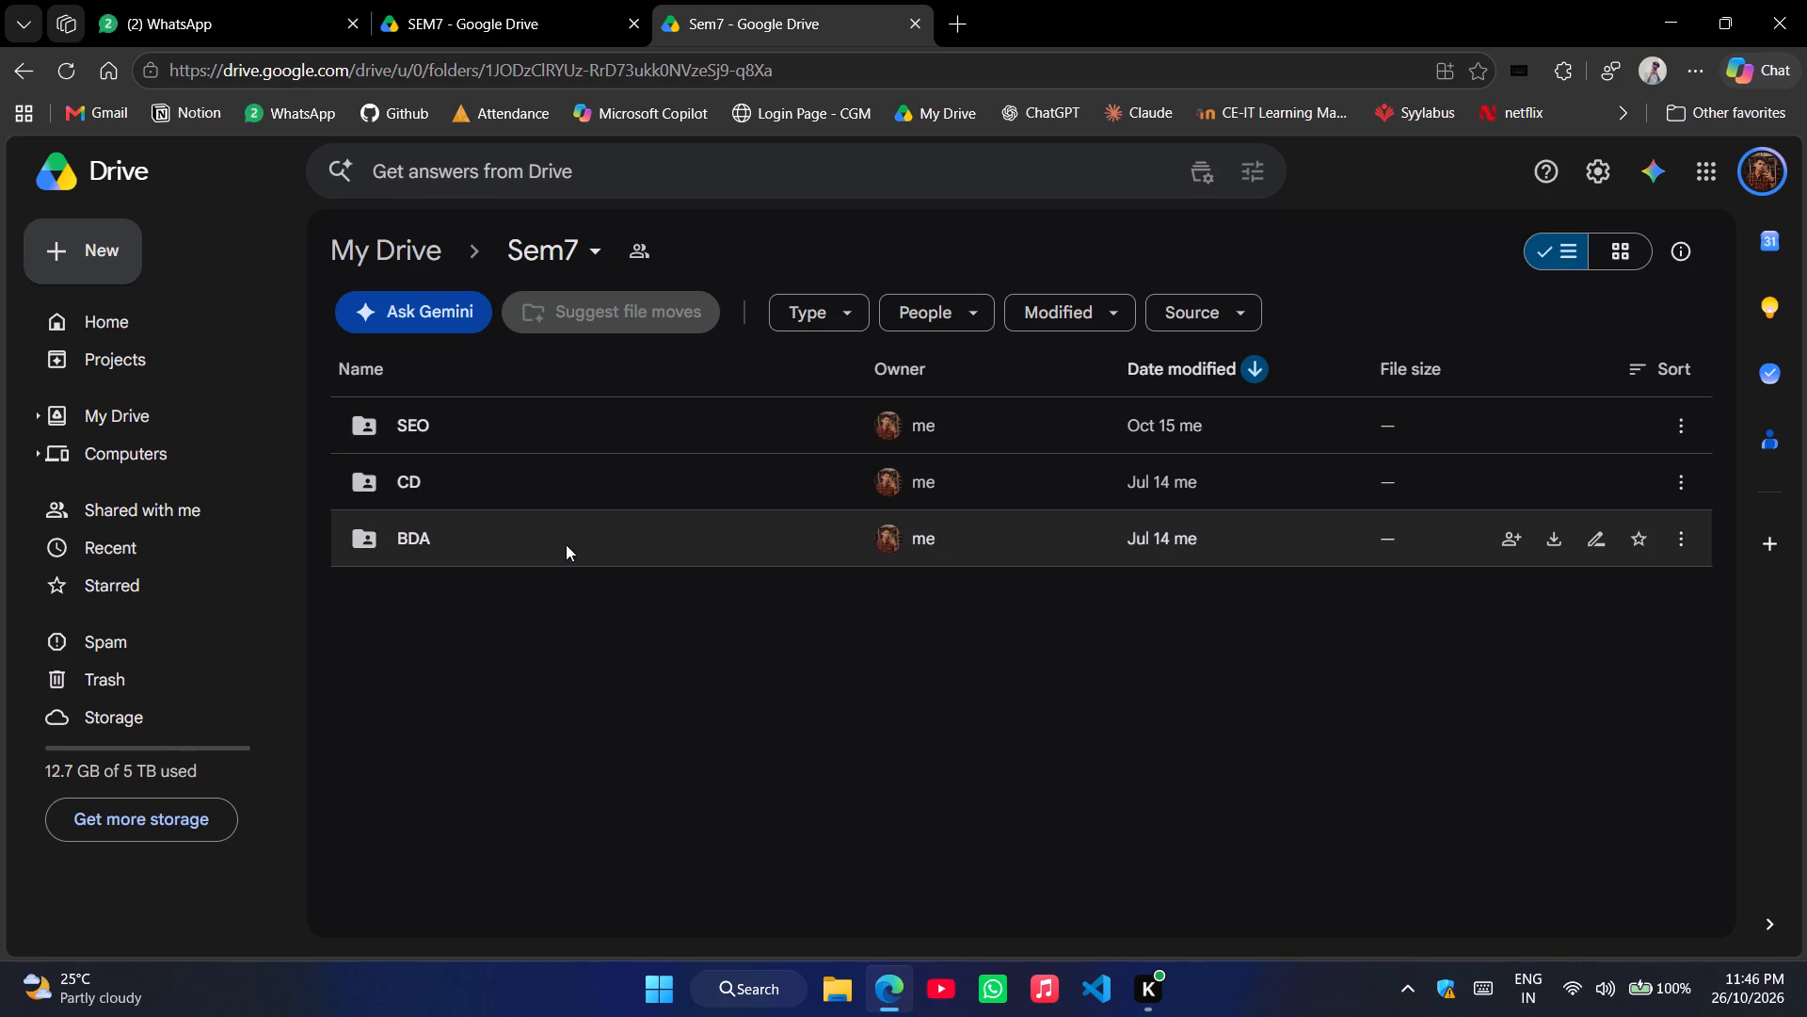
{"action": "double_click", "coordinate": [566, 544]}
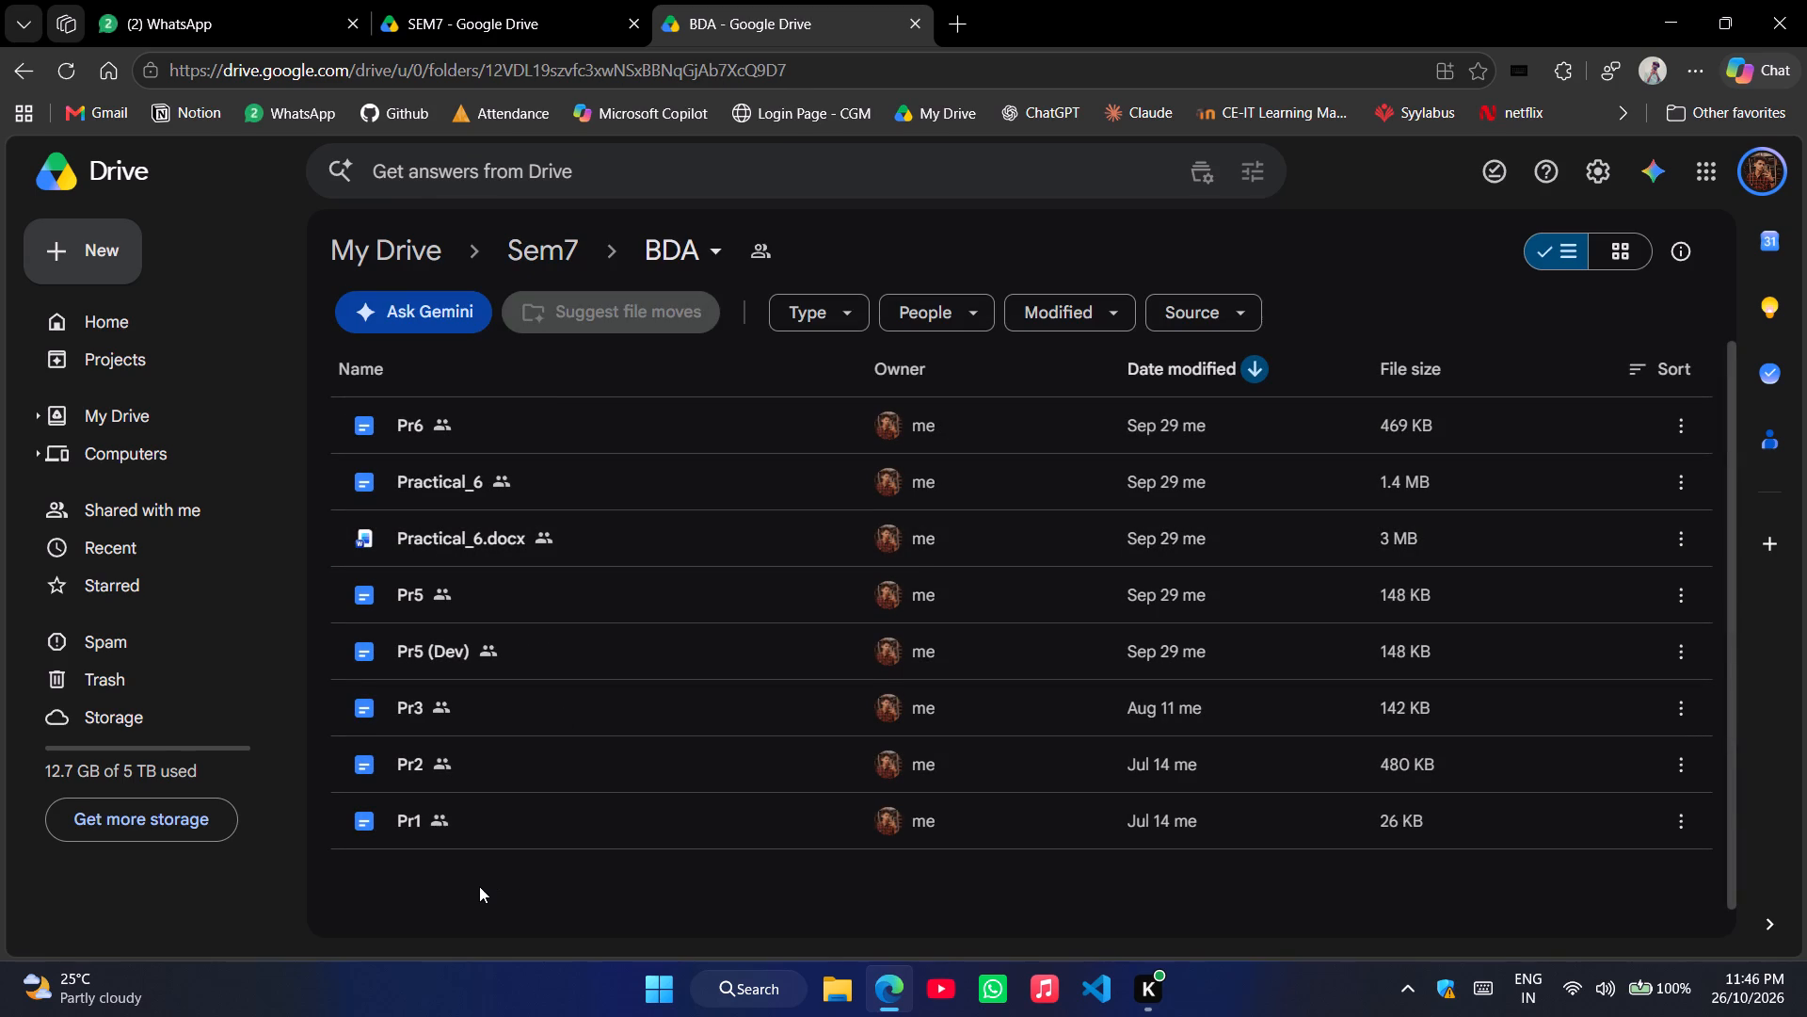
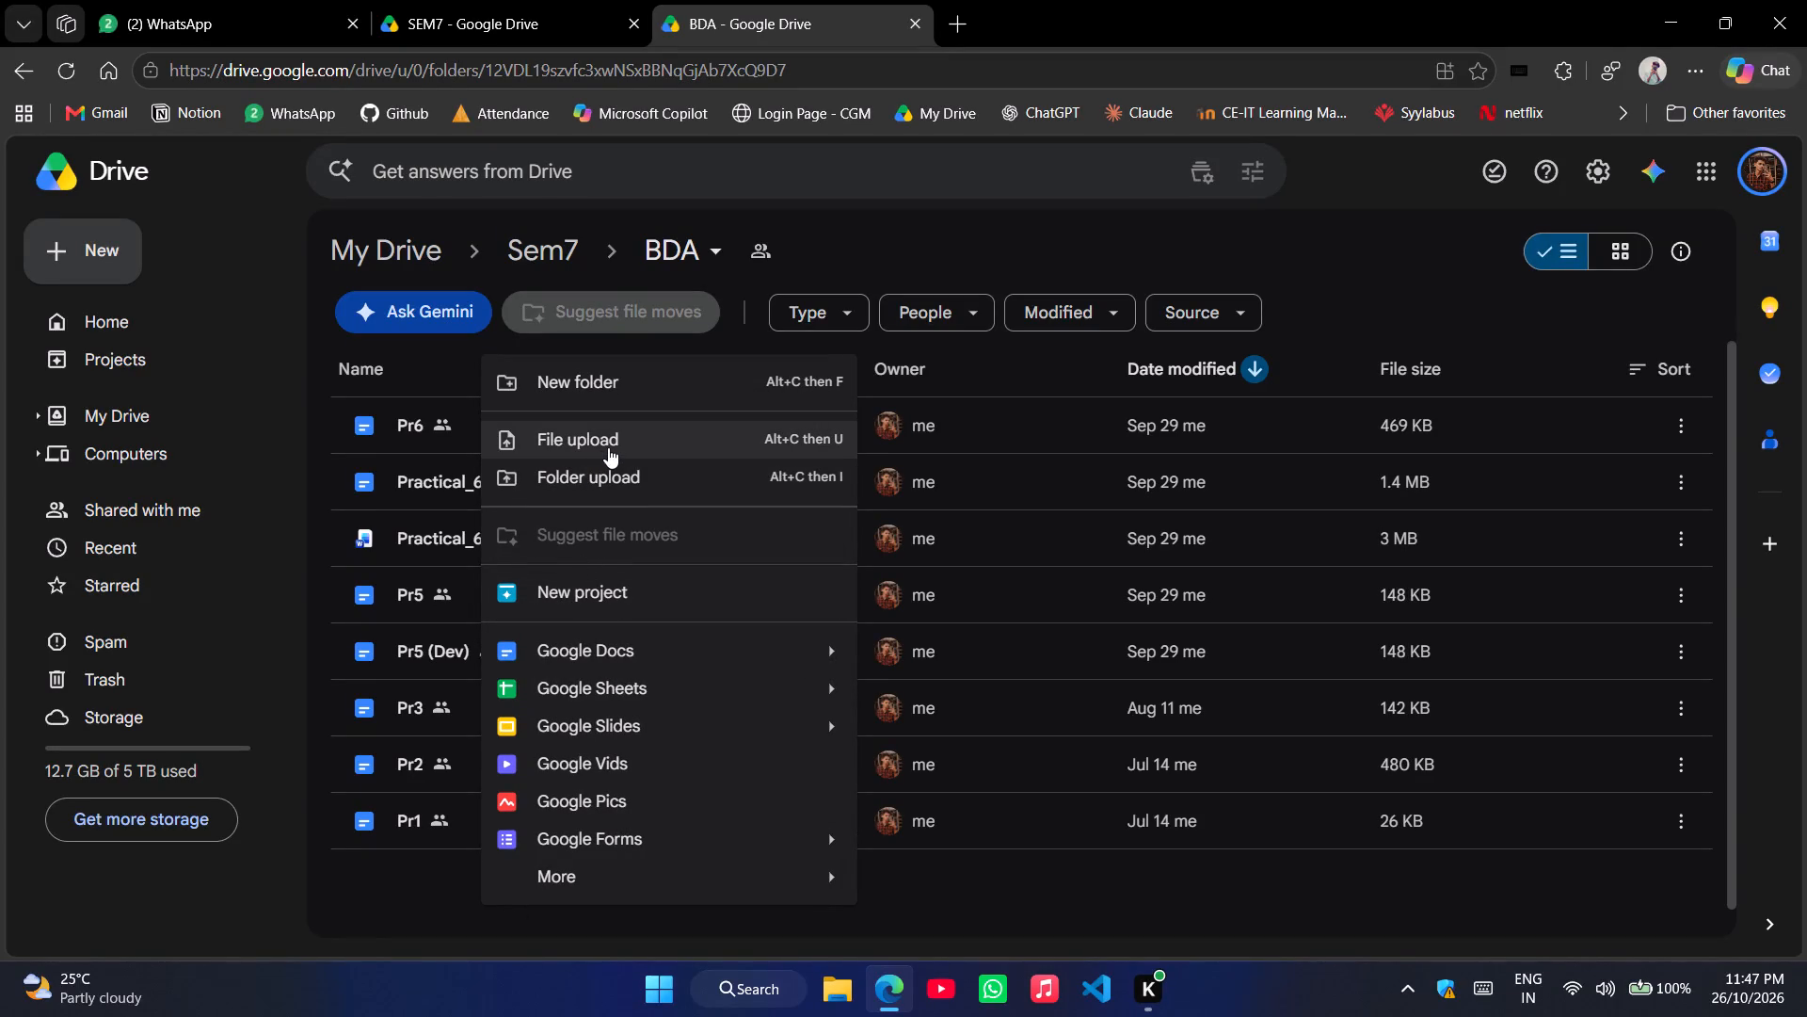
Start a file upload into the BDA folder of Sem7 to choose files from the computer.
{"action": "left_click", "coordinate": [608, 447]}
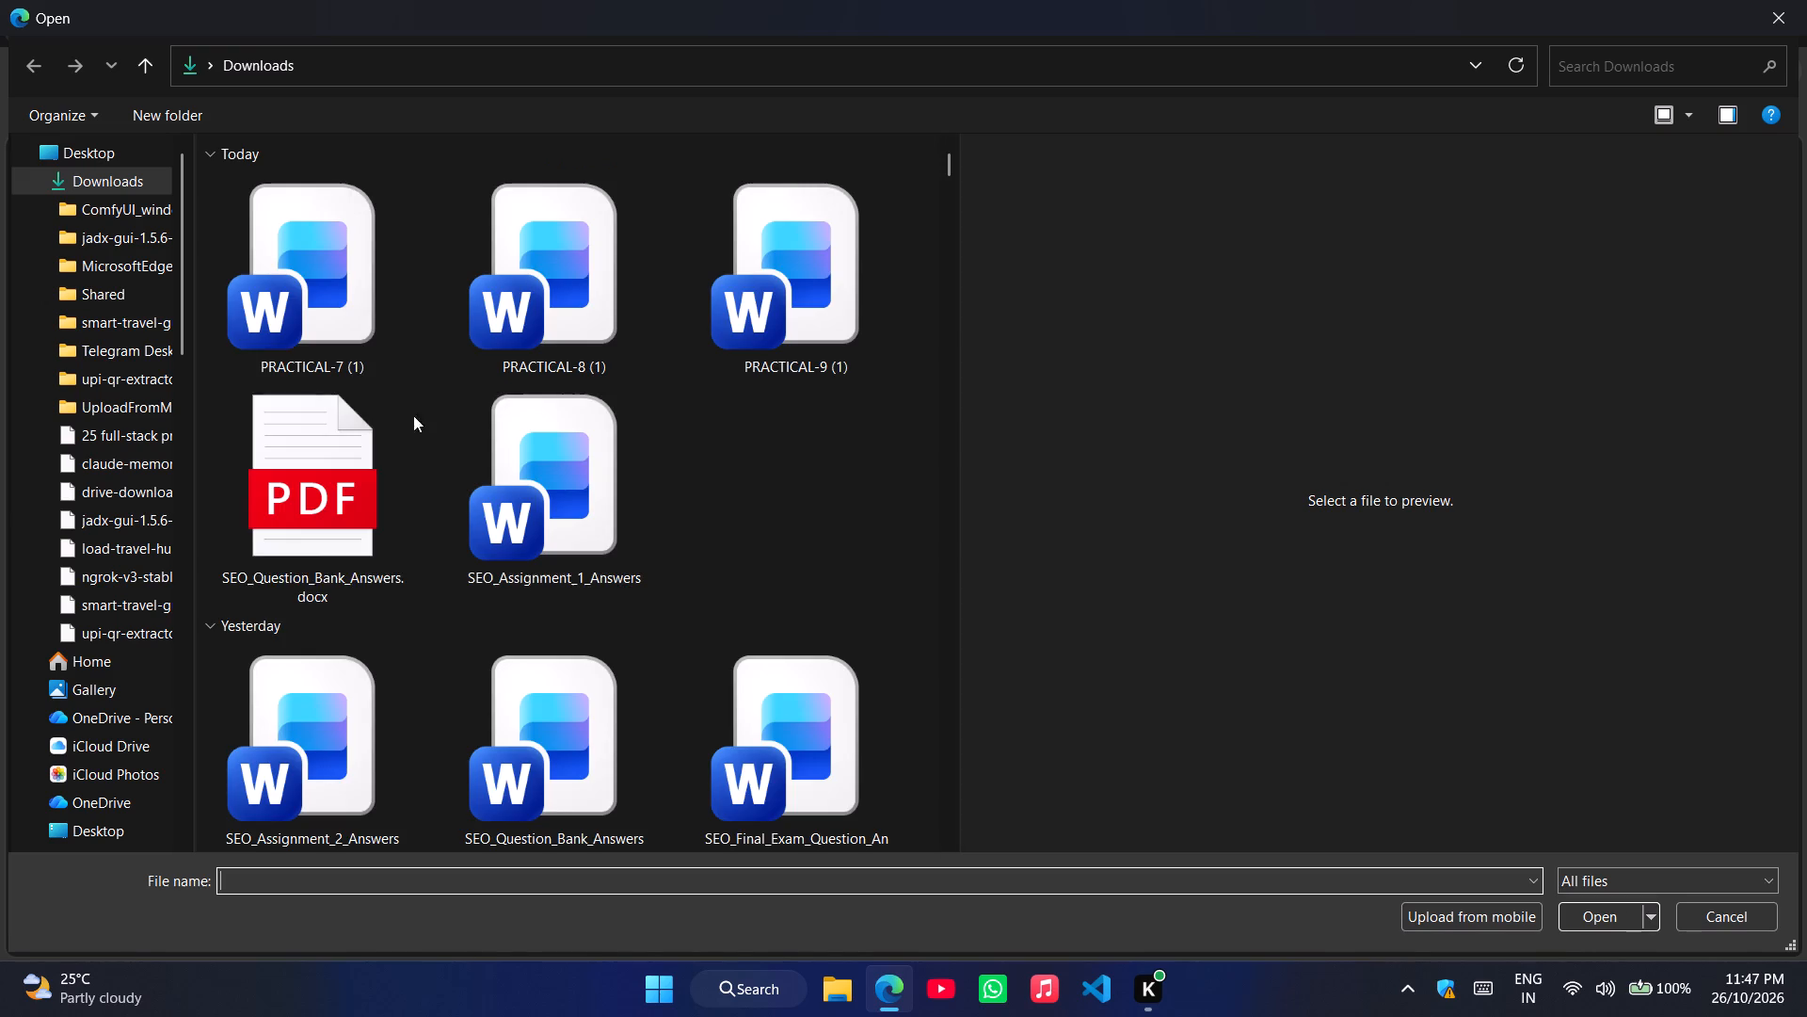
Upload the Word files PRACTICAL-7 (1), PRACTICAL-8 (1) and PRACTICAL-9 (1) from Downloads to the BDA folder in Drive.
{"action": "left_click", "coordinate": [342, 295]}
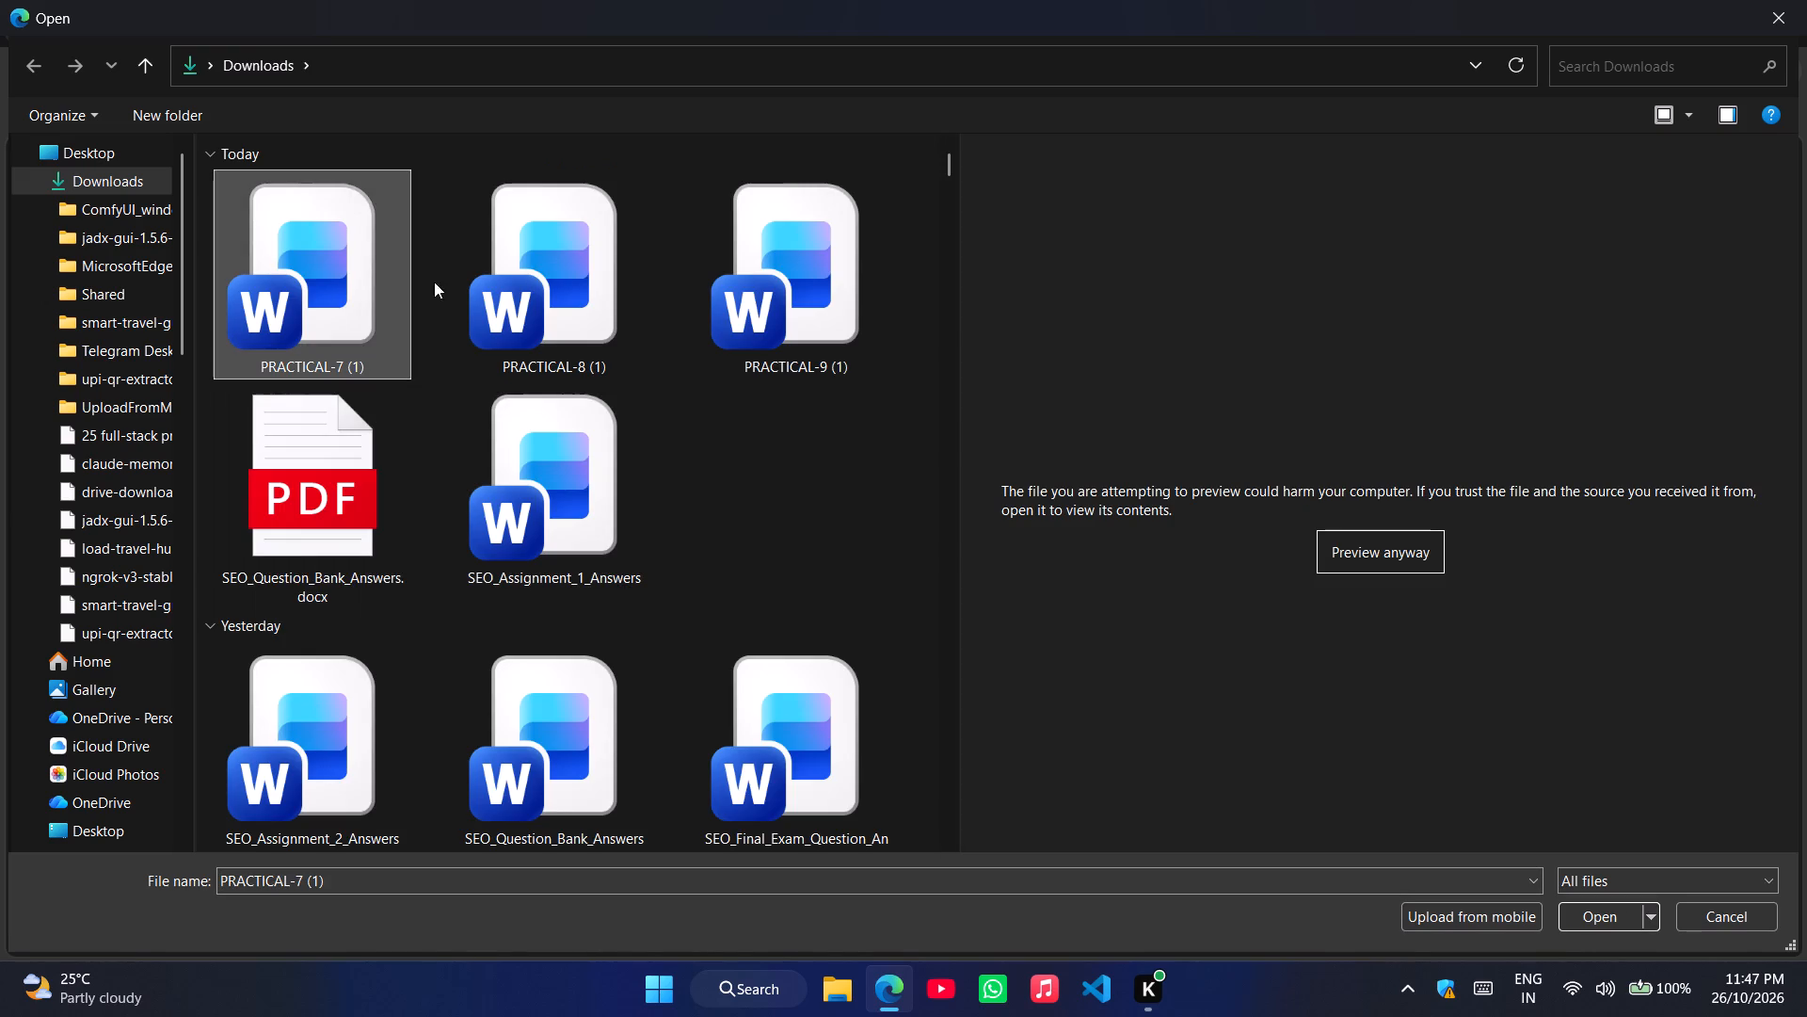
{"action": "left_click", "coordinate": [526, 267], "text": "ctrl"}
{"action": "left_click", "coordinate": [812, 273], "text": "ctrl"}
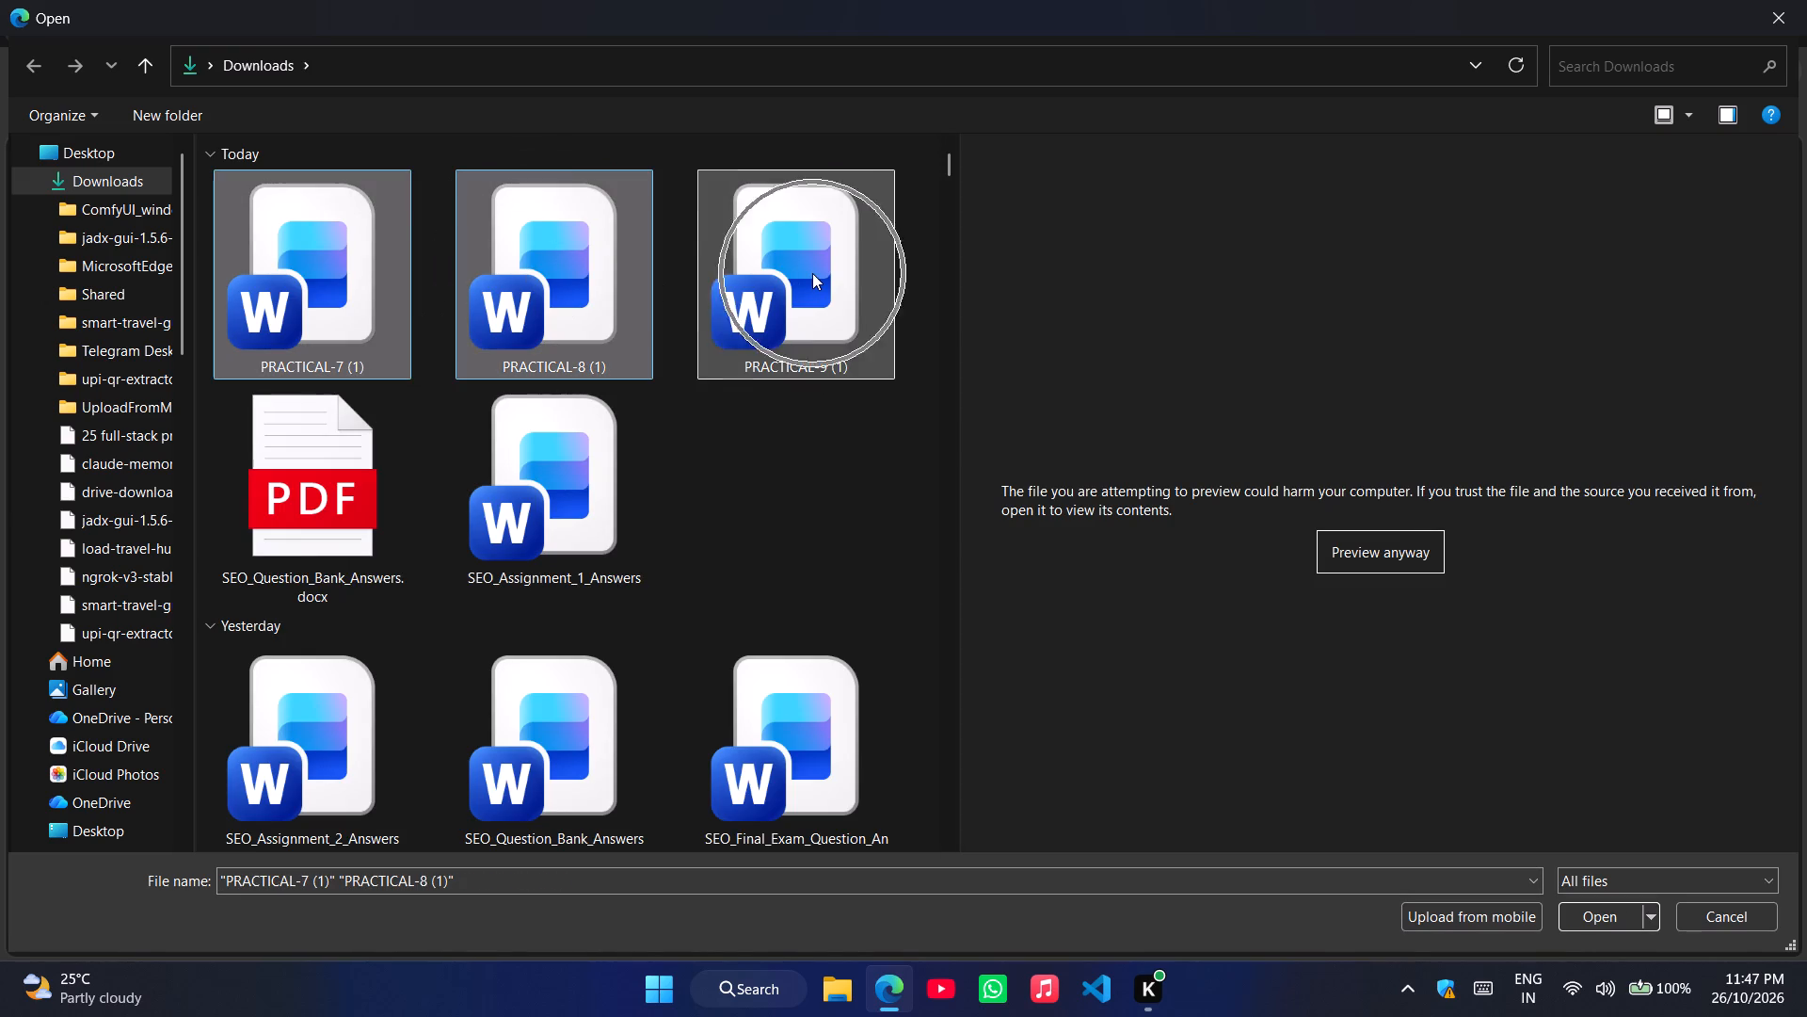
{"action": "left_click", "coordinate": [1606, 920]}
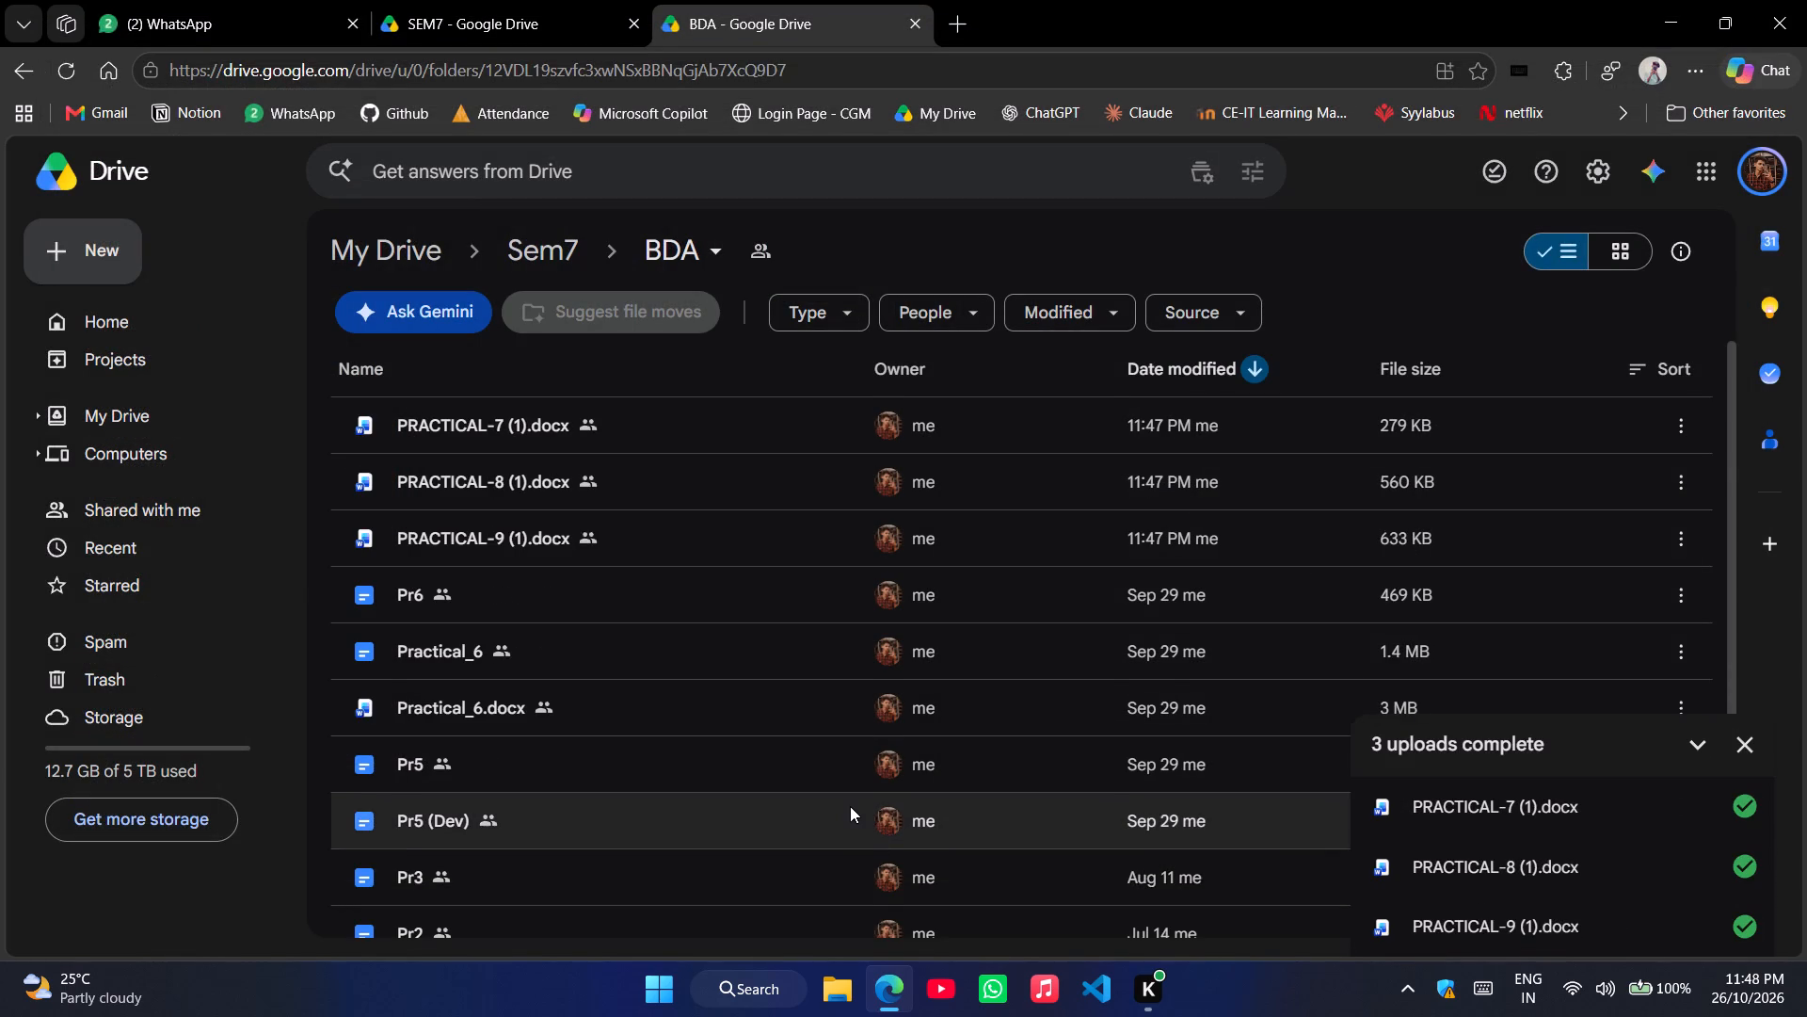
Open the uploaded PRACTICAL-7 (1), PRACTICAL-8 (1) and PRACTICAL-9 (1) documents from the BDA folder, each in its own tab.
{"action": "scroll", "coordinate": [850, 806], "scroll_direction": "down", "scroll_amount": 3}
{"action": "scroll", "coordinate": [850, 806], "scroll_direction": "up", "scroll_amount": 3}
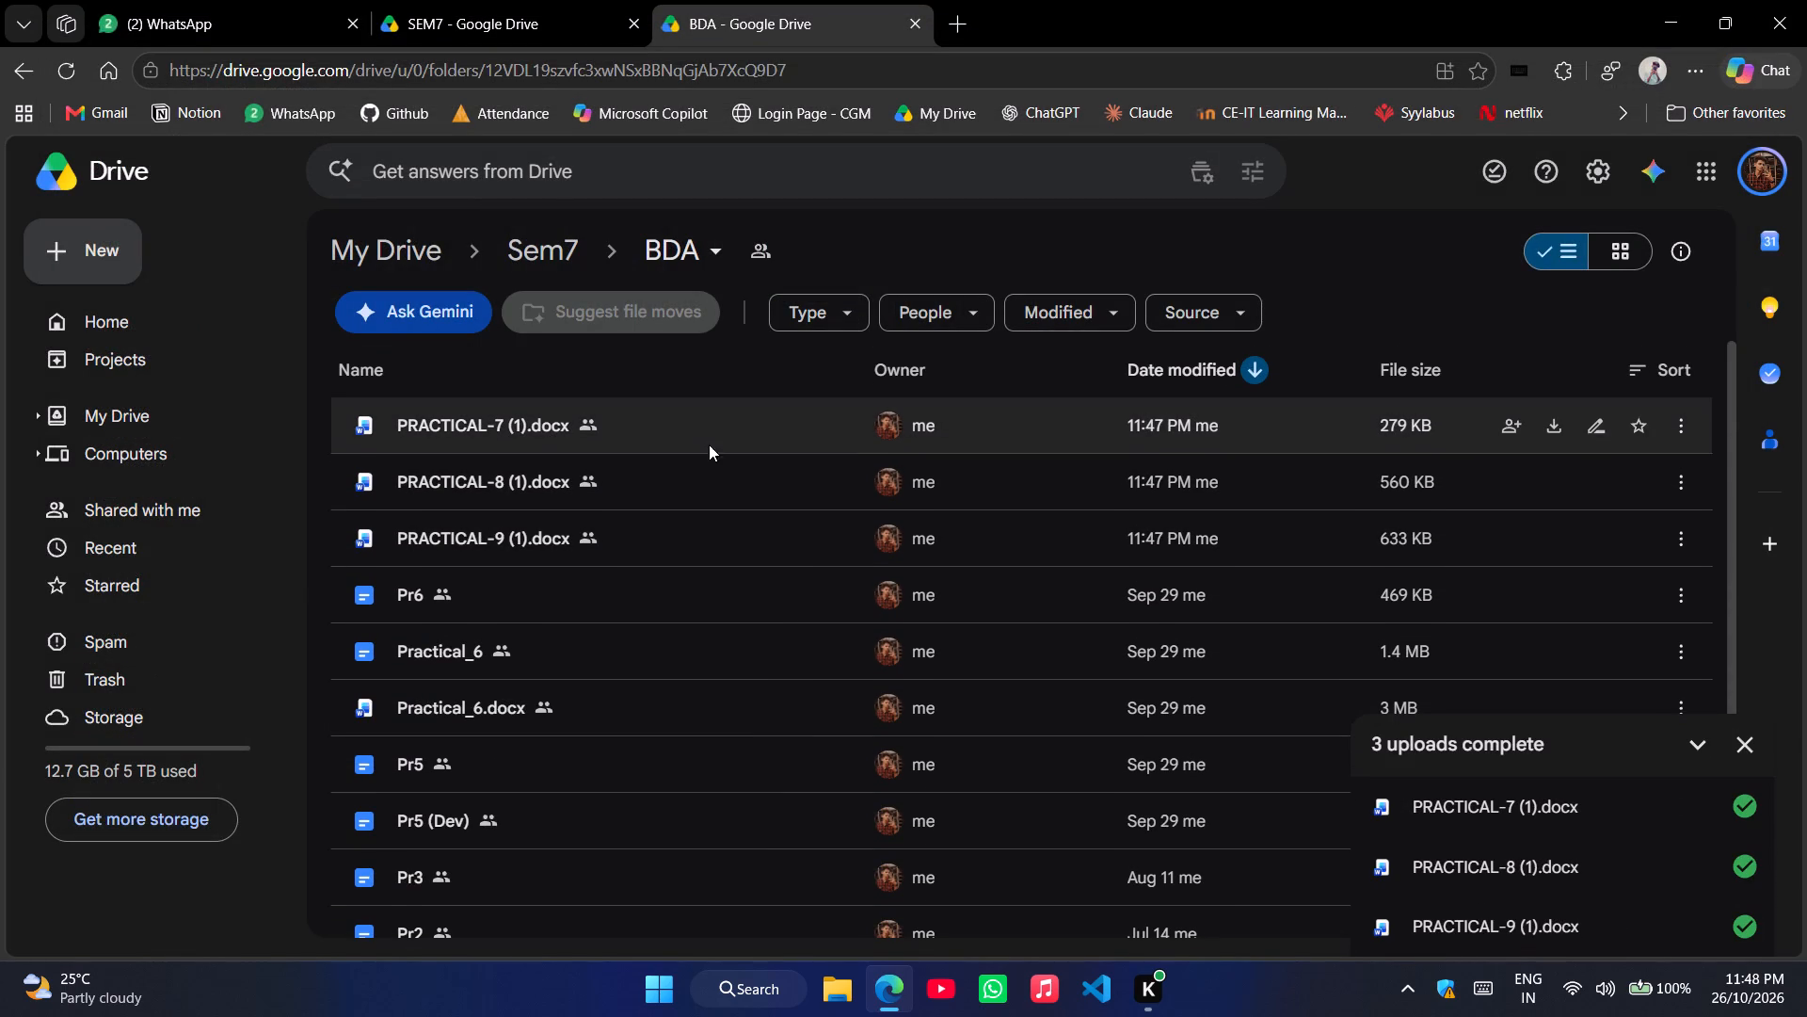
{"action": "double_click", "coordinate": [749, 428]}
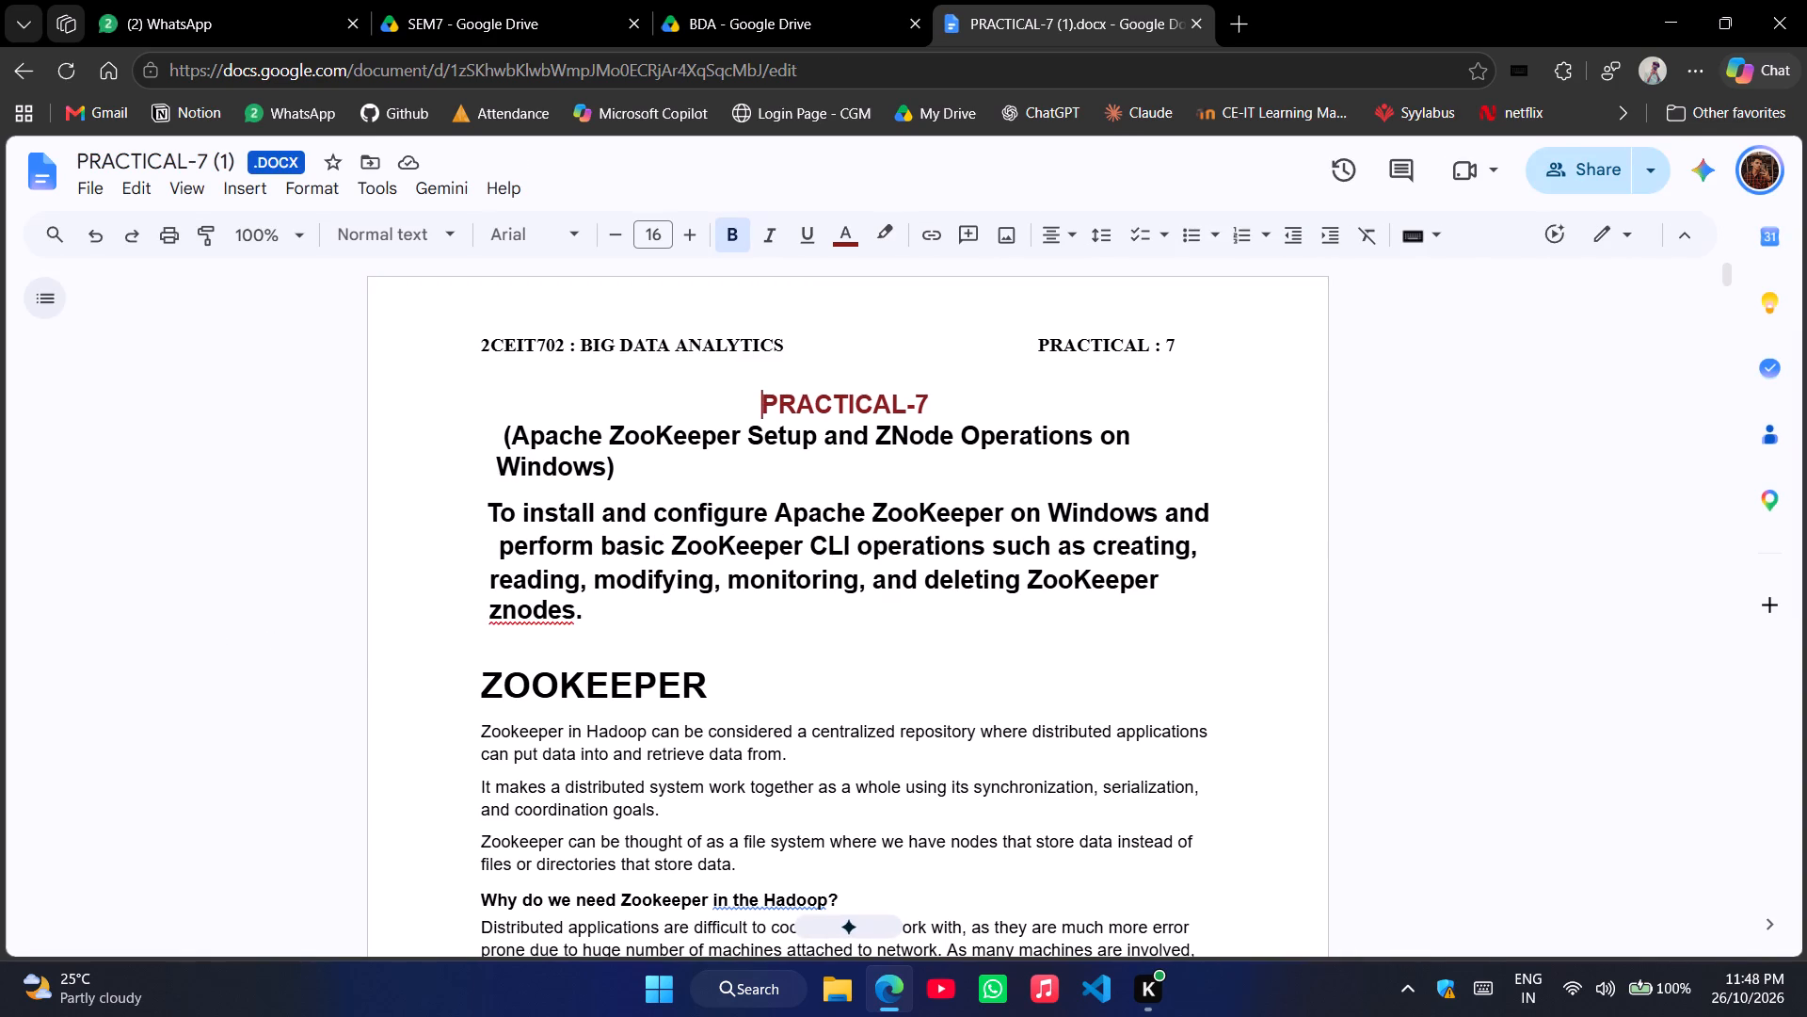
{"action": "scroll", "coordinate": [757, 617], "scroll_direction": "down", "scroll_amount": 3}
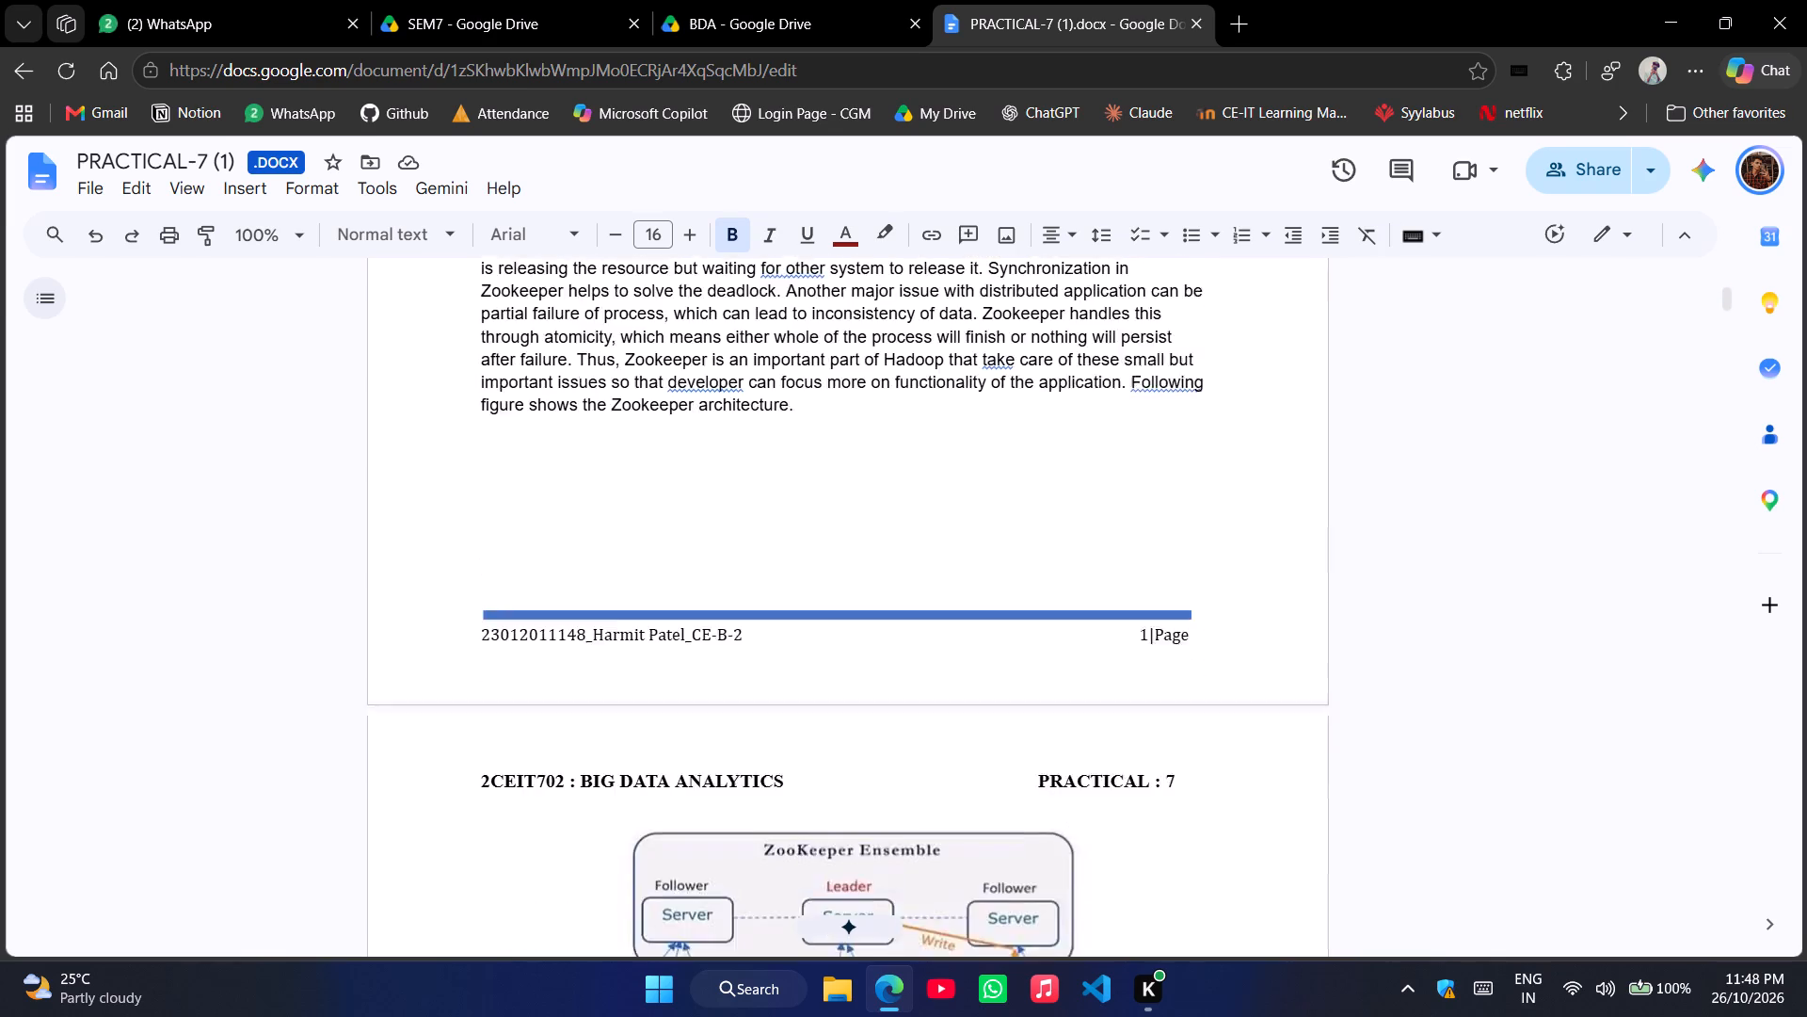
{"action": "left_click", "coordinate": [729, 0]}
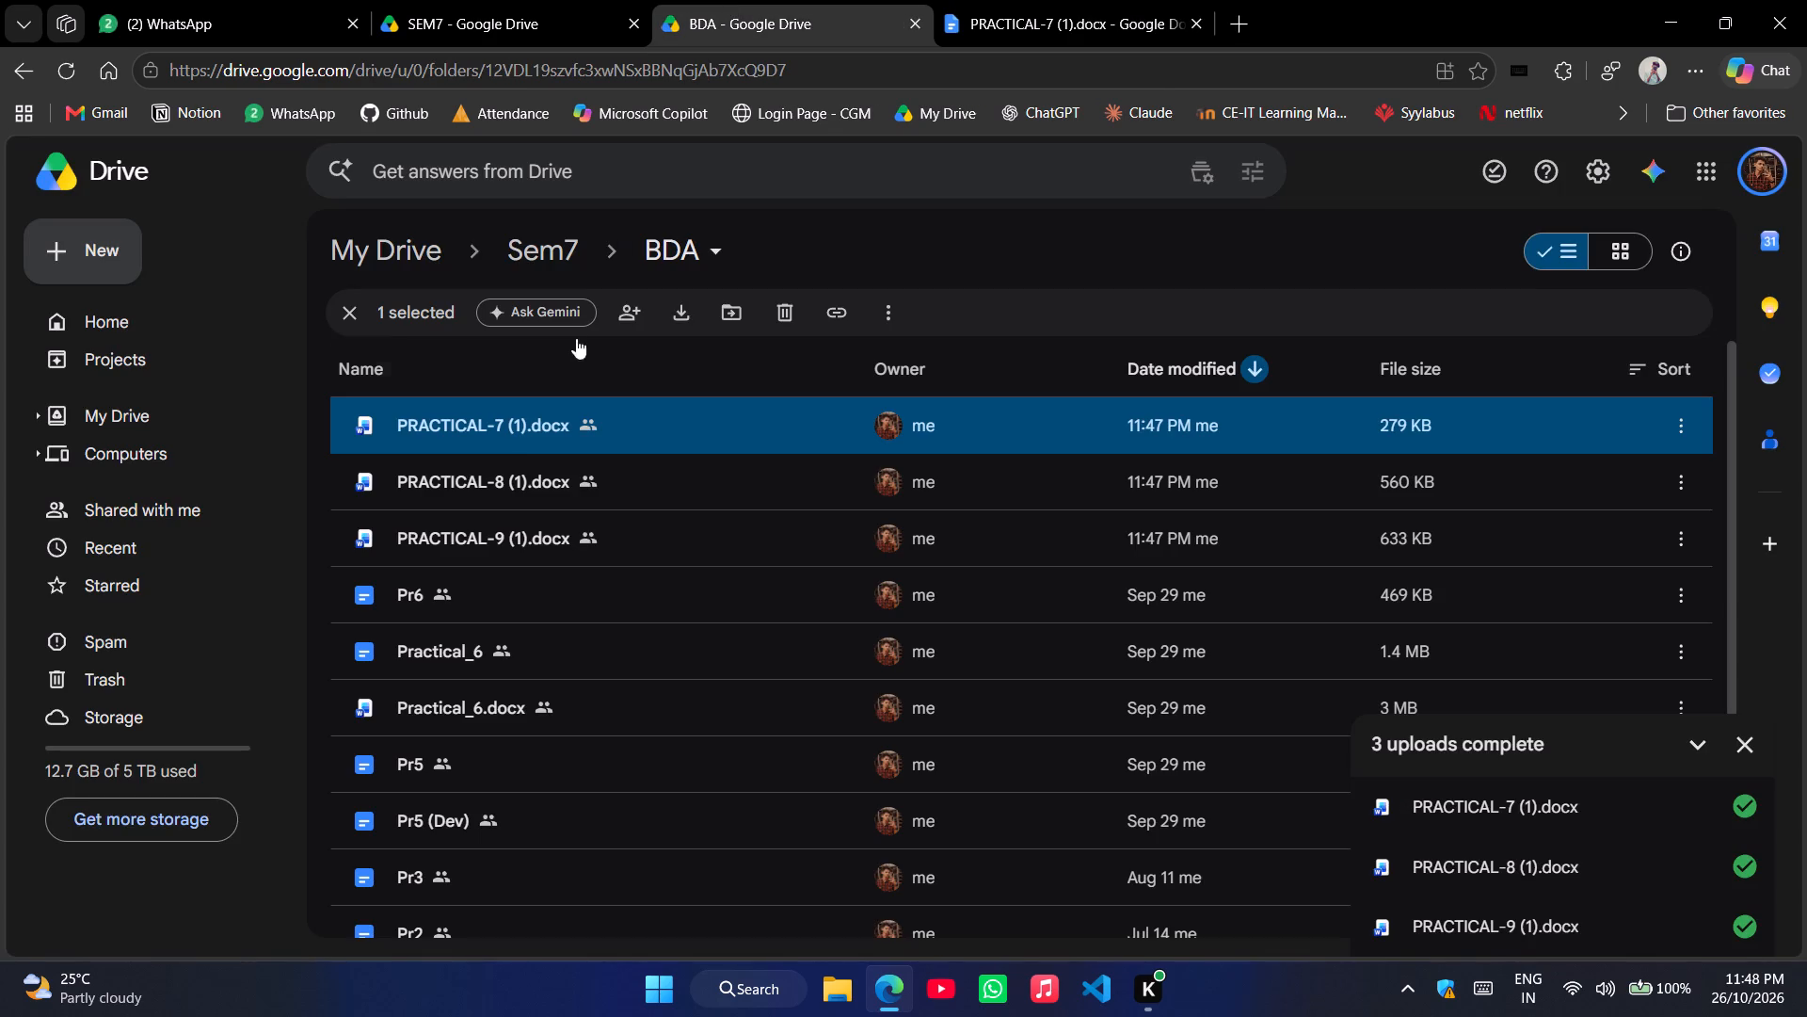
{"action": "double_click", "coordinate": [707, 486]}
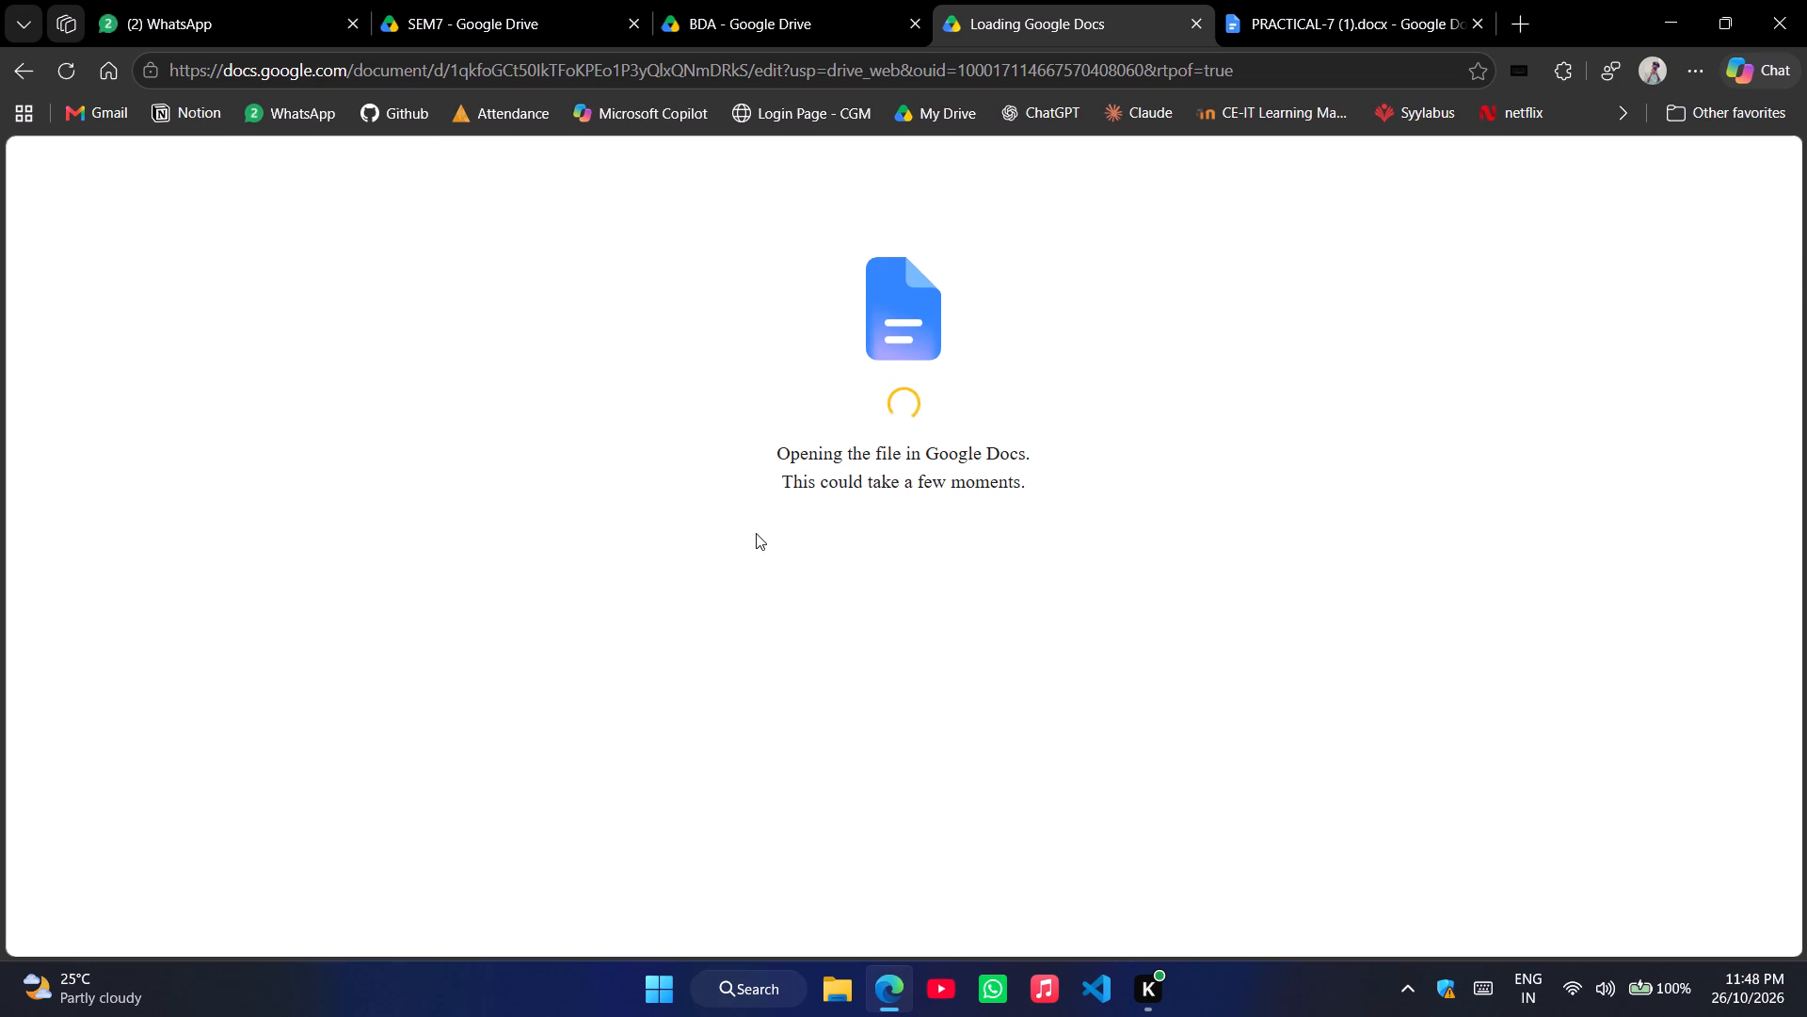
{"action": "left_click", "coordinate": [803, 0]}
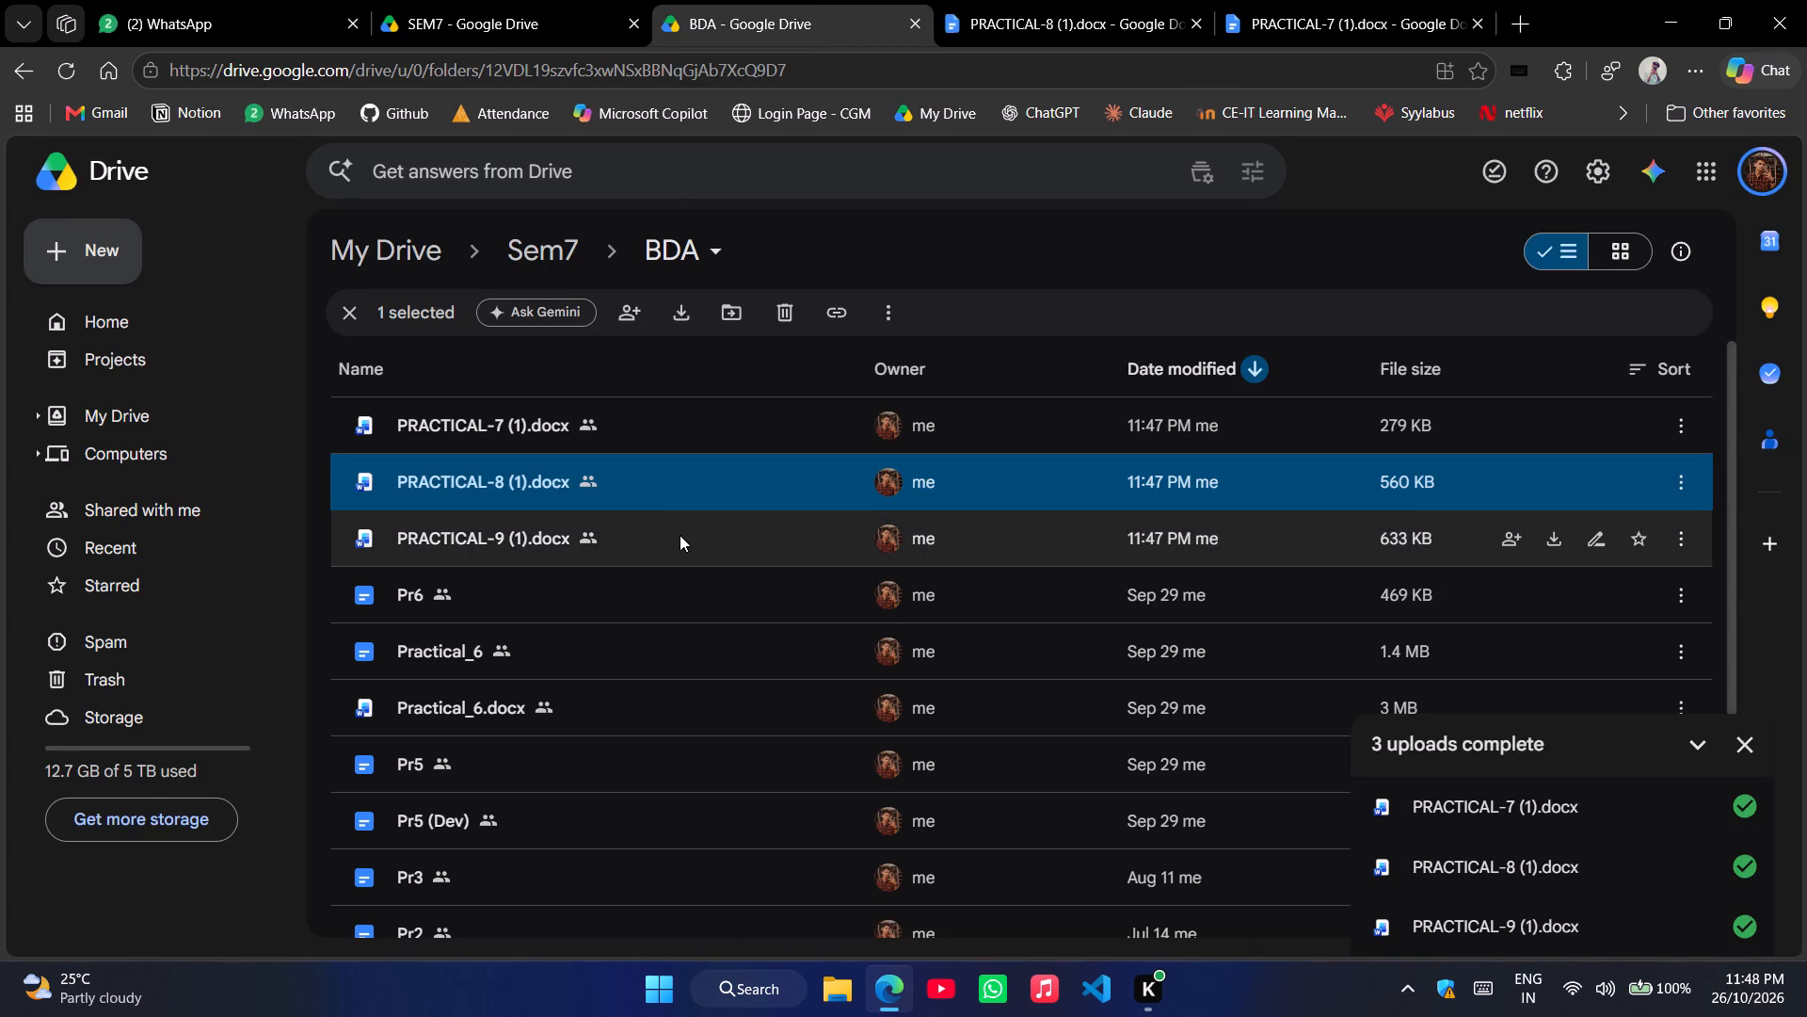
{"action": "double_click", "coordinate": [680, 535]}
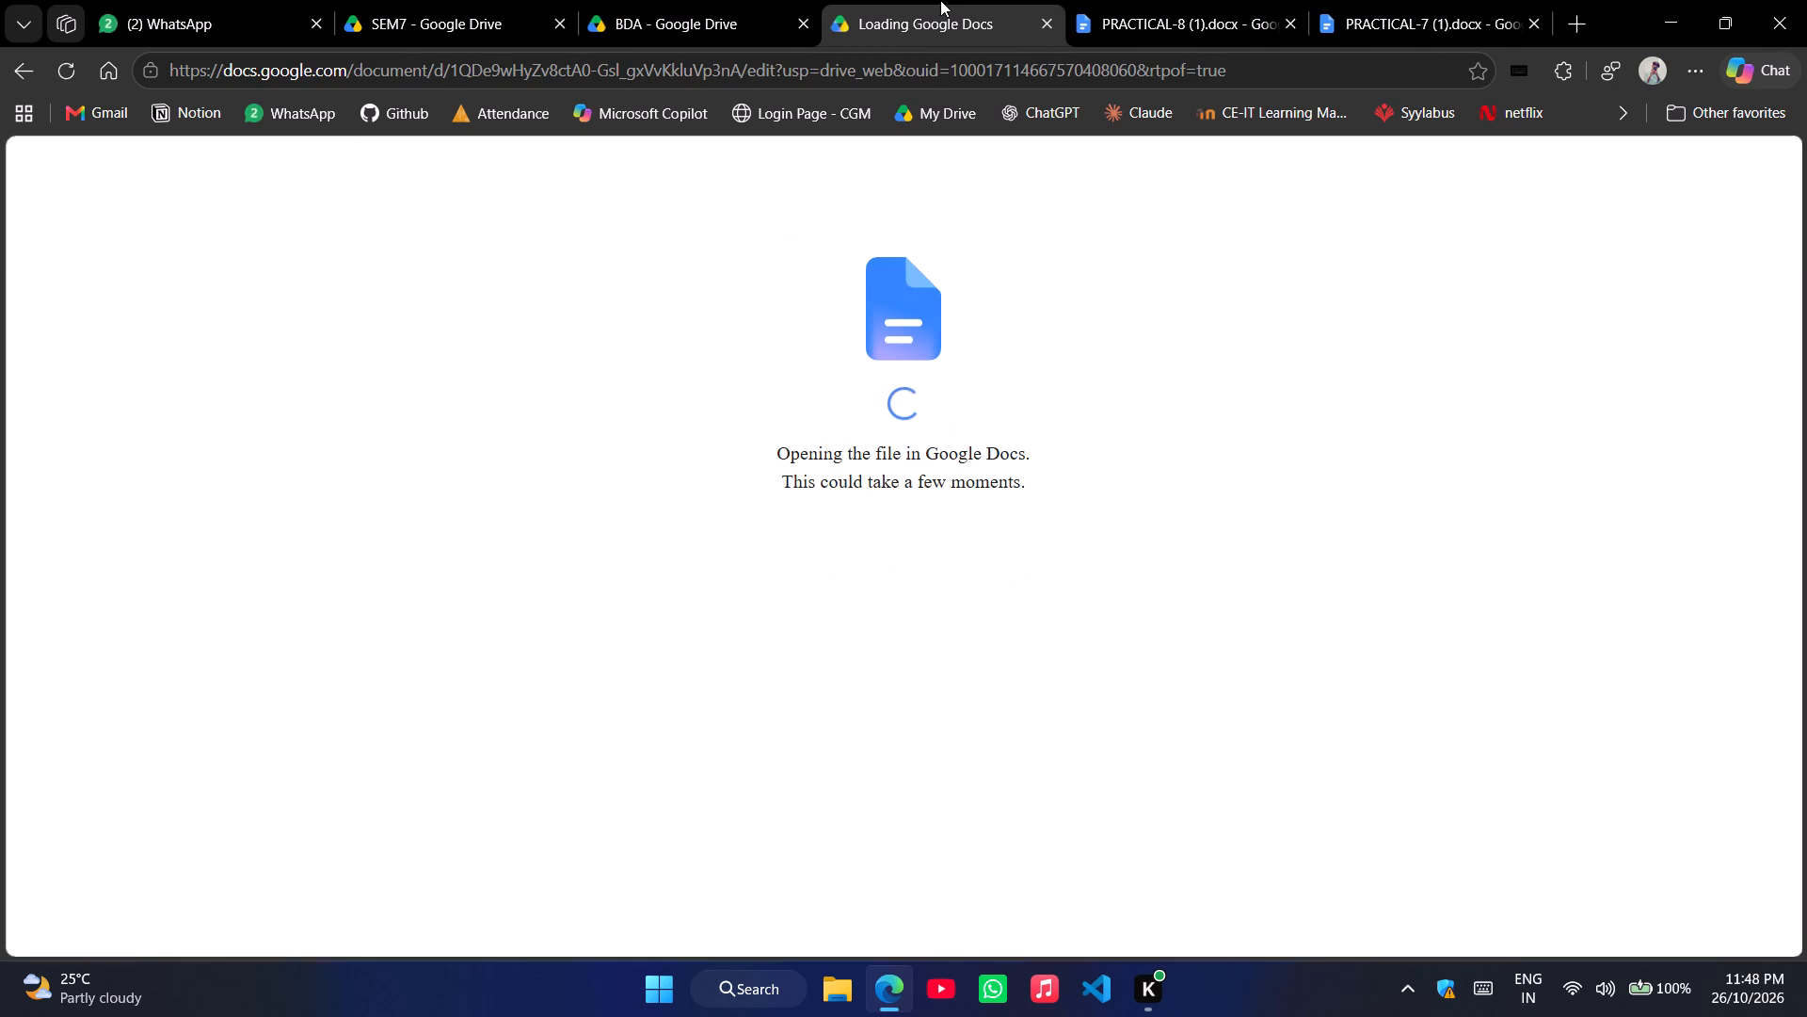
Open the Pr6 document from the BDA folder and look at its first-page layout.
{"action": "left_click", "coordinate": [675, 0]}
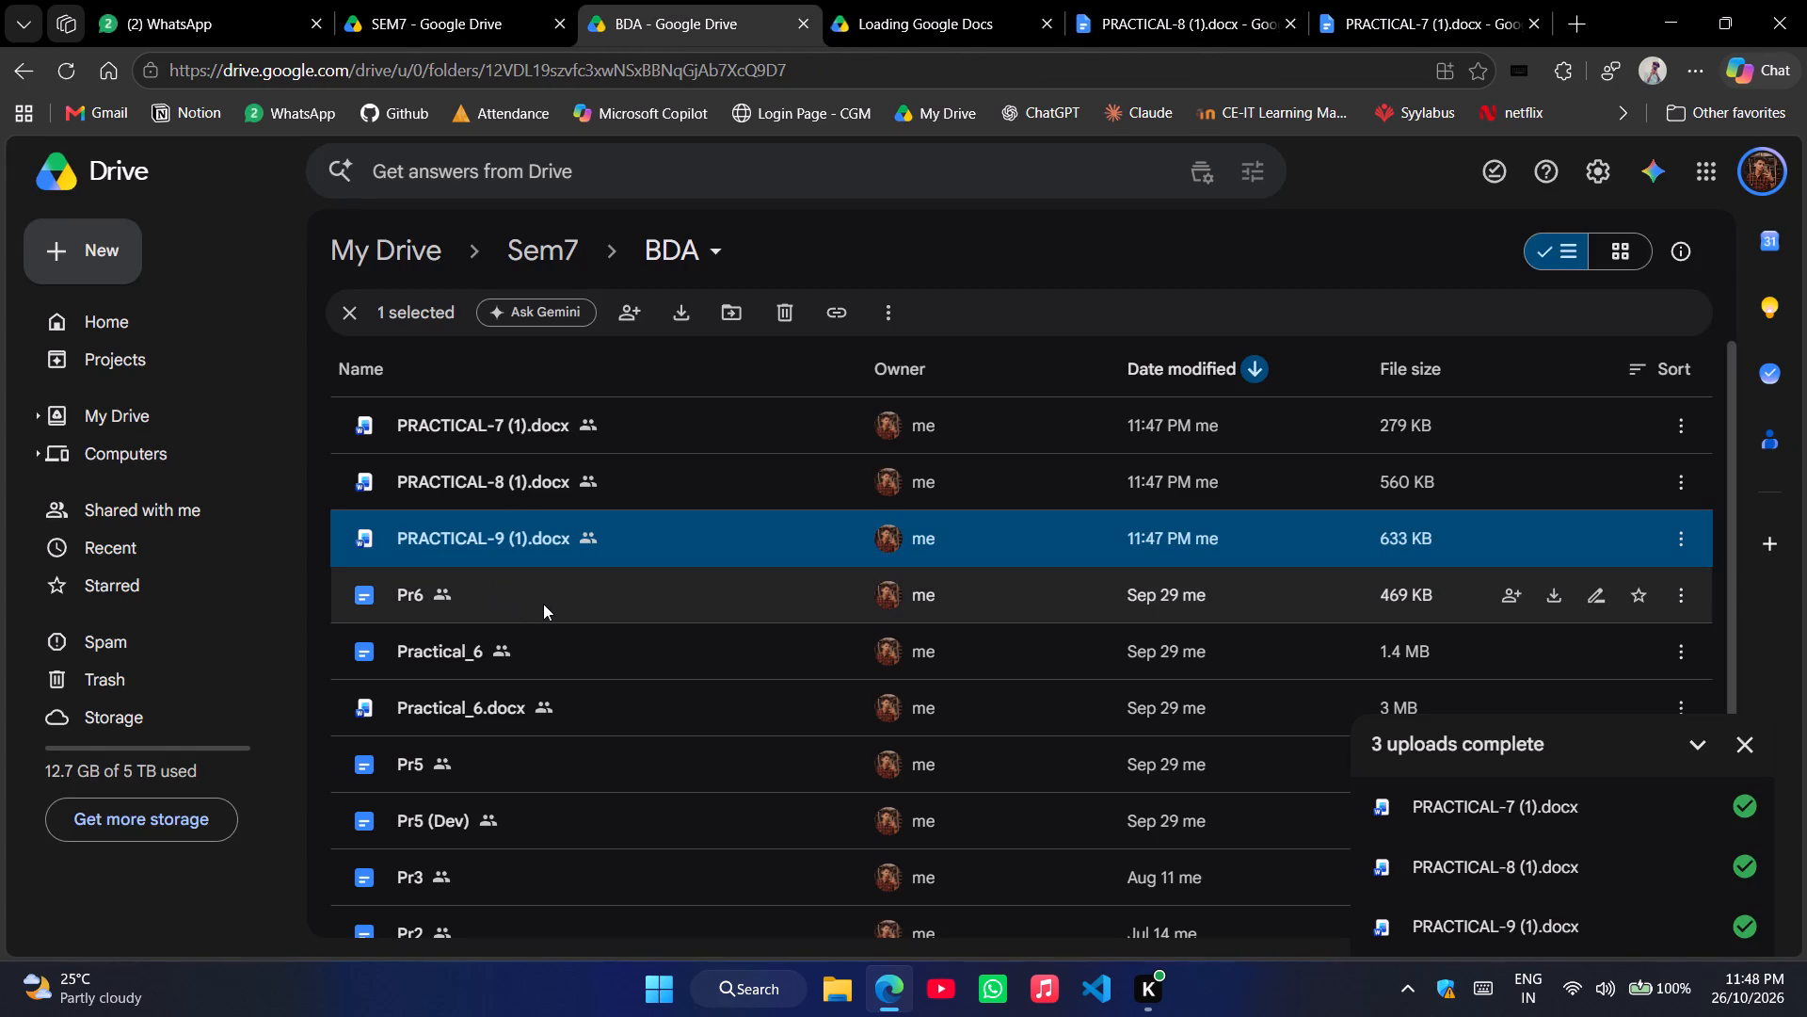
{"action": "double_click", "coordinate": [543, 604]}
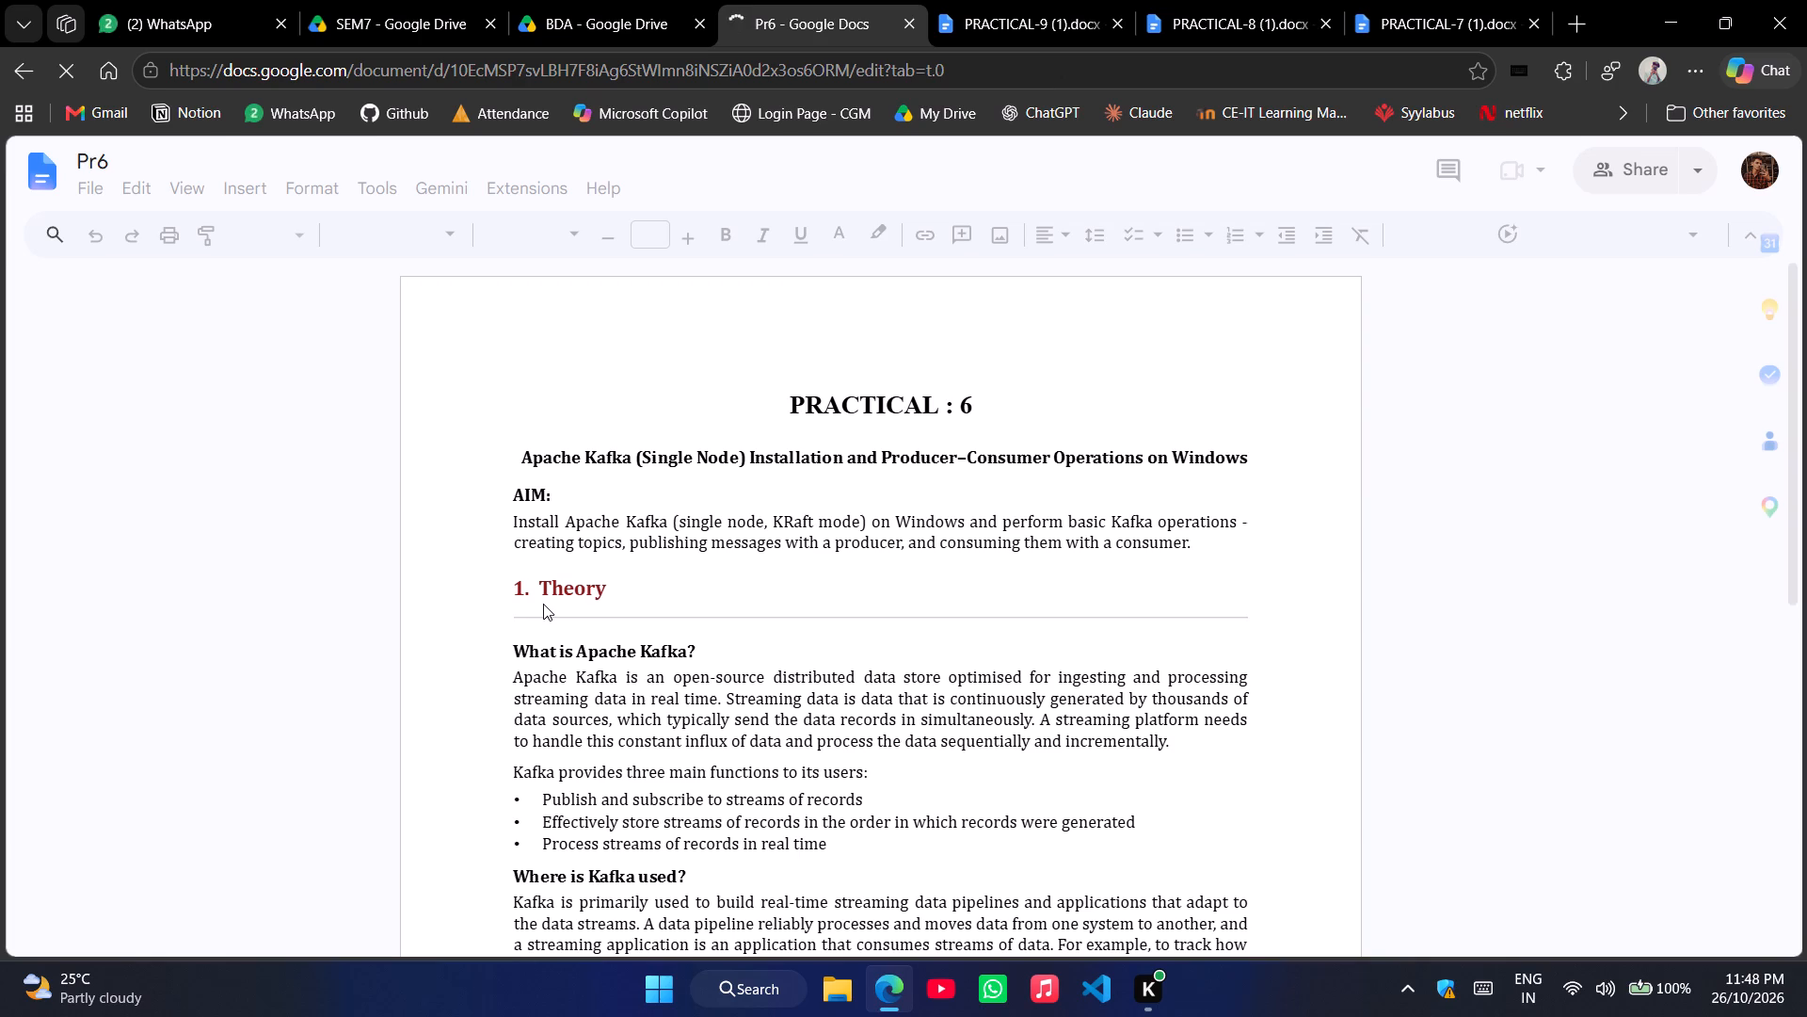
{"action": "scroll", "coordinate": [798, 694], "scroll_direction": "up", "scroll_amount": 1}
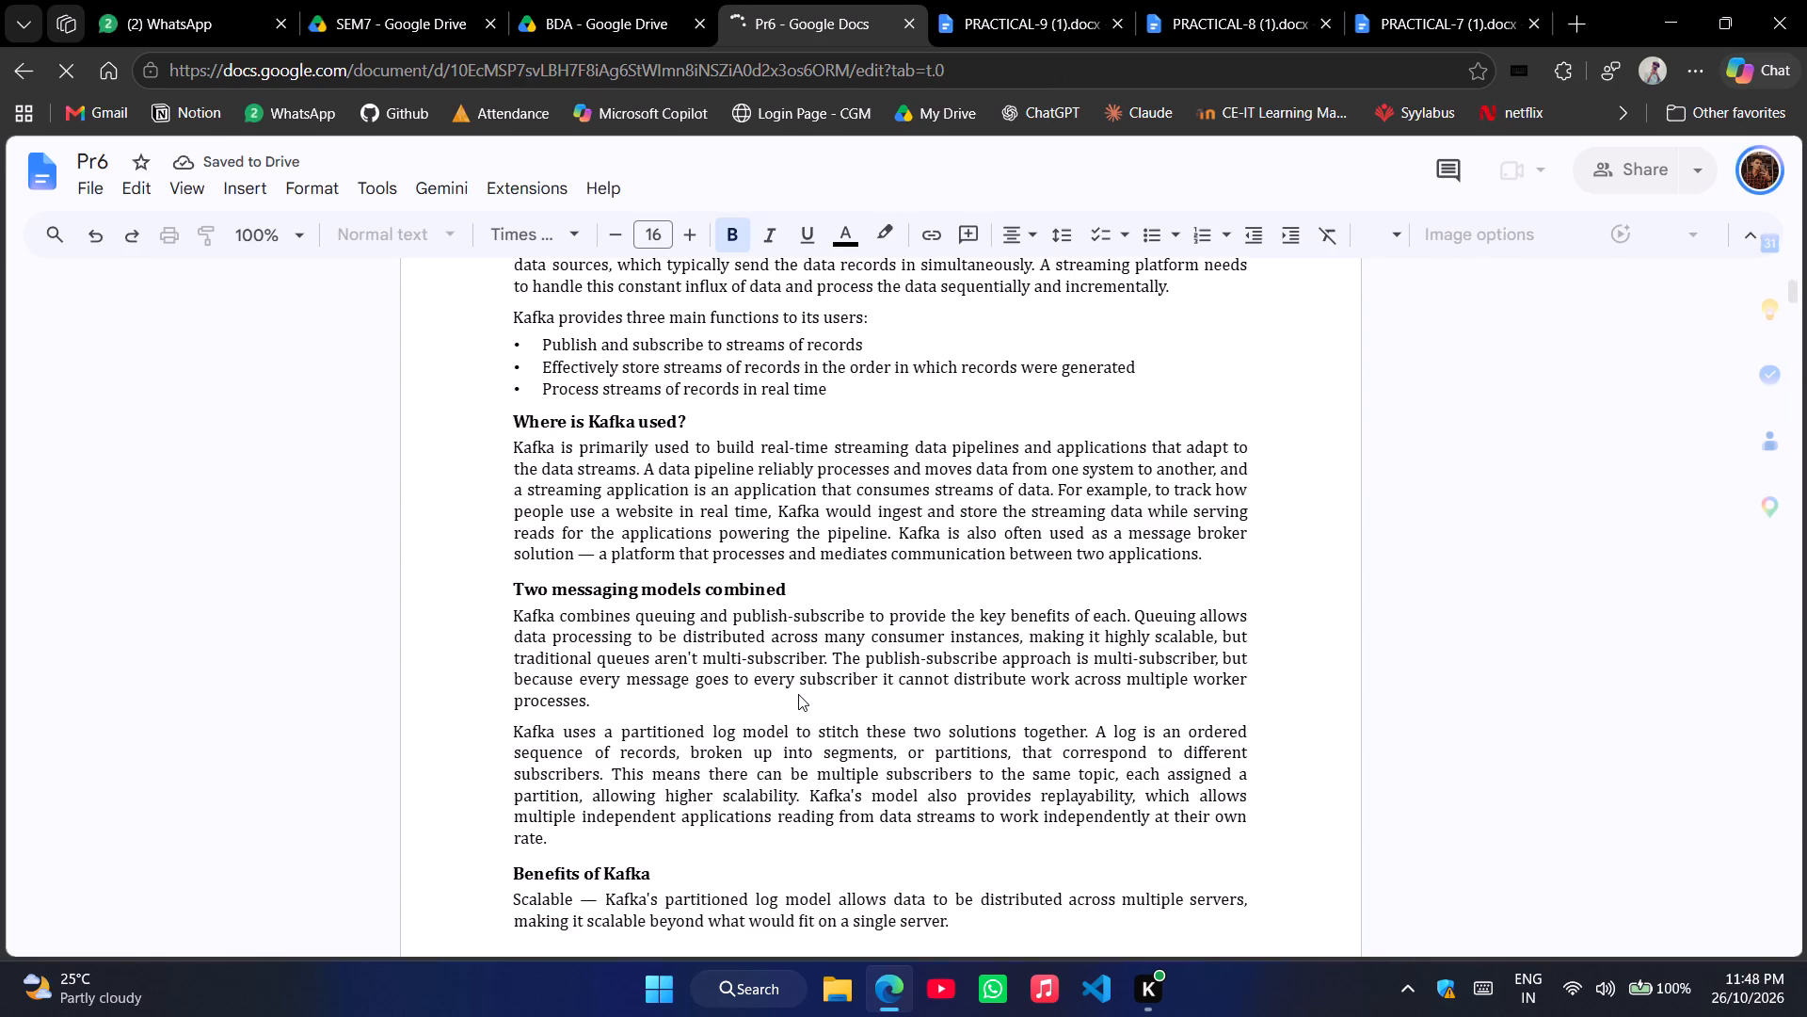
{"action": "scroll", "coordinate": [798, 694], "scroll_direction": "up", "scroll_amount": 1}
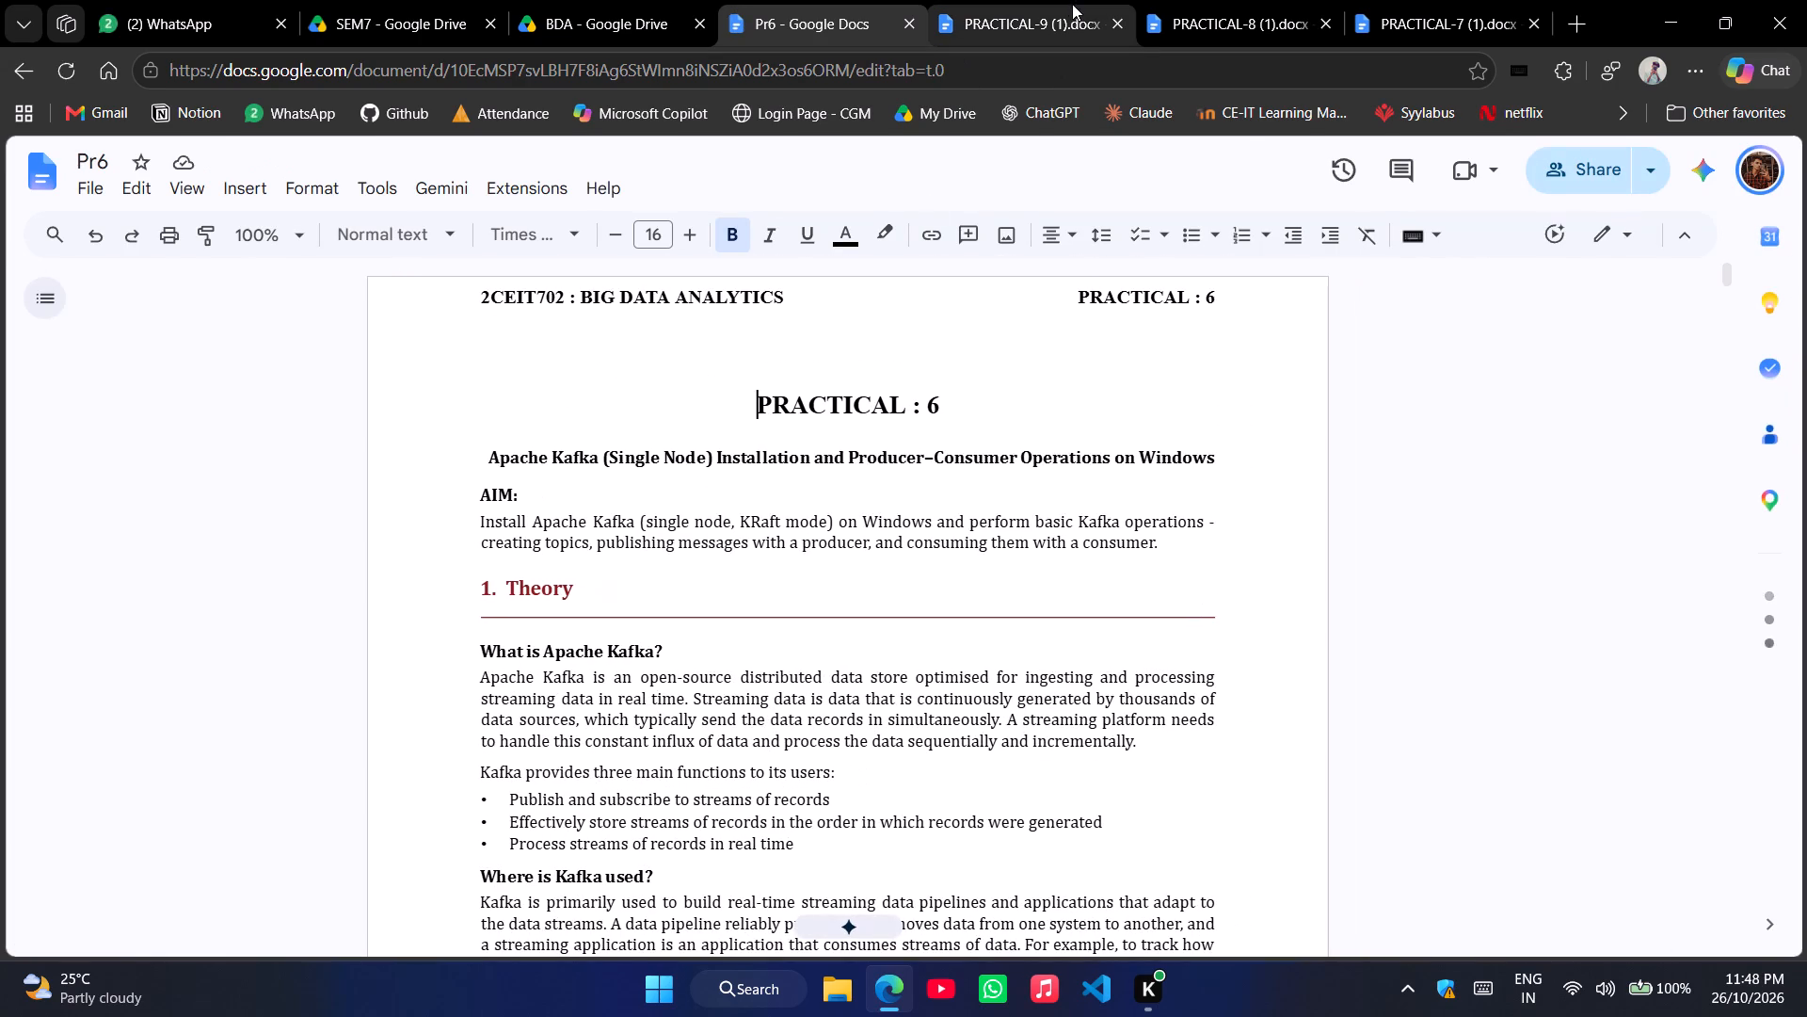
Switch to the PRACTICAL-9 (1) document and look through its first pages.
{"action": "left_click", "coordinate": [1019, 24]}
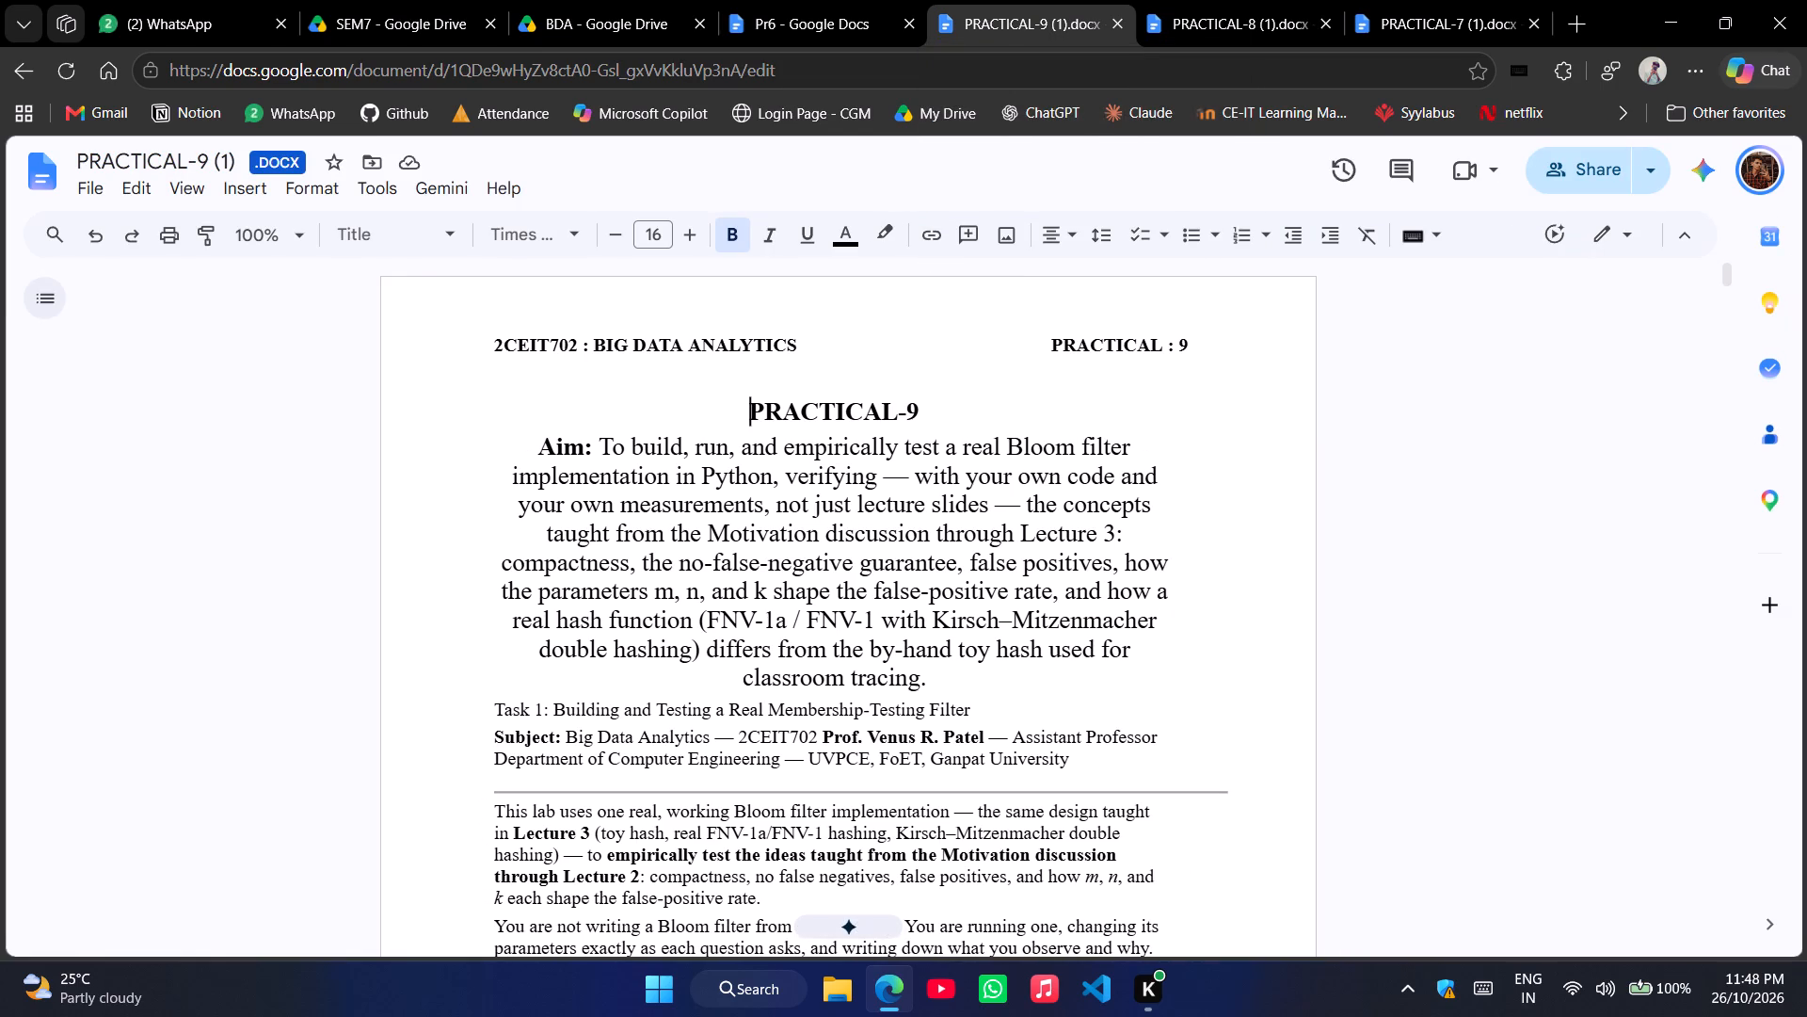
{"action": "scroll", "coordinate": [788, 564], "scroll_direction": "down", "scroll_amount": 10}
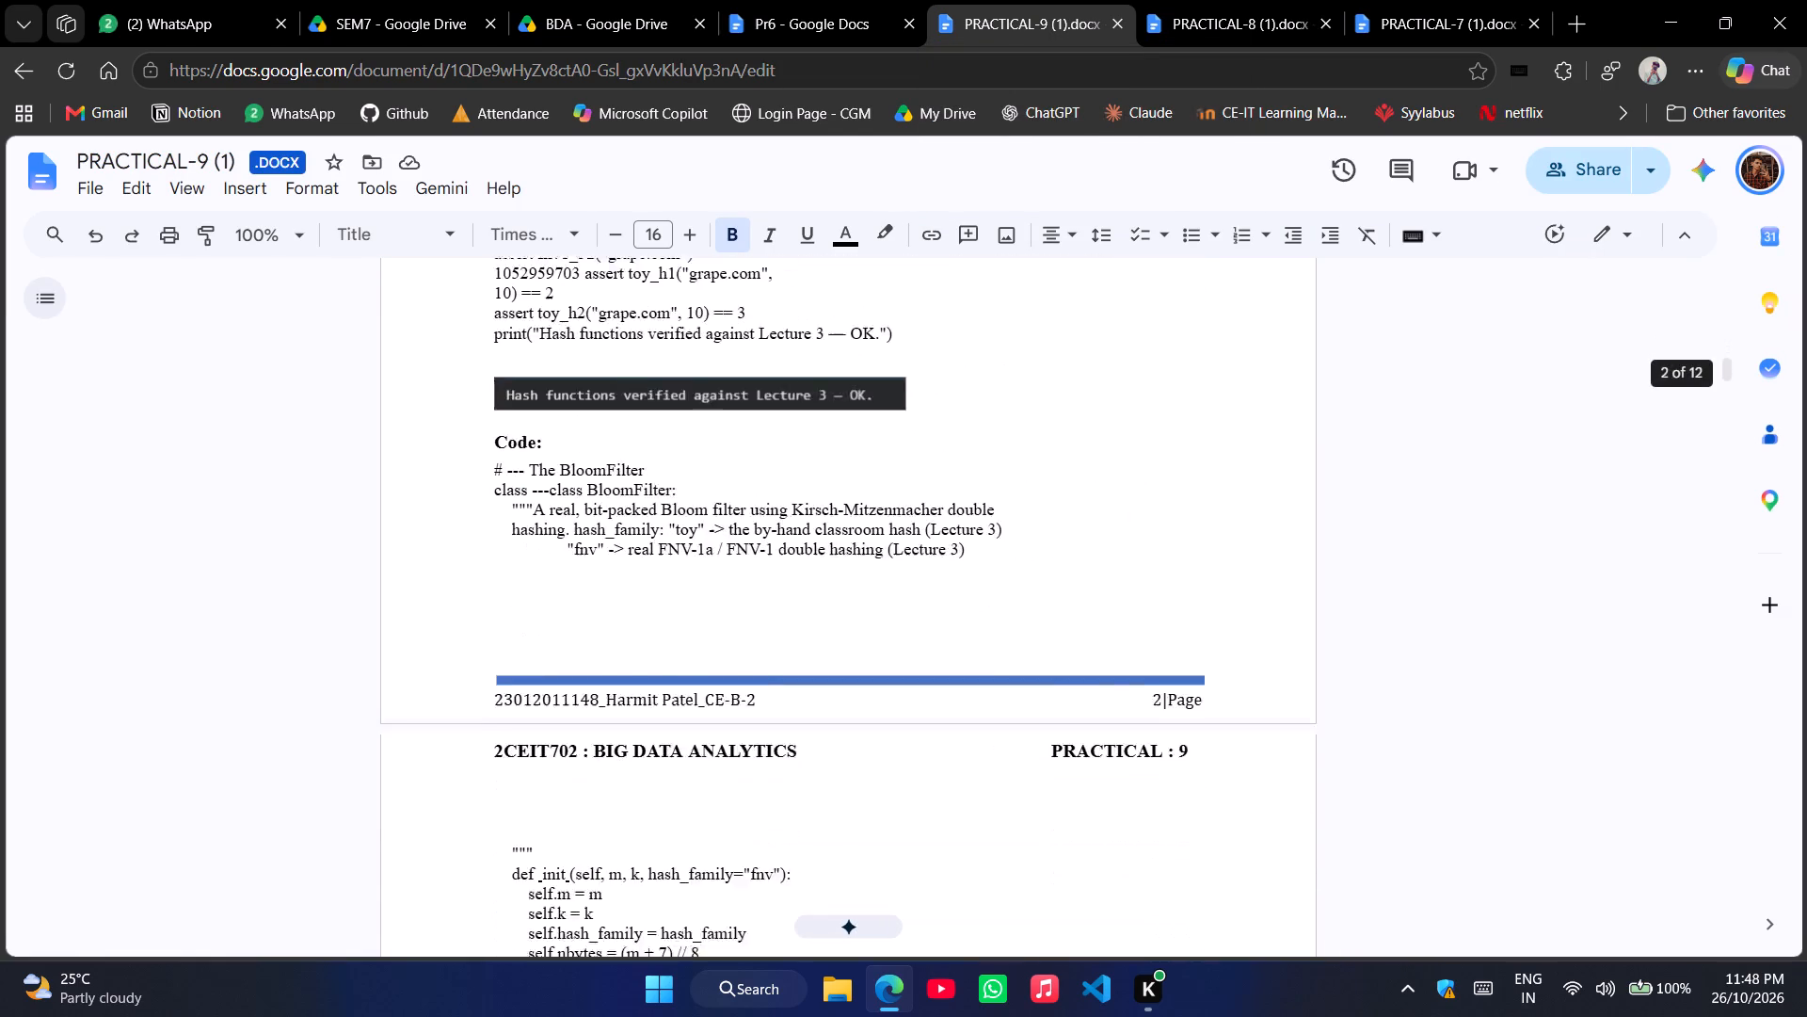
{"action": "scroll", "coordinate": [788, 564], "scroll_direction": "up", "scroll_amount": 2}
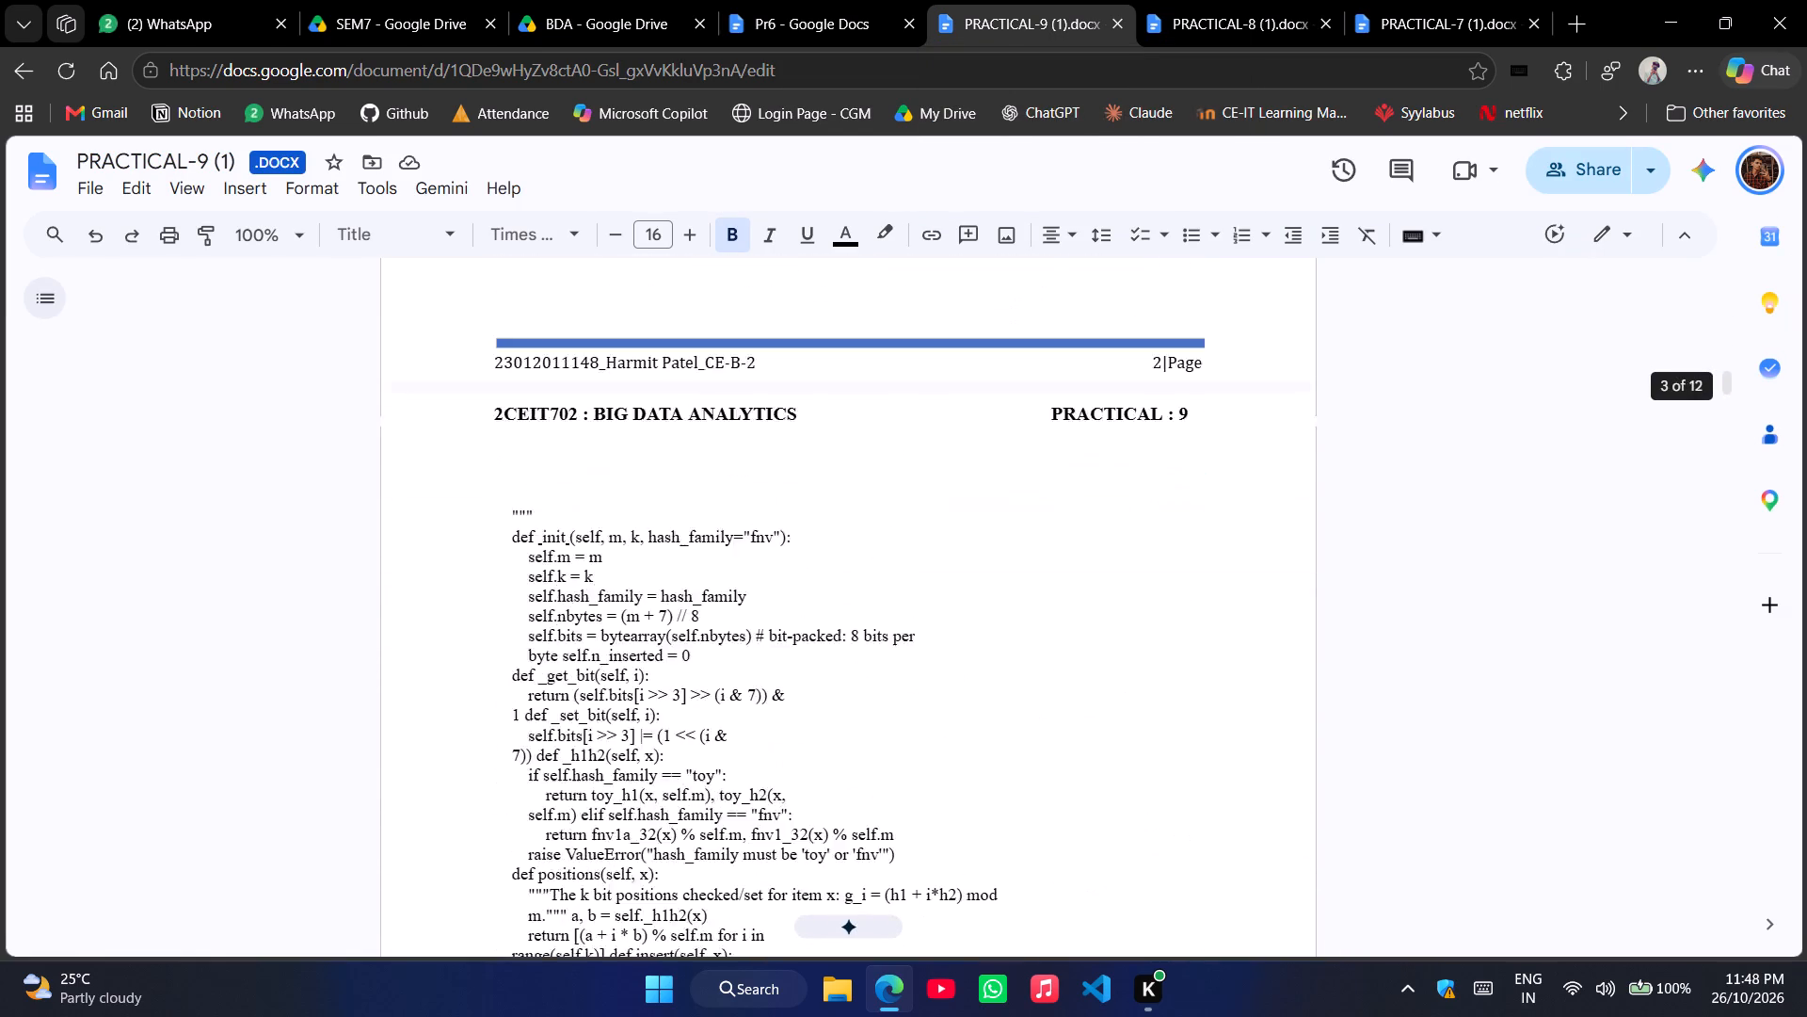
{"action": "scroll", "coordinate": [788, 564], "scroll_direction": "up", "scroll_amount": 3}
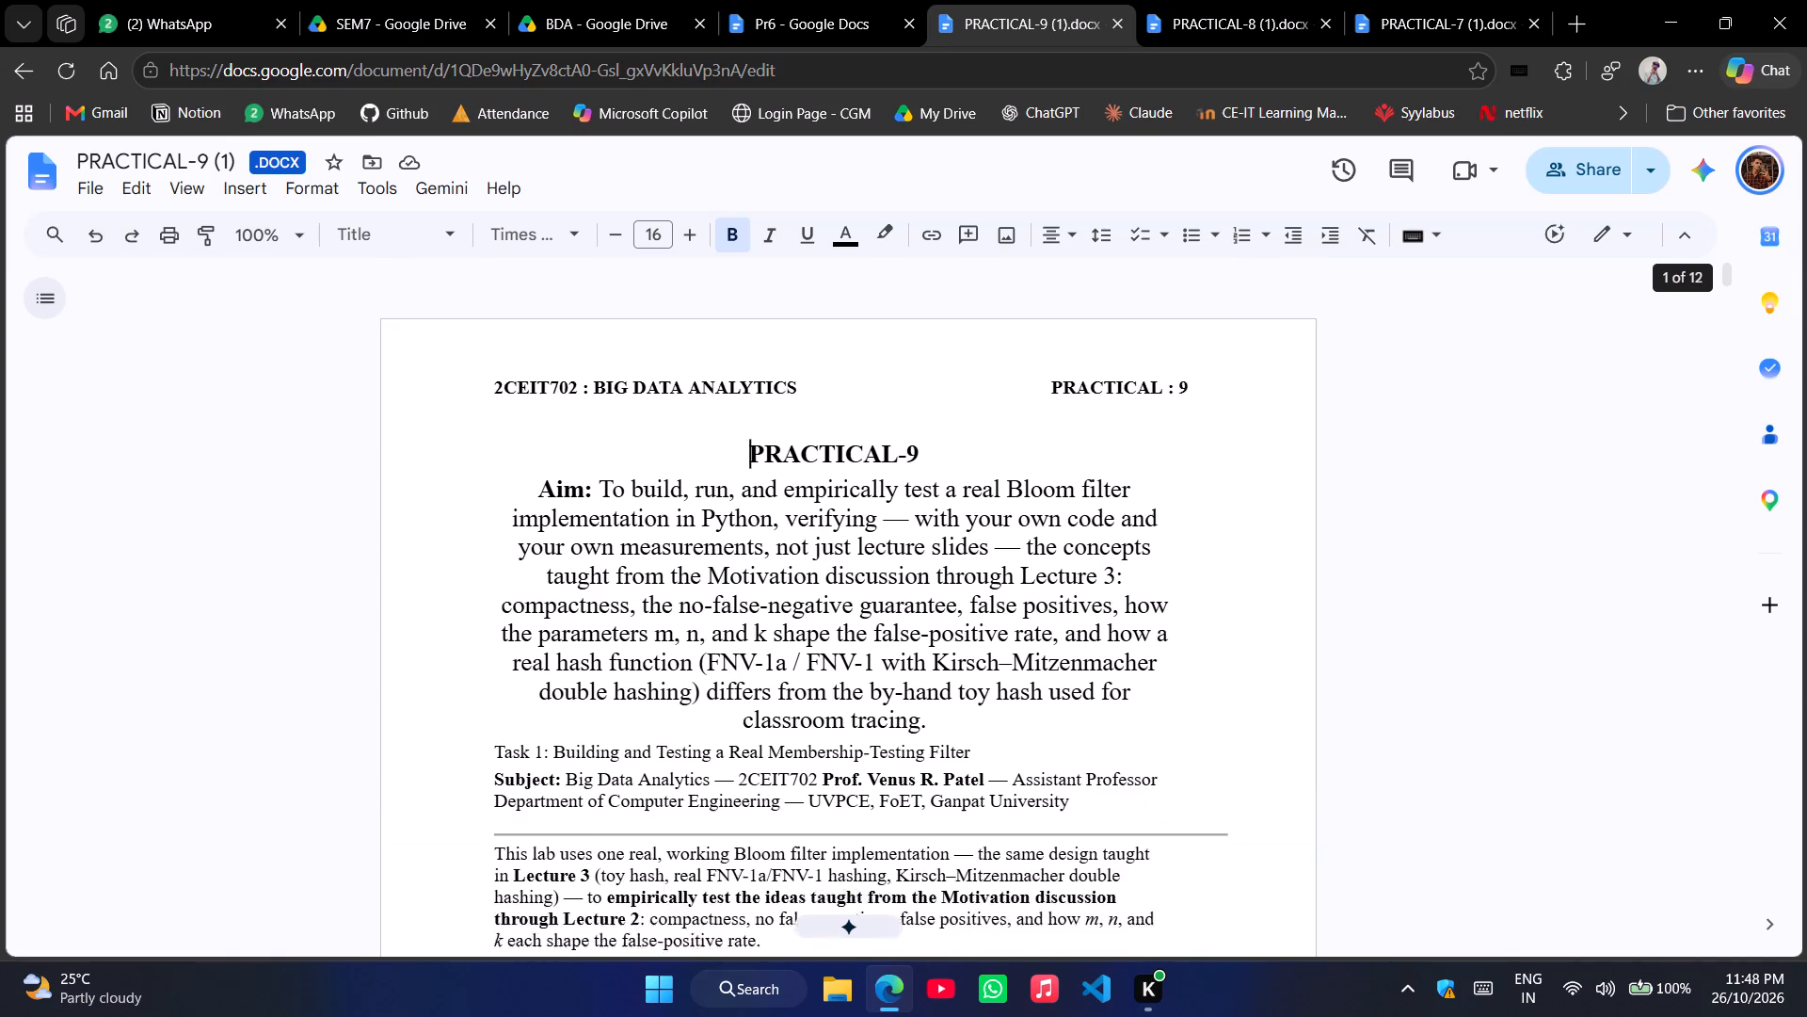
{"action": "scroll", "coordinate": [788, 564], "scroll_direction": "up", "scroll_amount": 1}
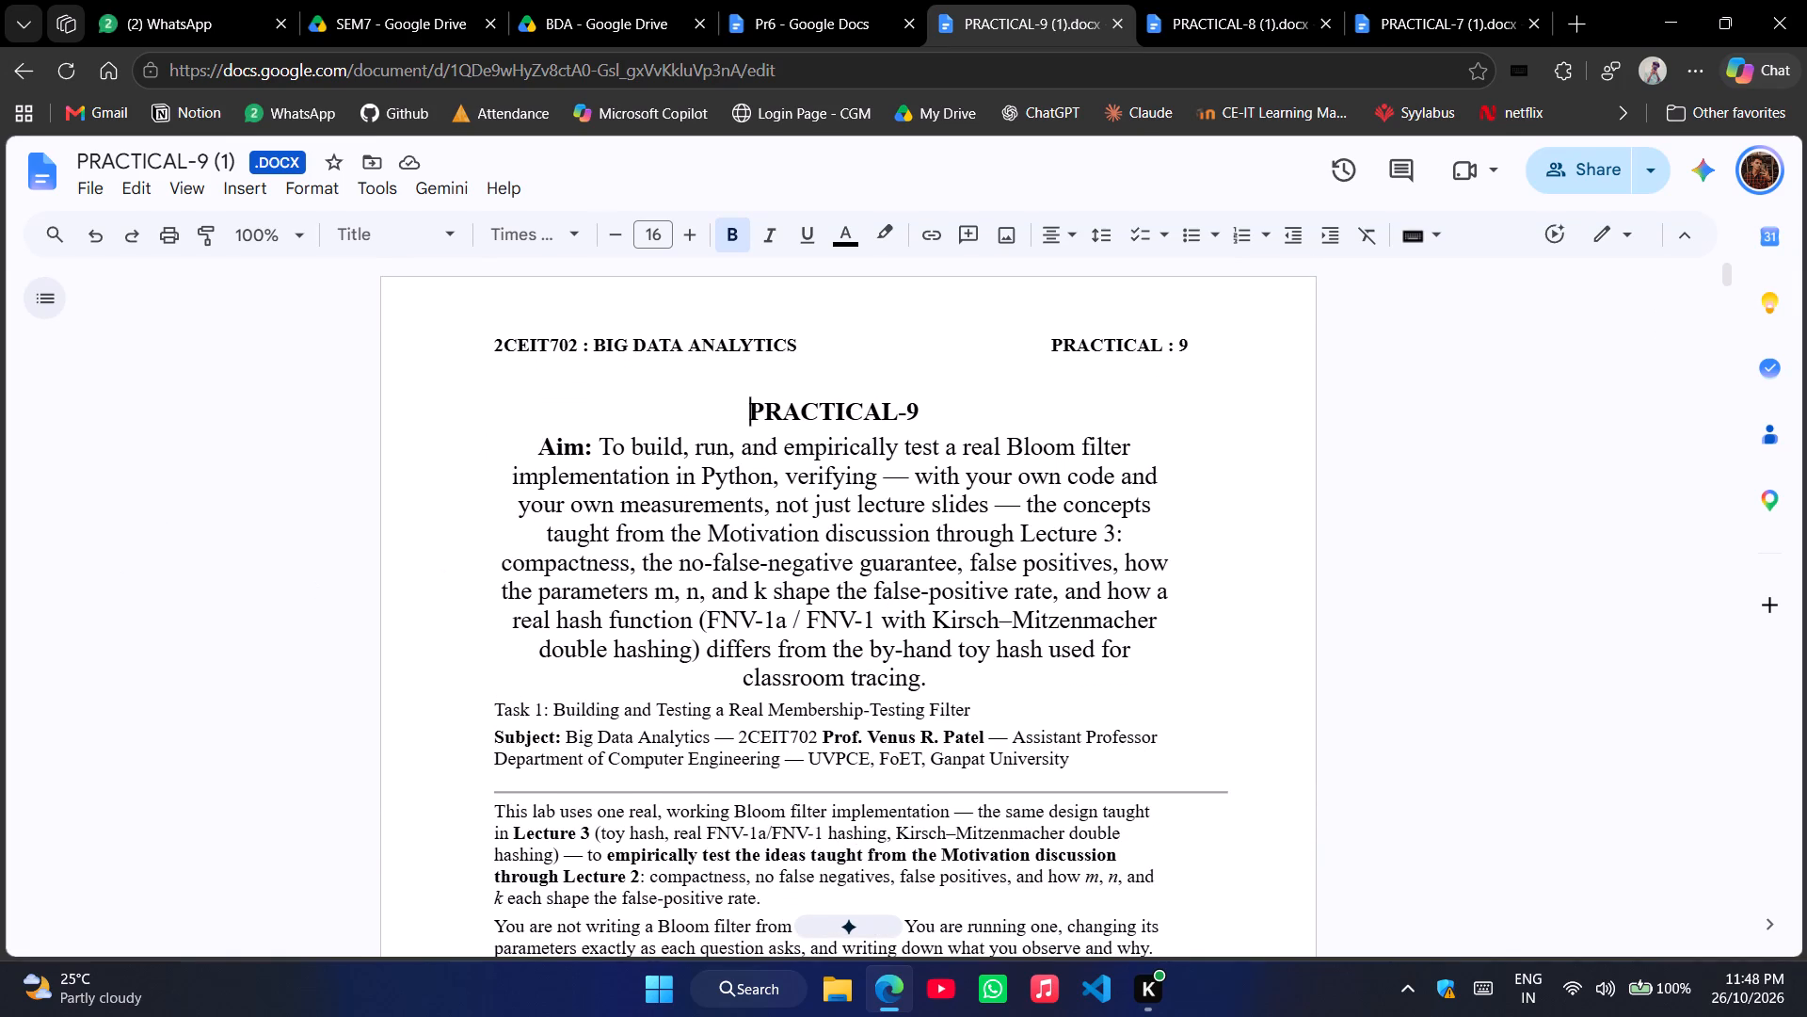
Insert a blank line below the PRACTICAL-9 title and remove the Aim paragraph's centring and indent.
{"action": "key", "text": "End"}
{"action": "key", "text": "Return"}
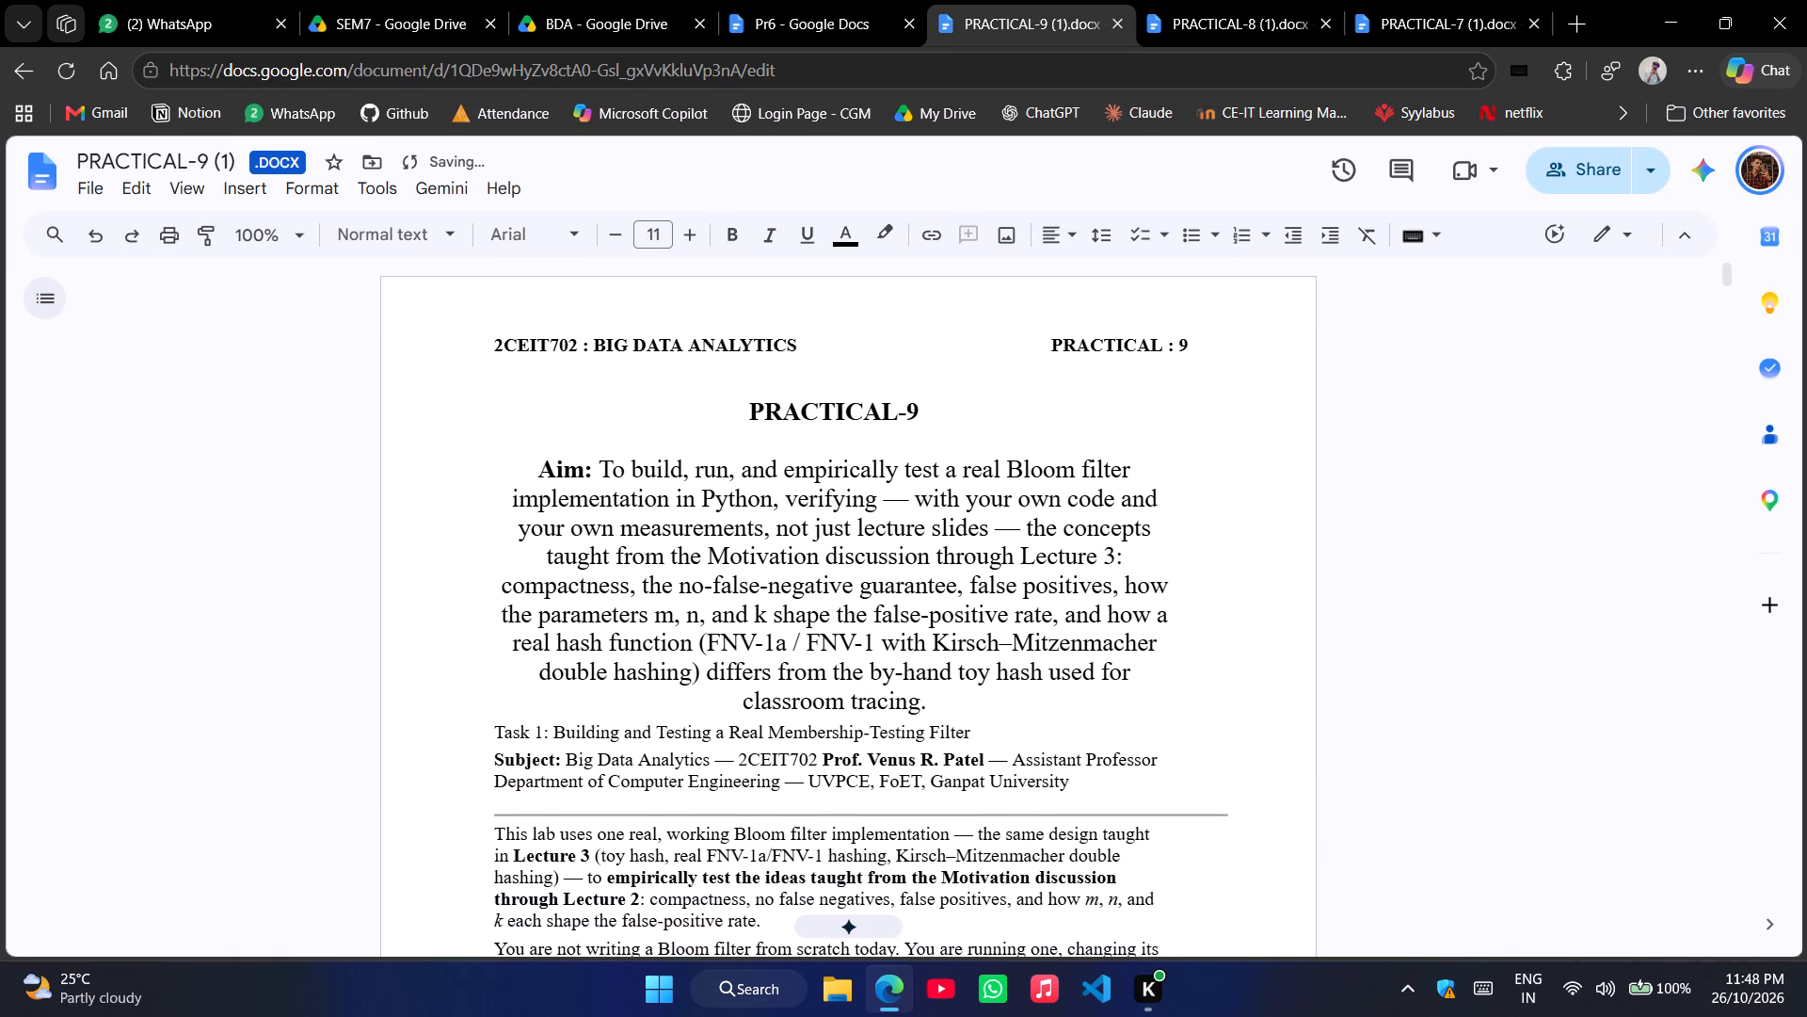
{"action": "key", "text": "Down"}
{"action": "key", "text": "BackSpace"}
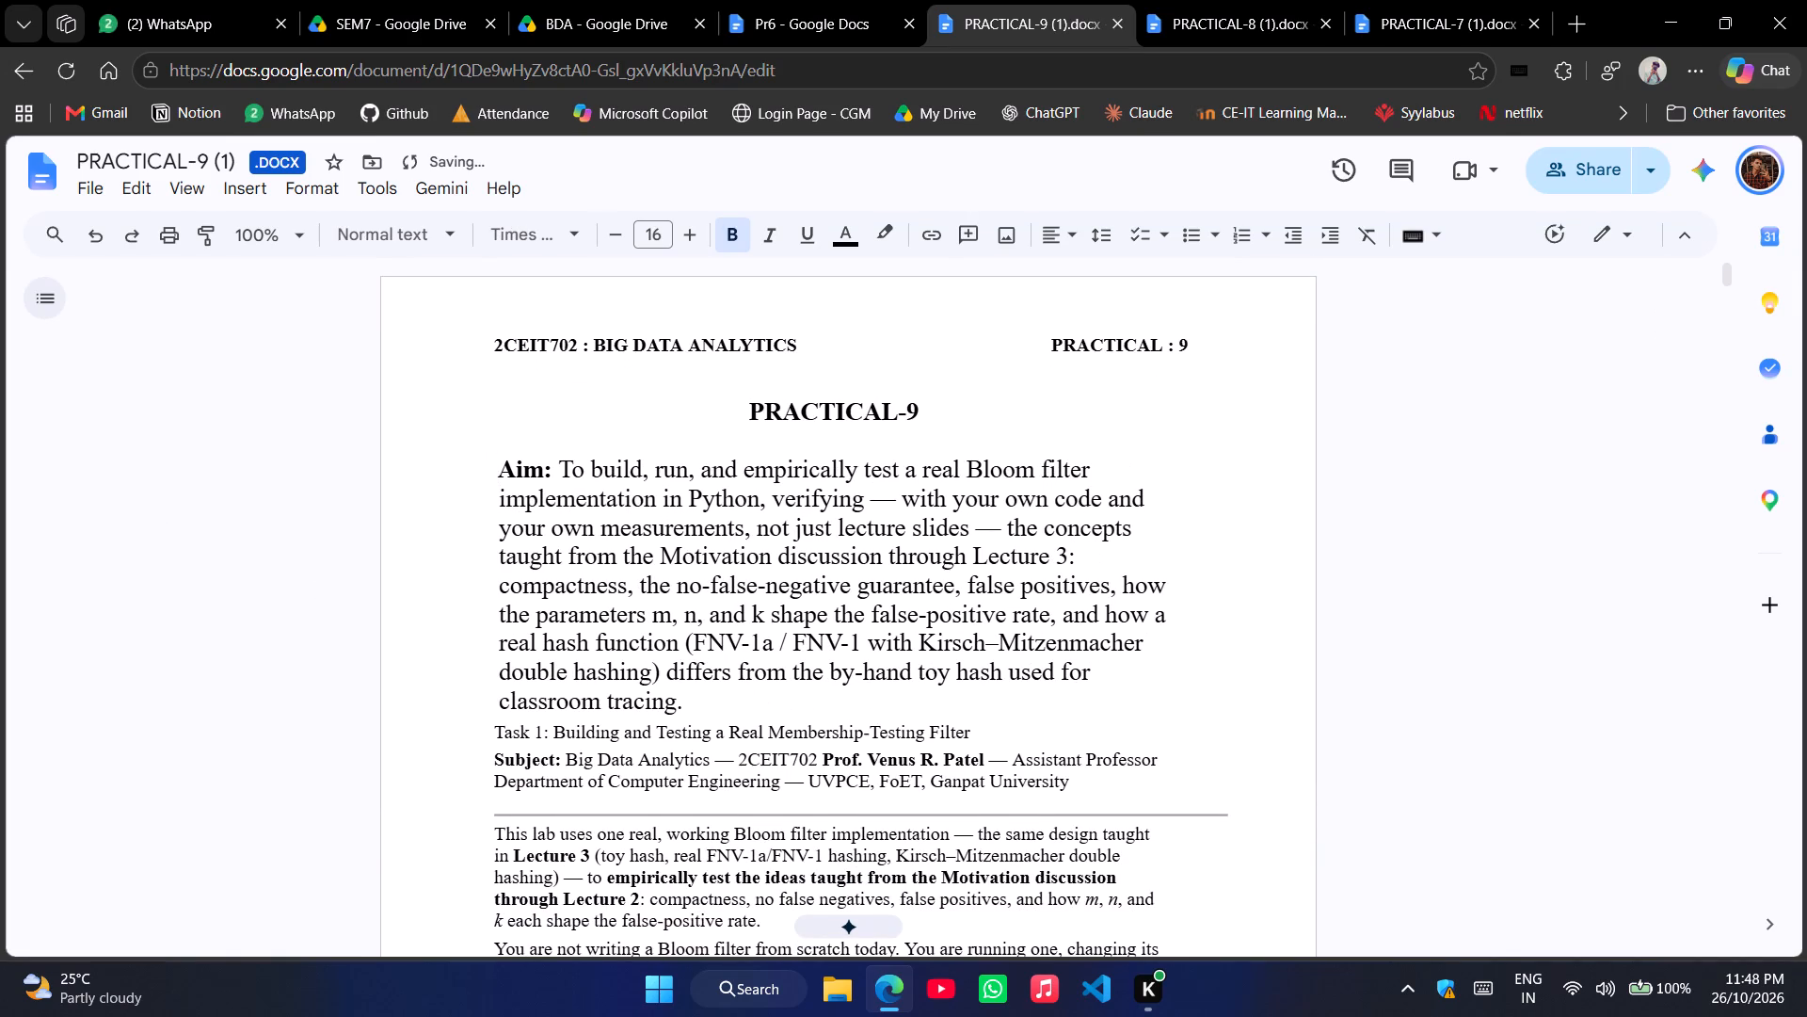
{"action": "key", "text": "BackSpace"}
{"action": "key", "text": "BackSpace"}
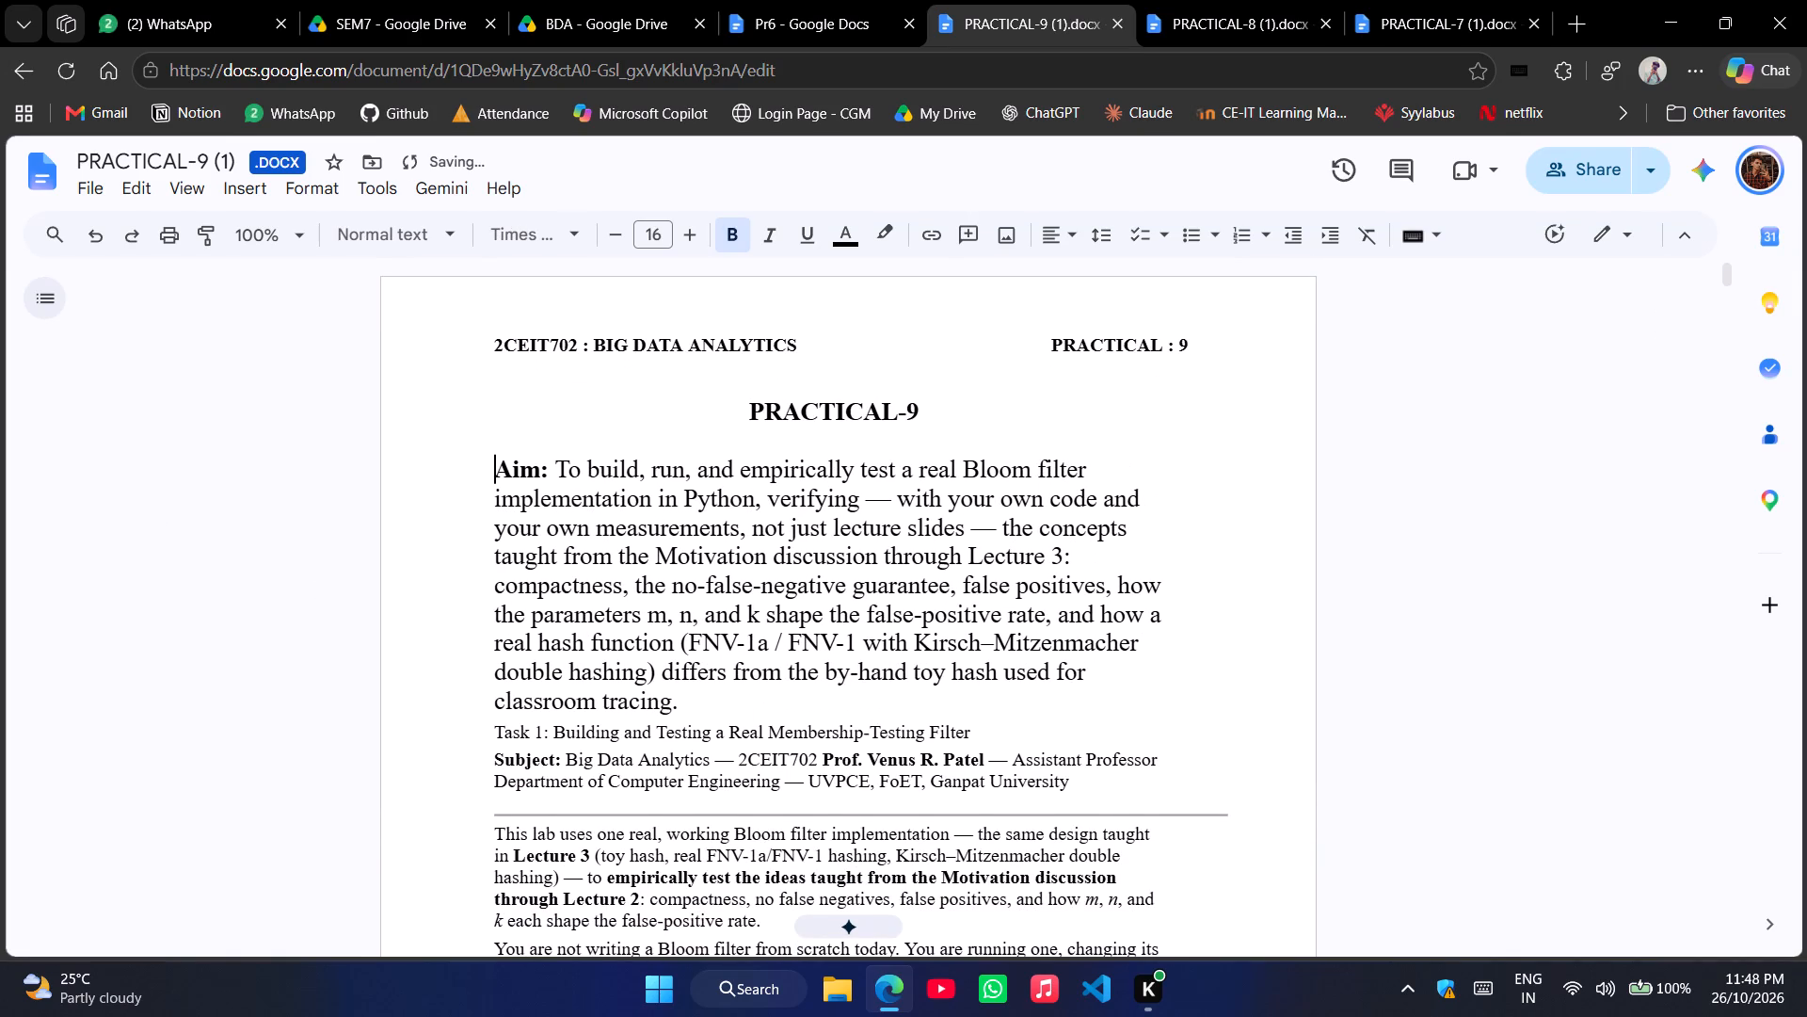
{"action": "key", "text": "BackSpace"}
{"action": "key", "text": "Return"}
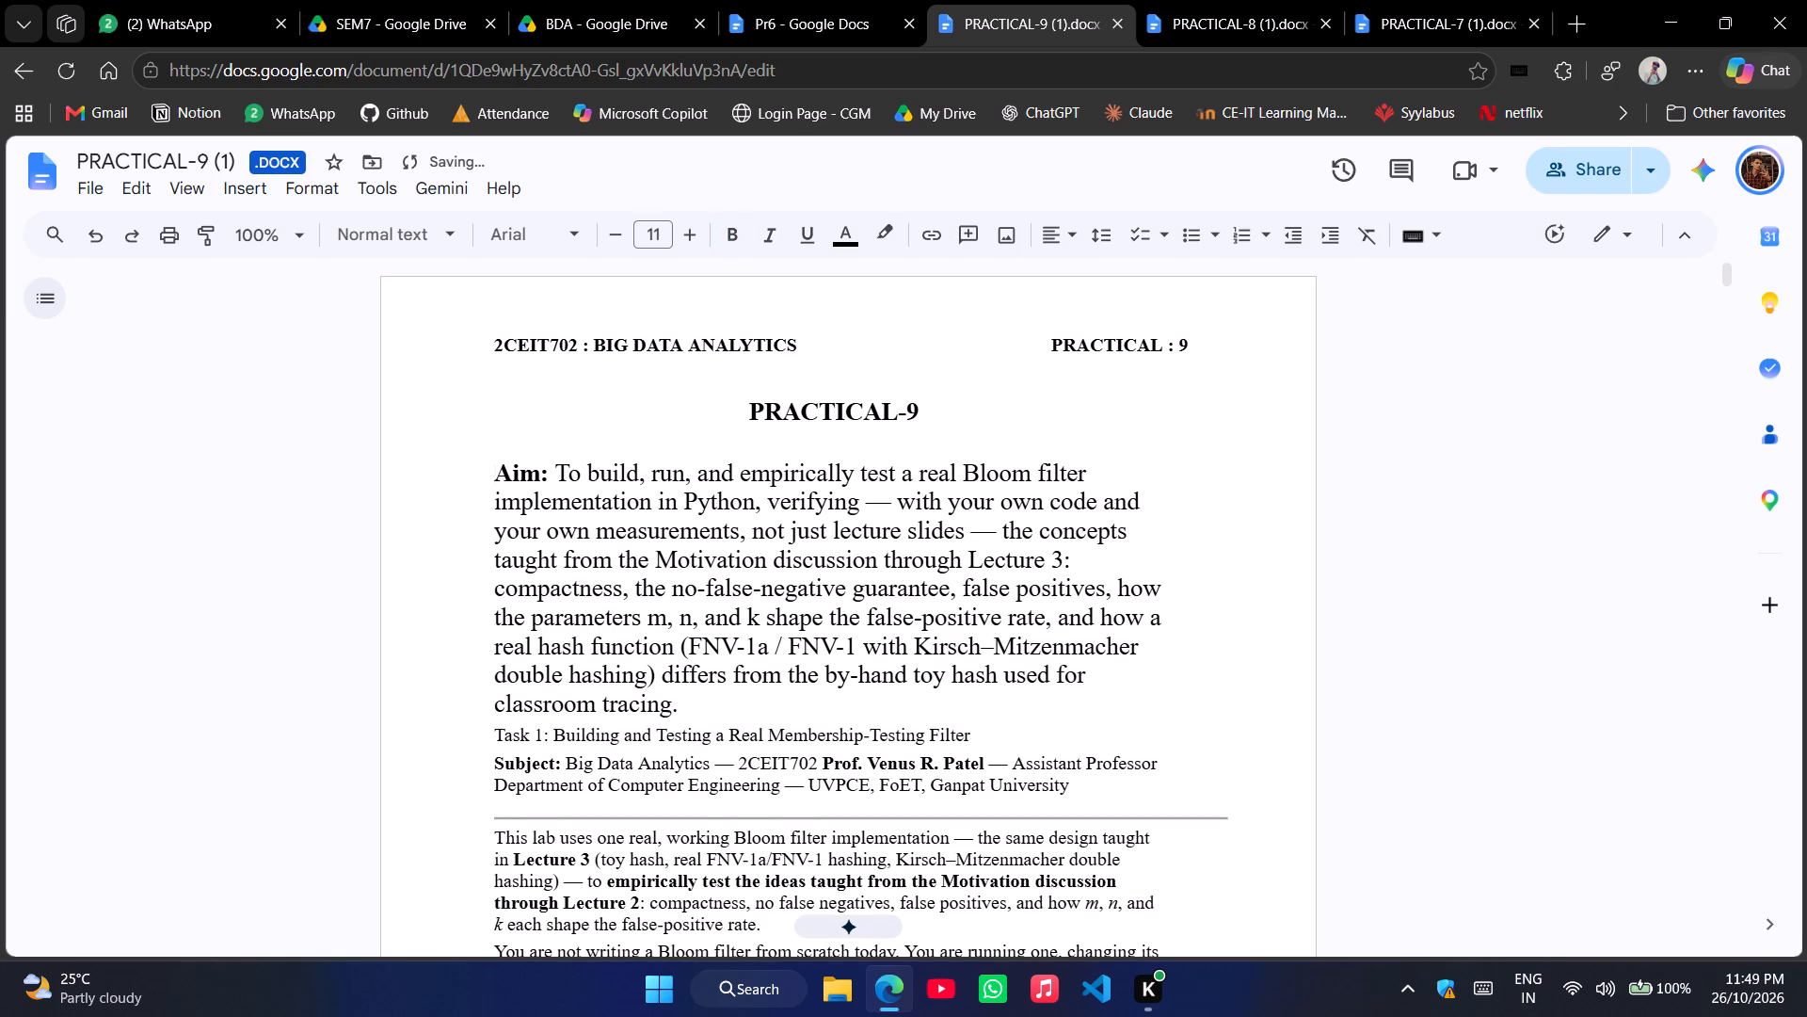
Justify the whole Aim paragraph of the PRACTICAL-9 document.
{"action": "key", "text": "shift+End"}
{"action": "key", "text": "shift+Down"}
{"action": "key", "text": "shift+Down"}
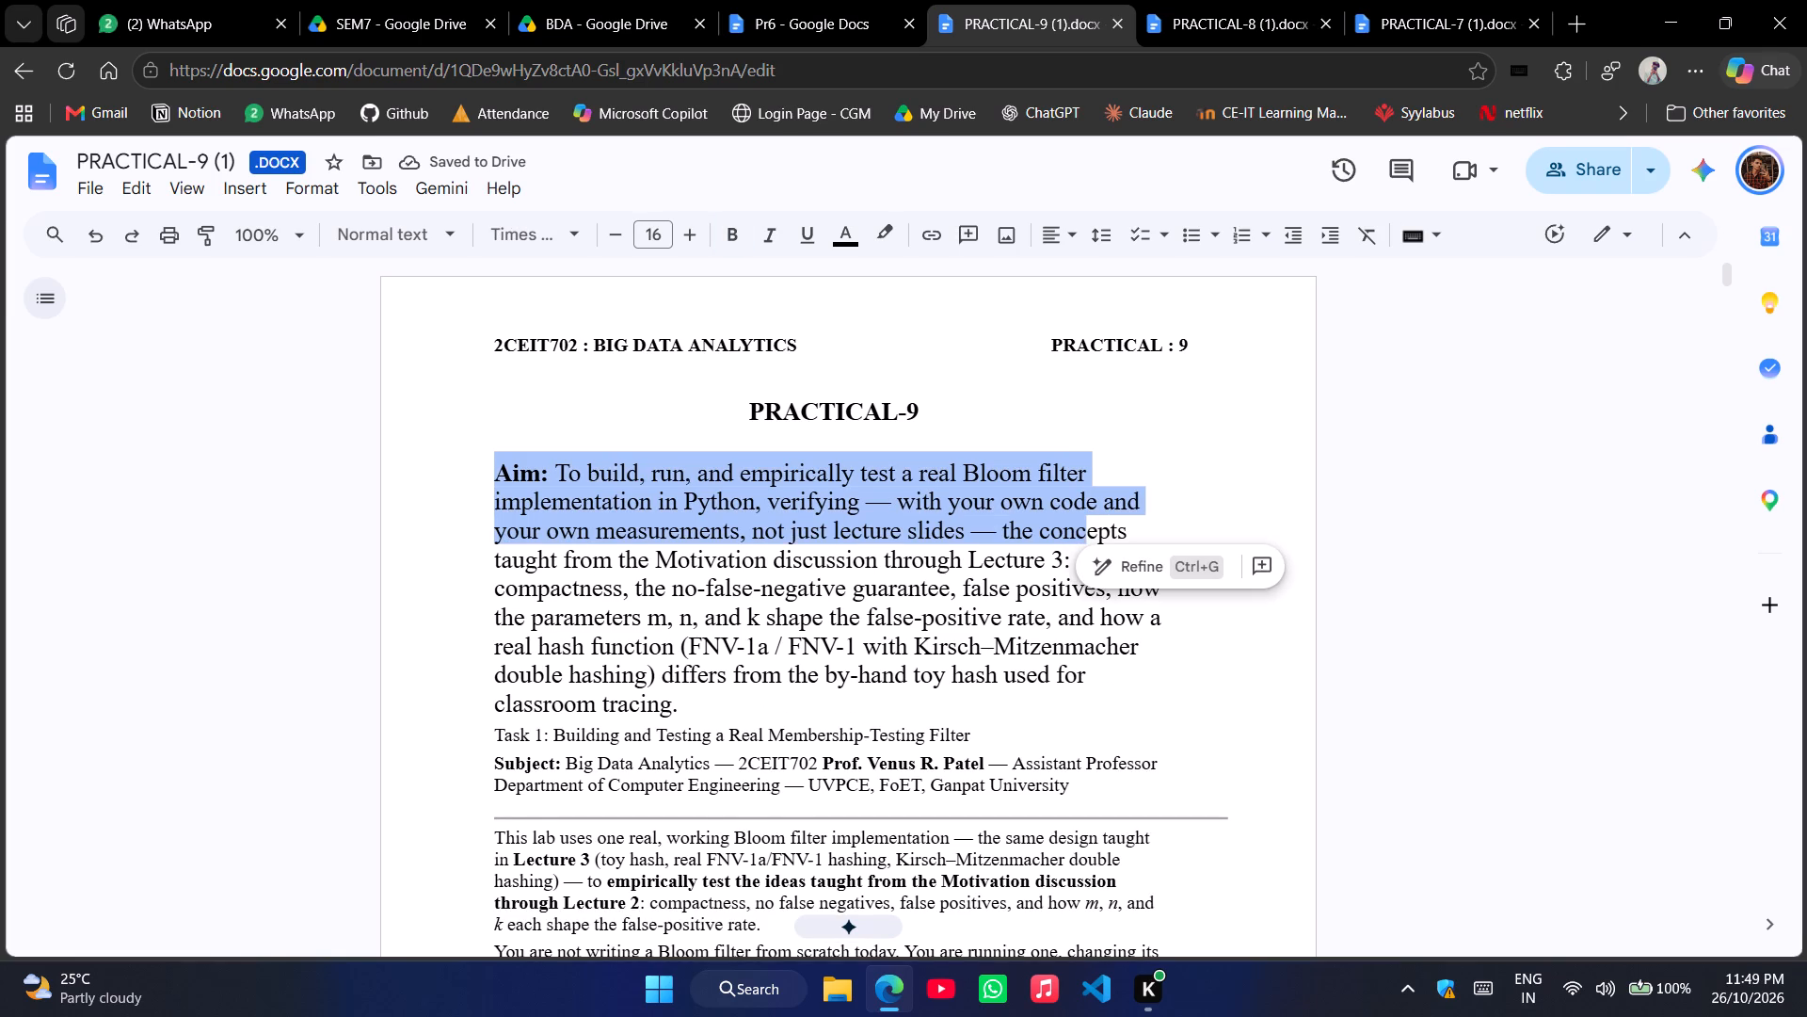
{"action": "key", "text": "shift+Down"}
{"action": "key", "text": "shift+Down"}
{"action": "key", "text": "shift+Down"}
{"action": "key", "text": "shift+Down"}
{"action": "key", "text": "shift+Down"}
{"action": "key", "text": "shift+Down"}
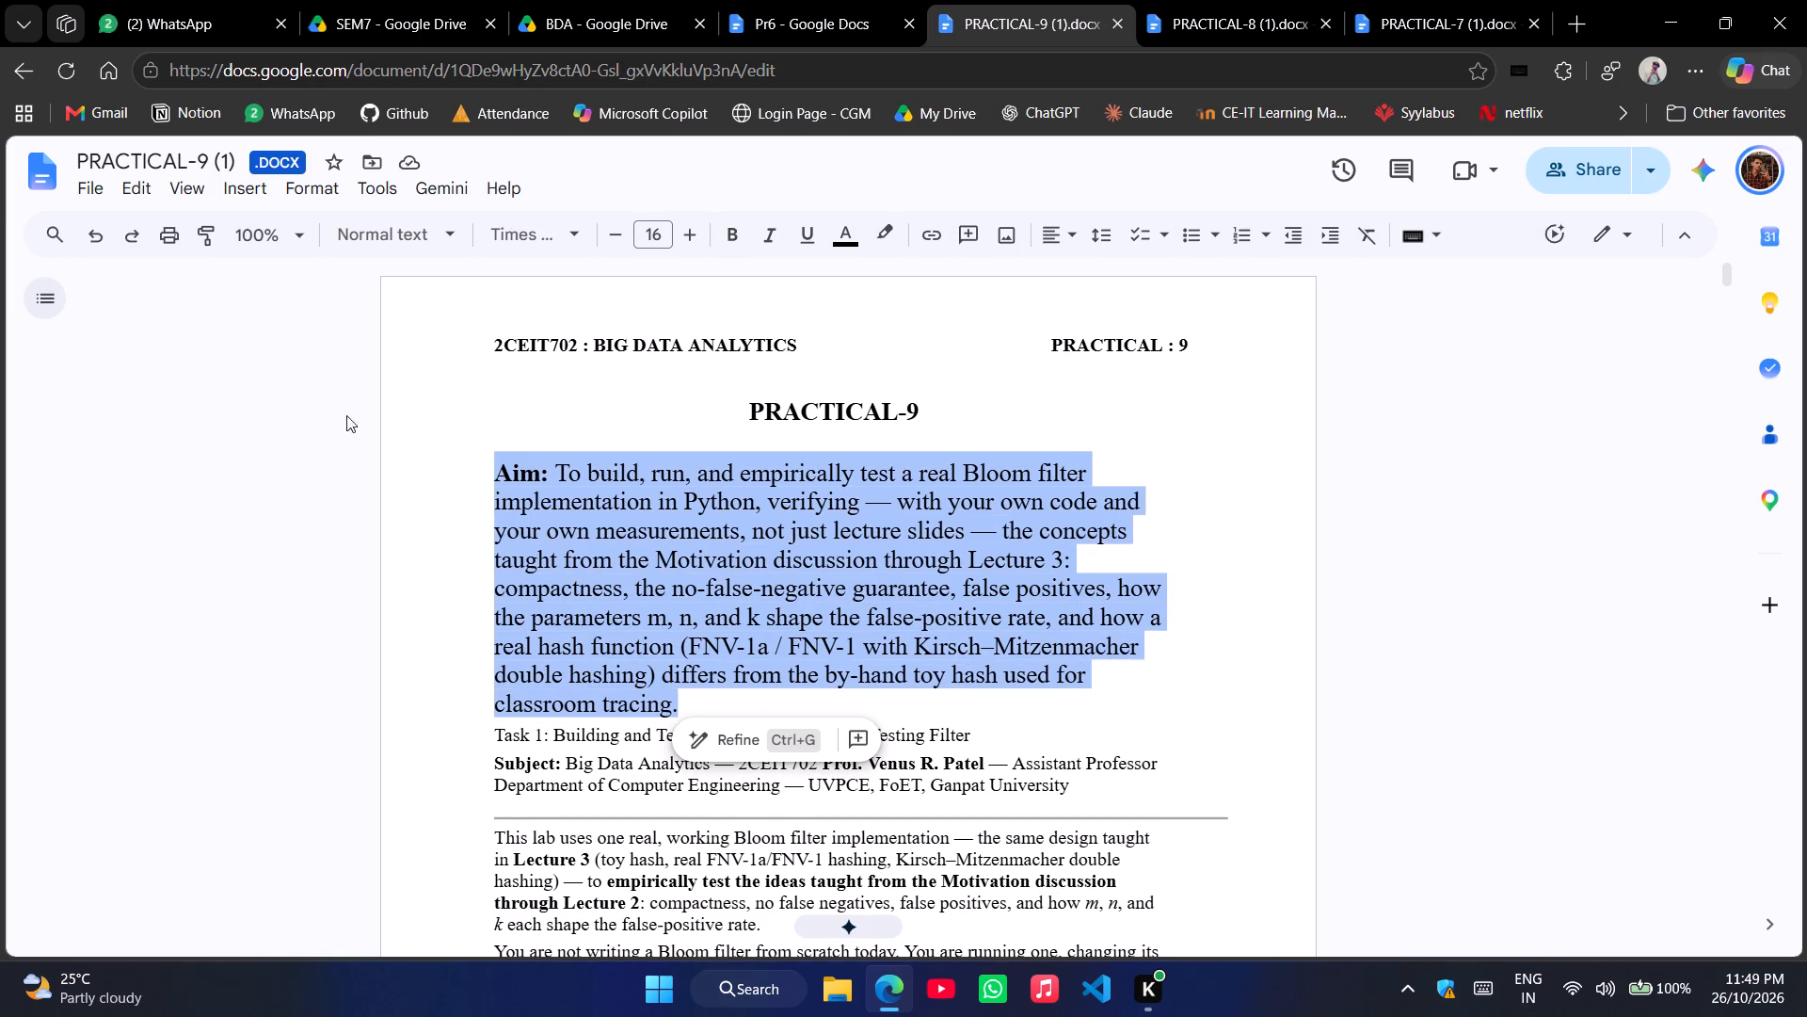
{"action": "left_click", "coordinate": [1064, 242]}
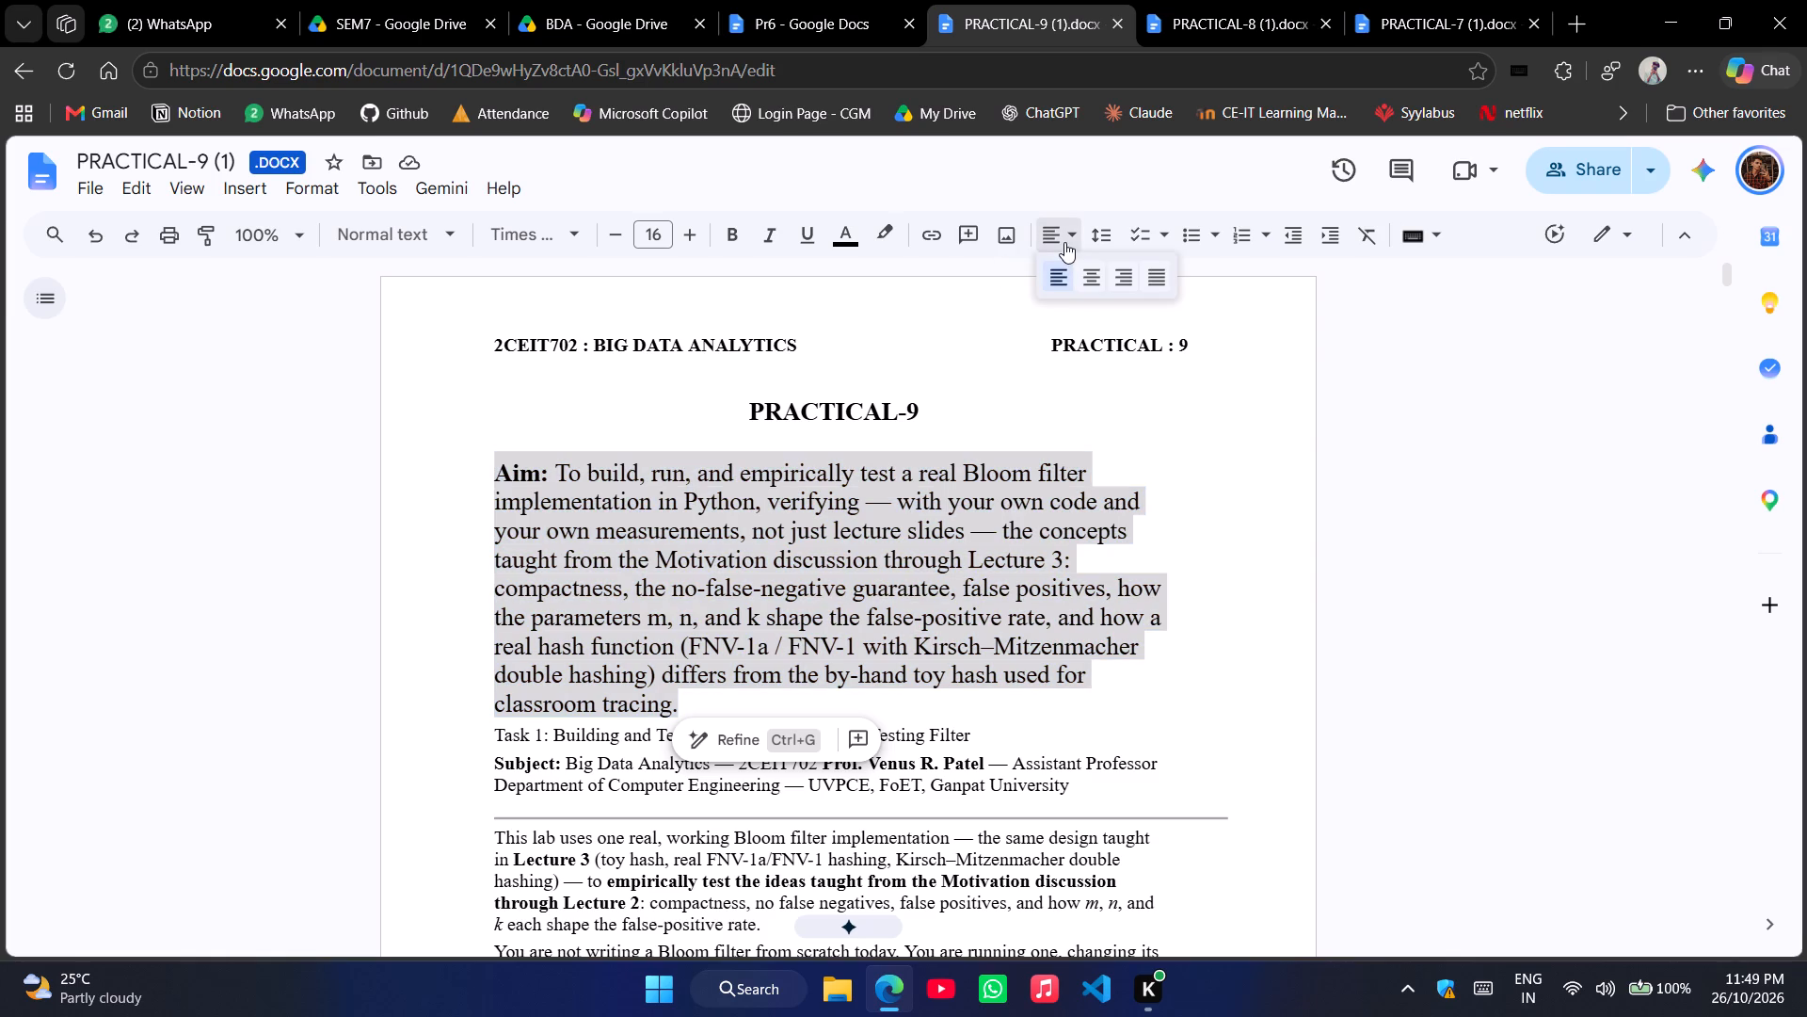
{"action": "left_click", "coordinate": [1062, 274]}
{"action": "left_click", "coordinate": [1051, 233]}
{"action": "left_click", "coordinate": [1156, 285]}
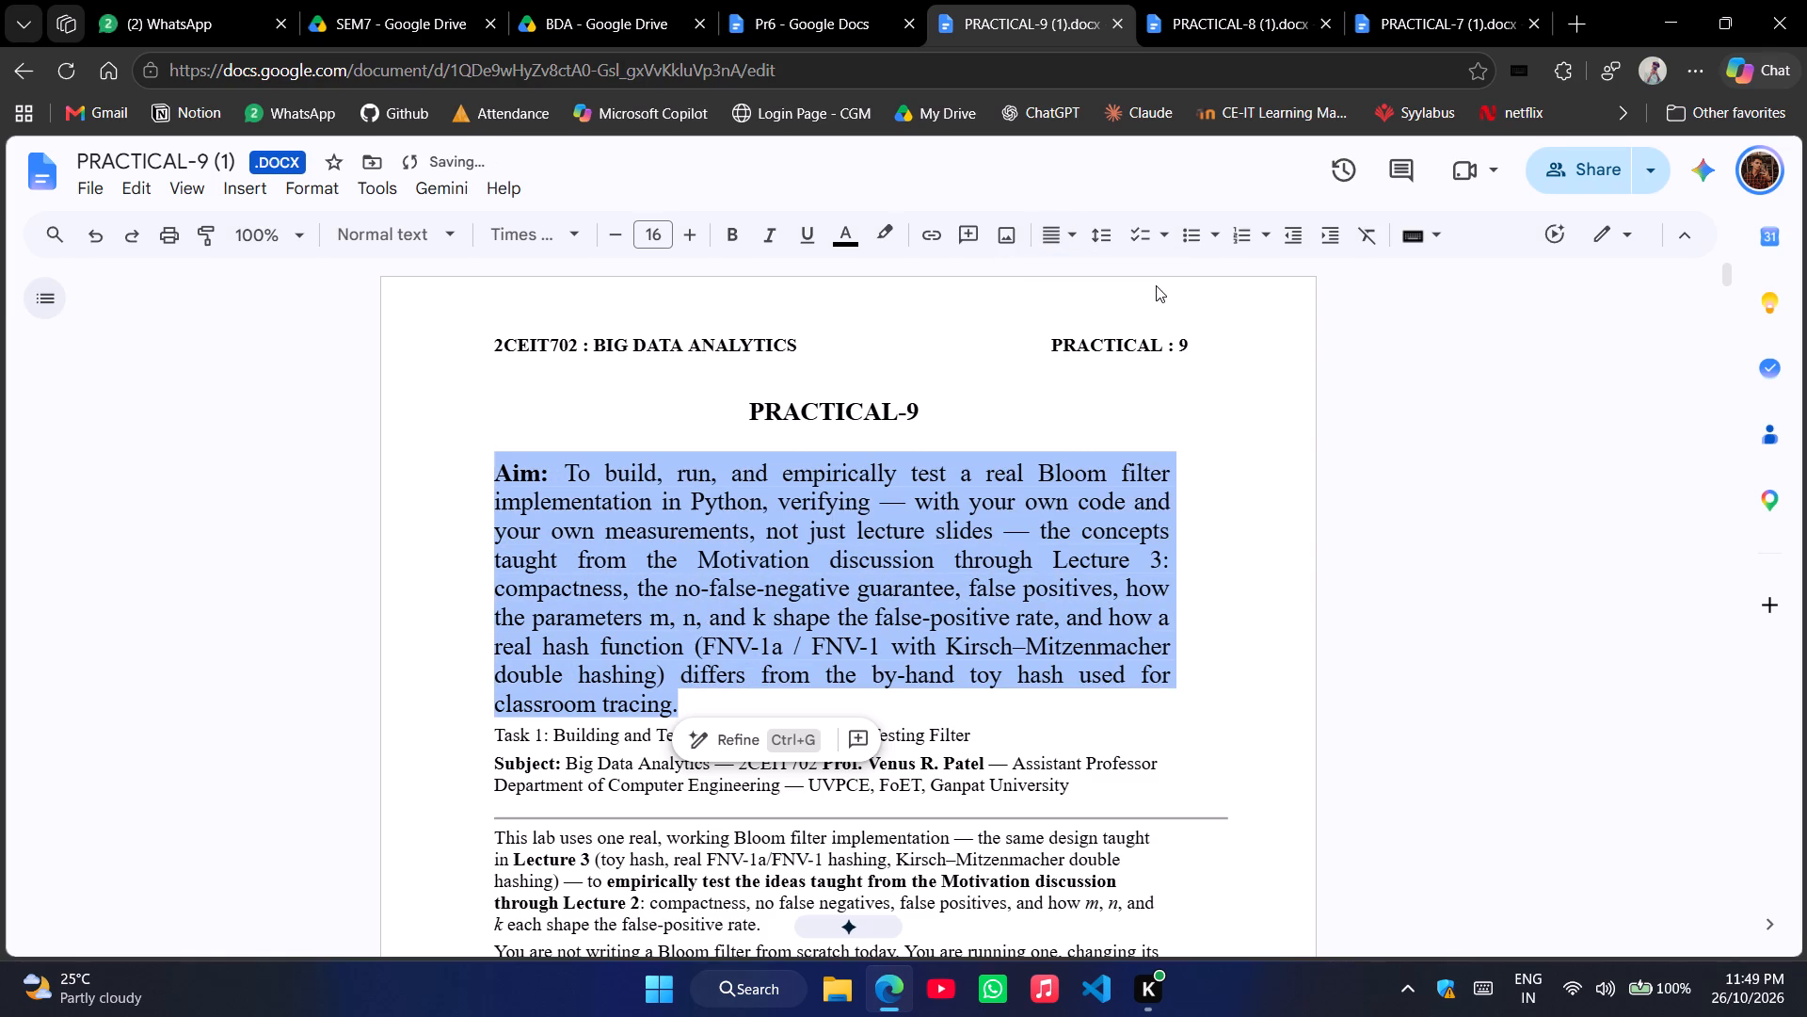
Insert a blank line between the Aim paragraph and the "Task 1: Building and Testing a Real Membership-Testing Filter" line.
{"action": "left_click", "coordinate": [962, 645]}
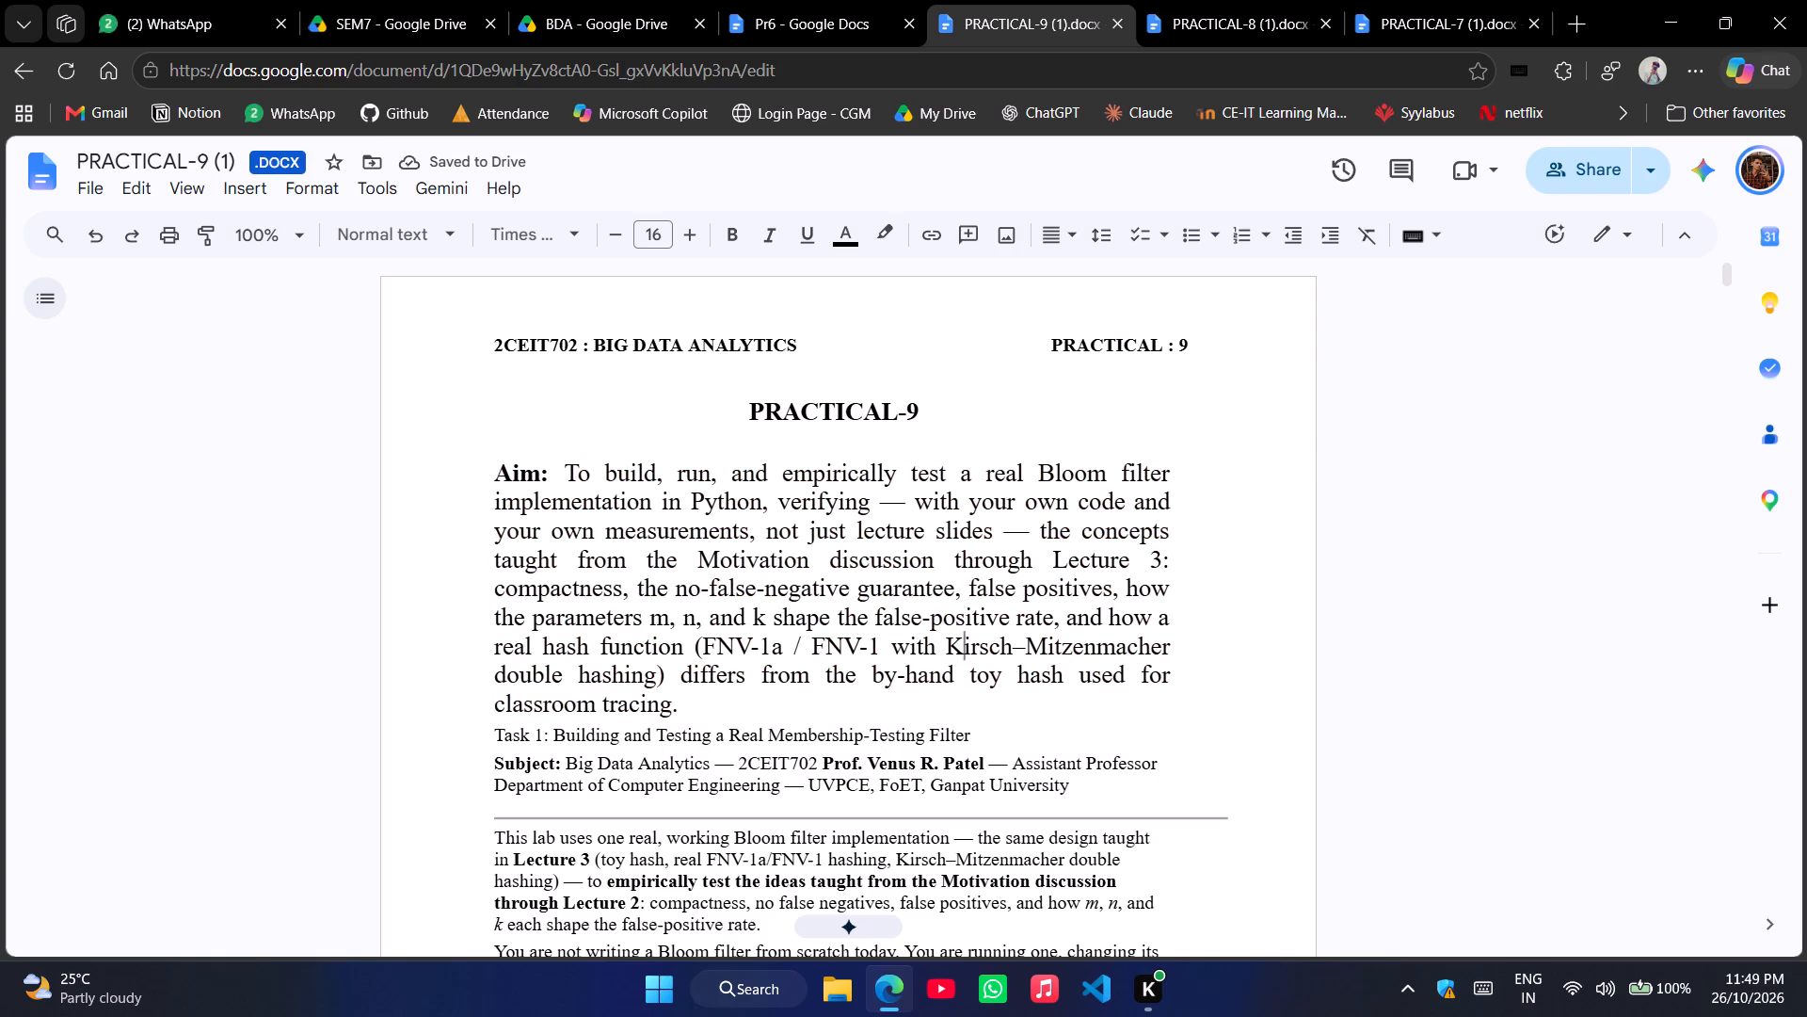
{"action": "key", "text": "Down"}
{"action": "key", "text": "Down"}
{"action": "key", "text": "Return"}
{"action": "key", "text": "Down"}
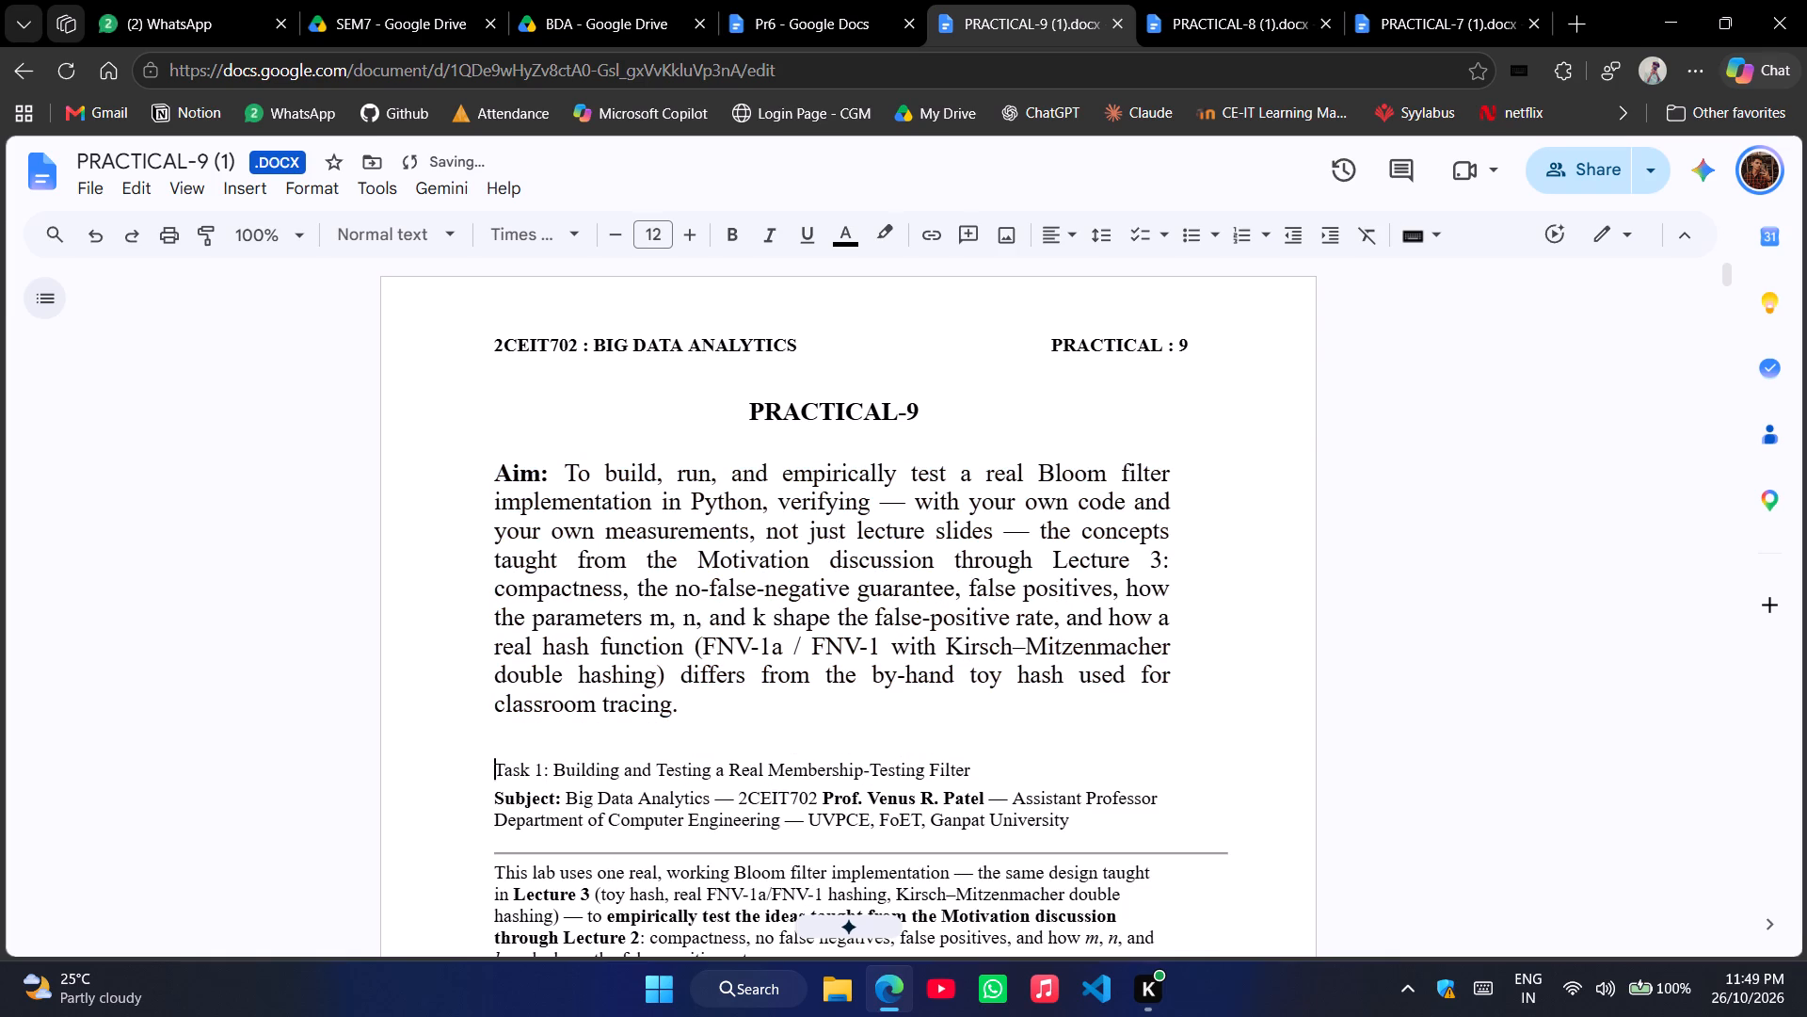
Delete the Subject line, the horizontal rule and the two lab introduction paragraphs above the "TASK 1 — PROBLEM STATEMENT" heading.
{"action": "key", "text": "shift+End"}
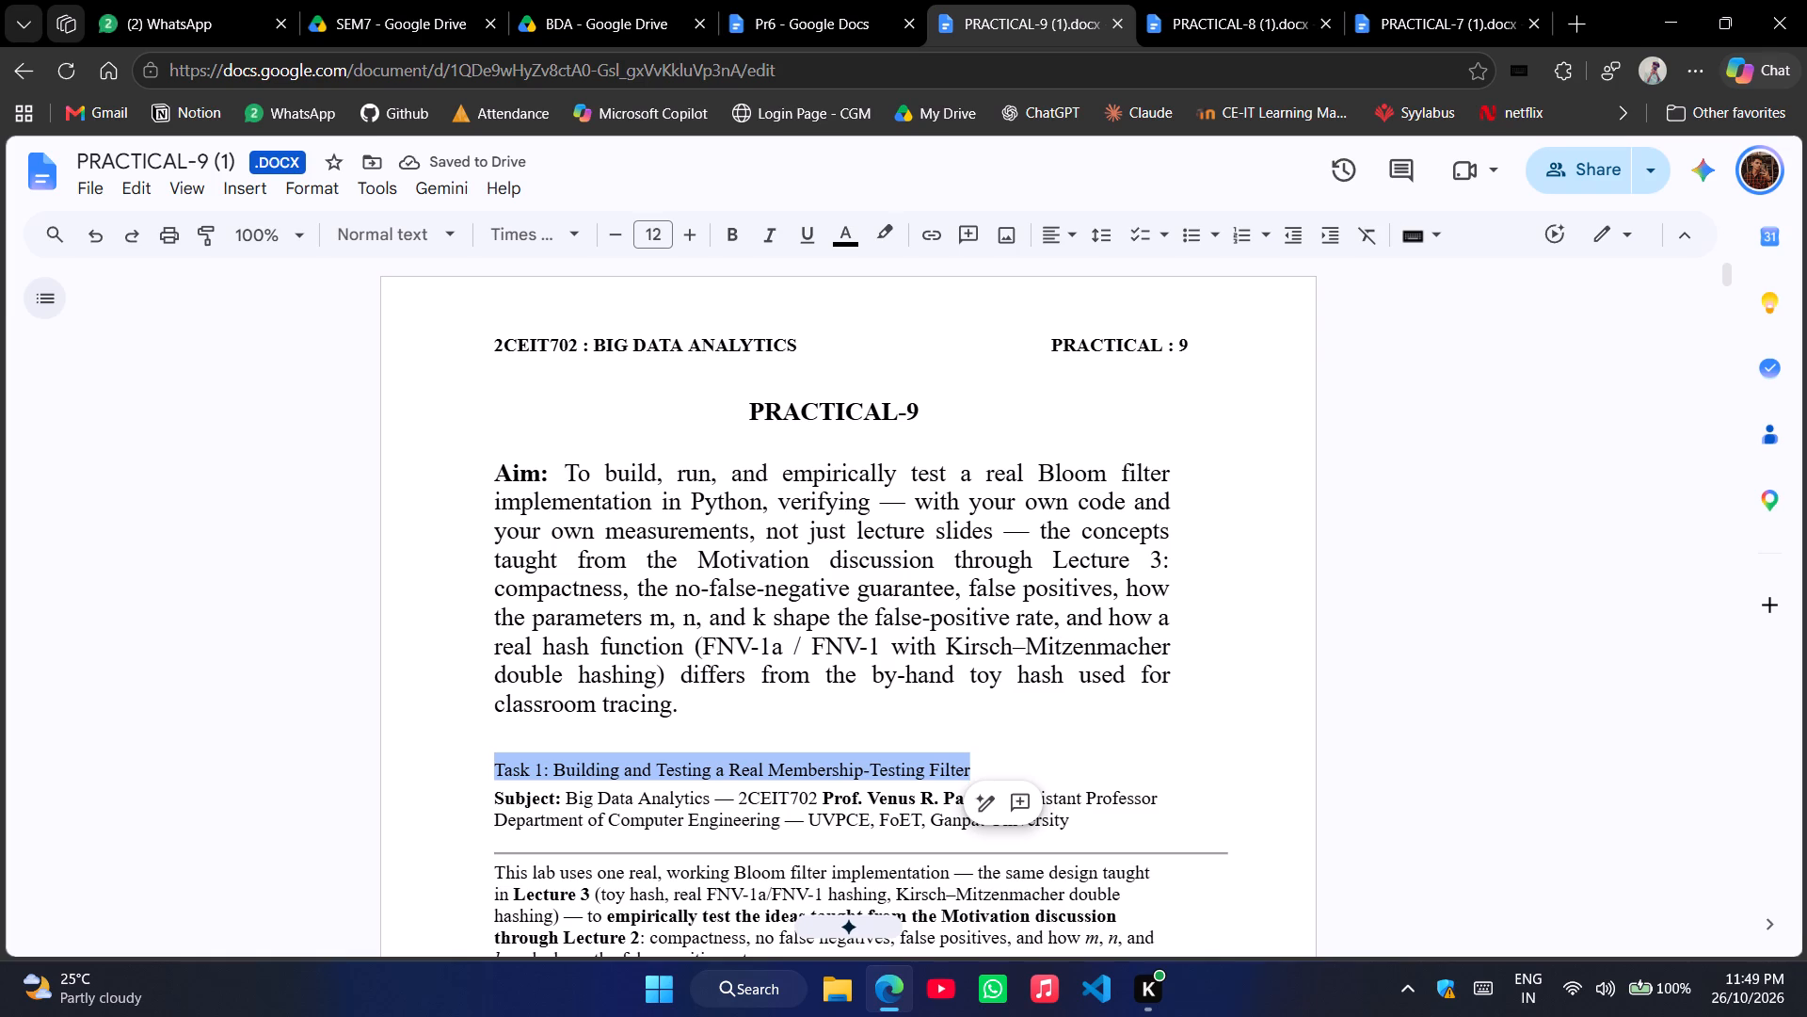
{"action": "scroll", "coordinate": [674, 593], "scroll_direction": "down", "scroll_amount": 1}
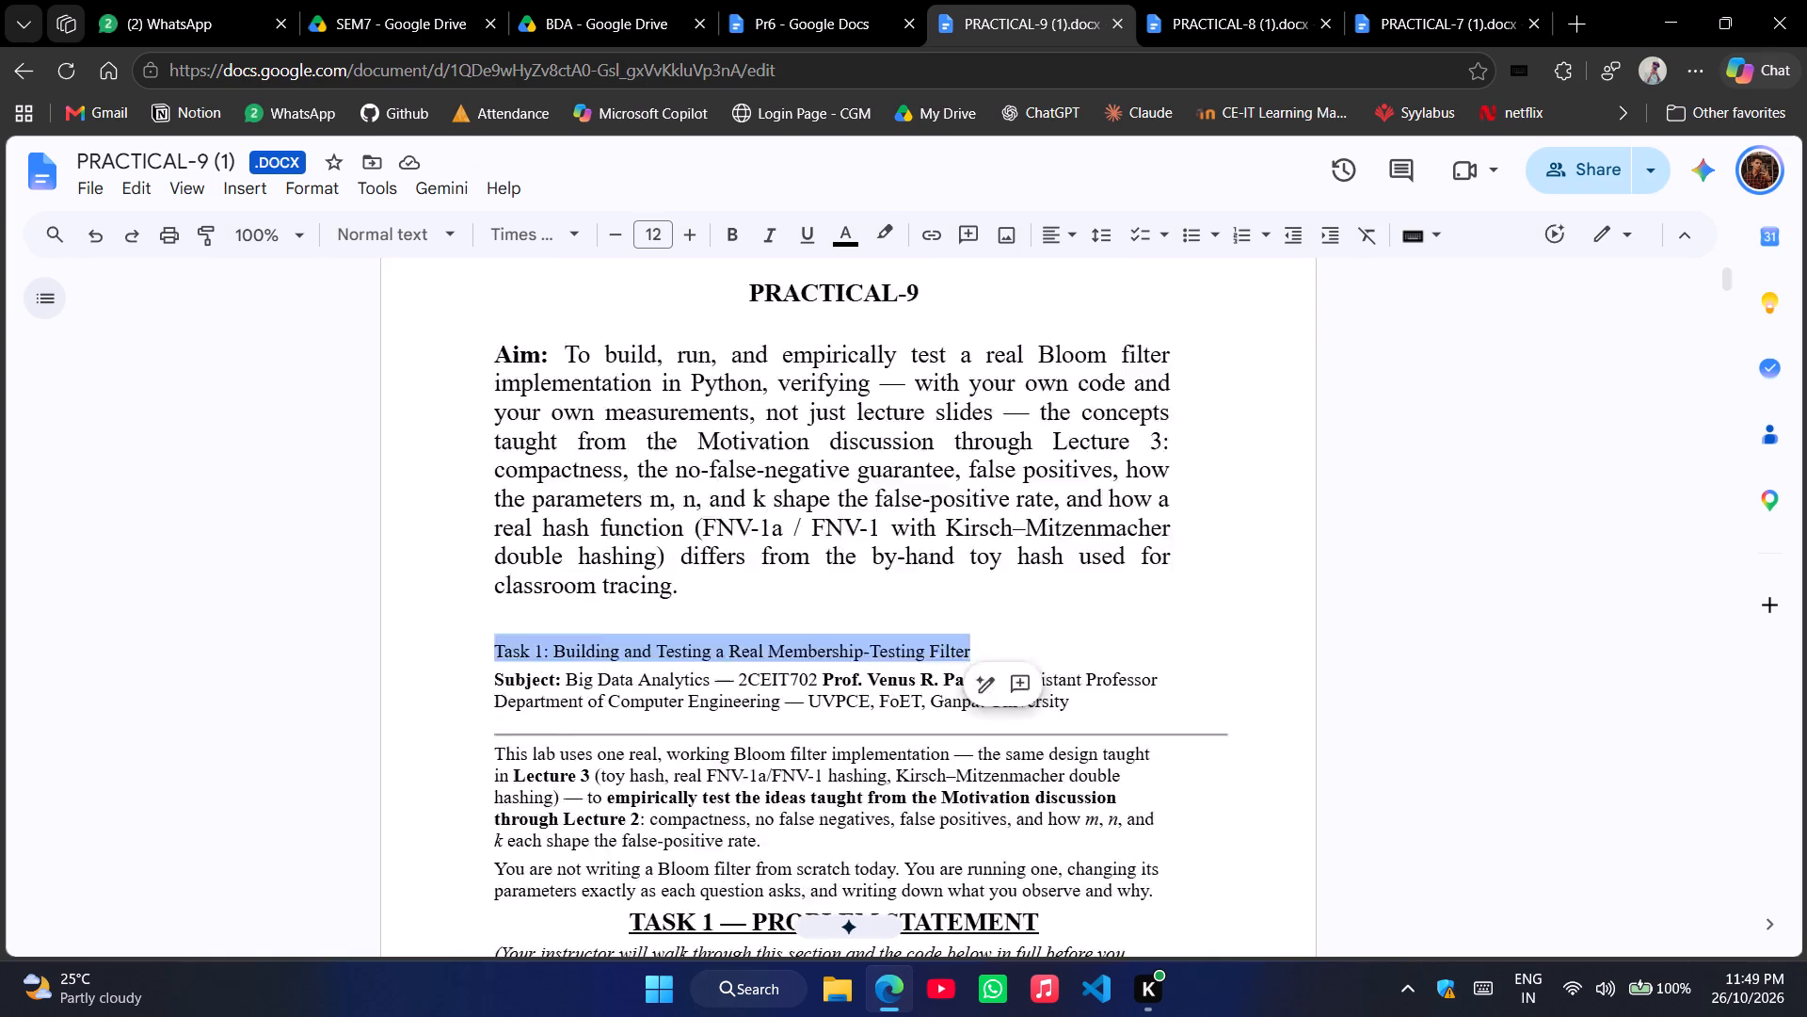
{"action": "scroll", "coordinate": [674, 593], "scroll_direction": "down", "scroll_amount": 2}
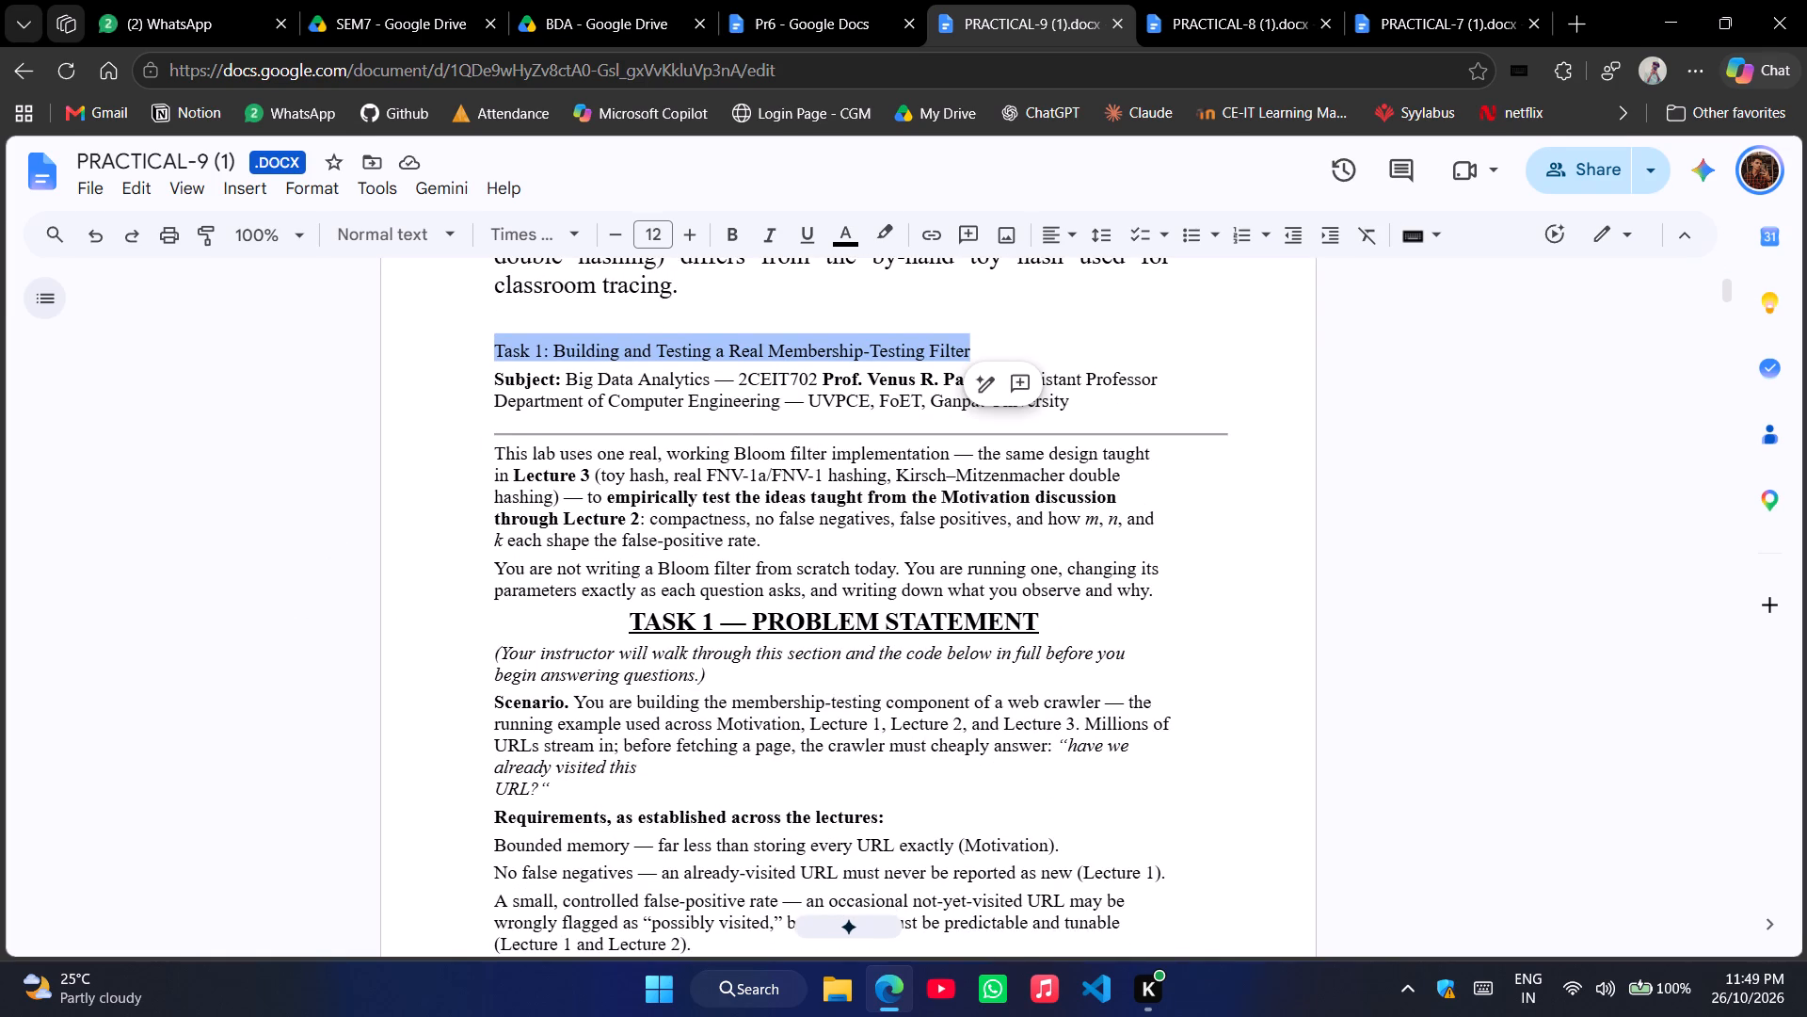
{"action": "left_click", "coordinate": [645, 577]}
{"action": "key", "text": "Down"}
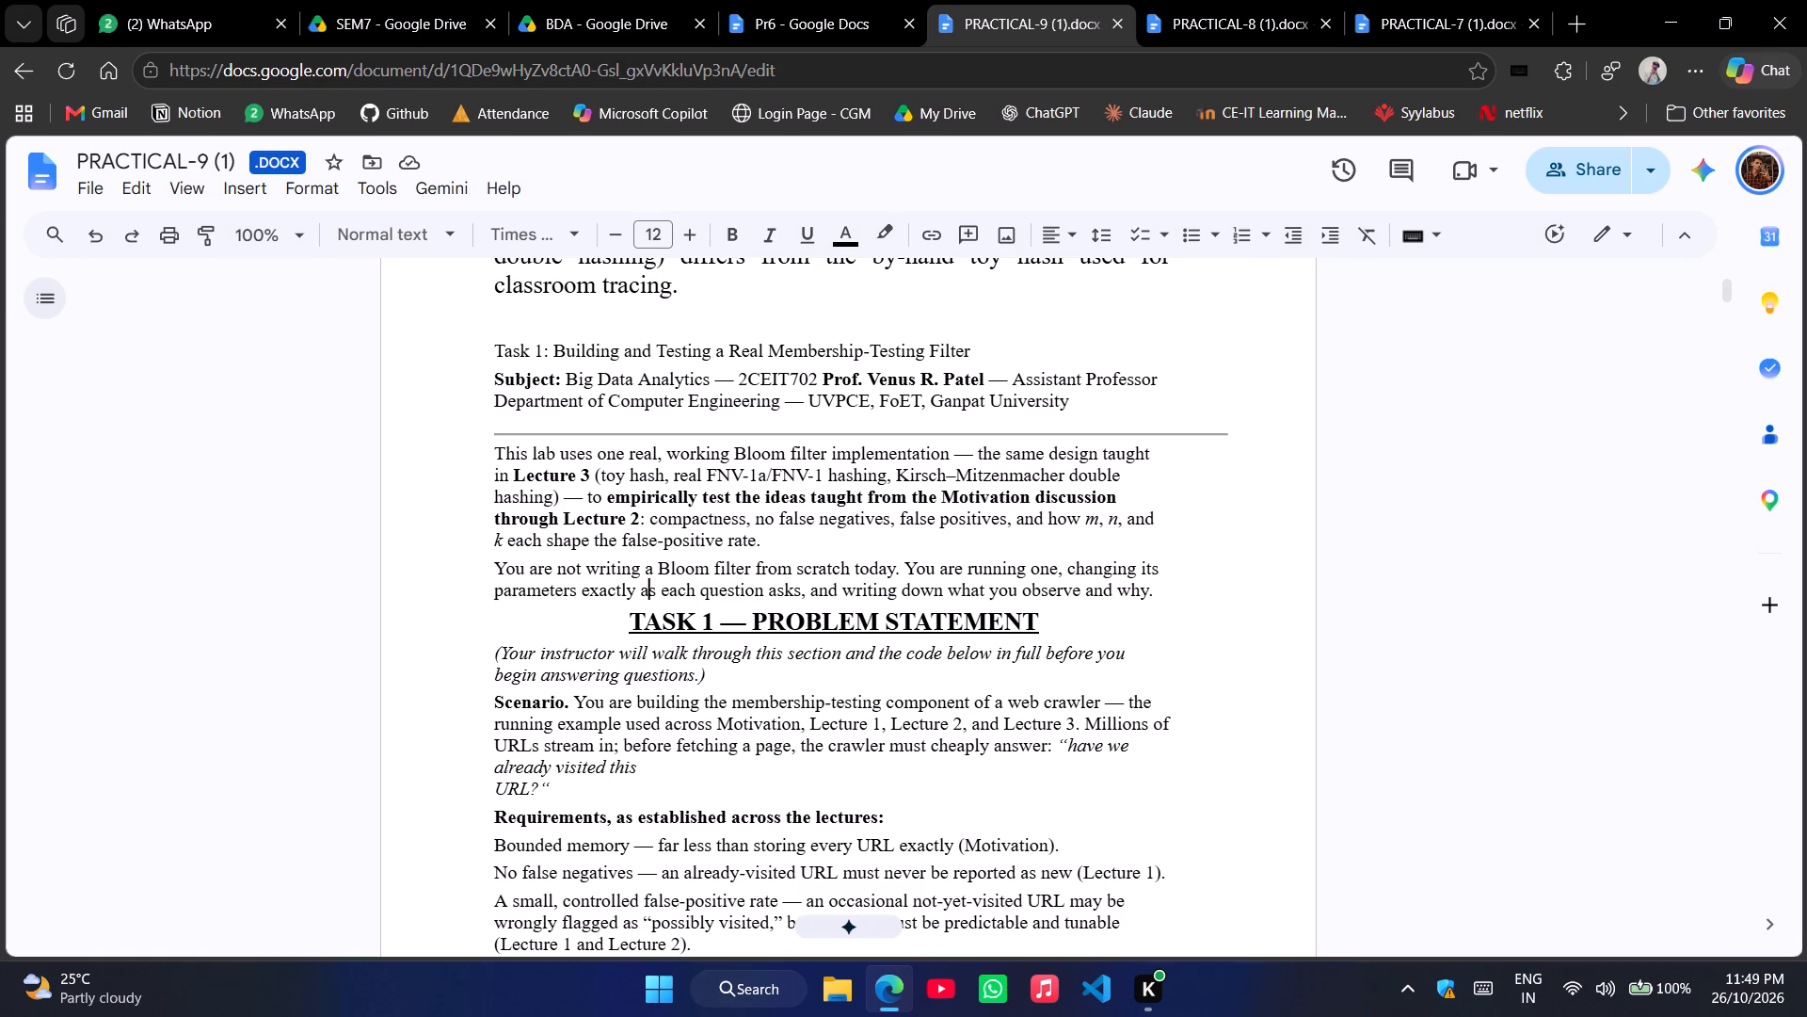
{"action": "key", "text": "End"}
{"action": "key", "text": "shift+Home"}
{"action": "key", "text": "shift+Up"}
{"action": "key", "text": "shift+Up"}
{"action": "key", "text": "shift+Up"}
{"action": "key", "text": "shift+Up"}
{"action": "key", "text": "shift+Up"}
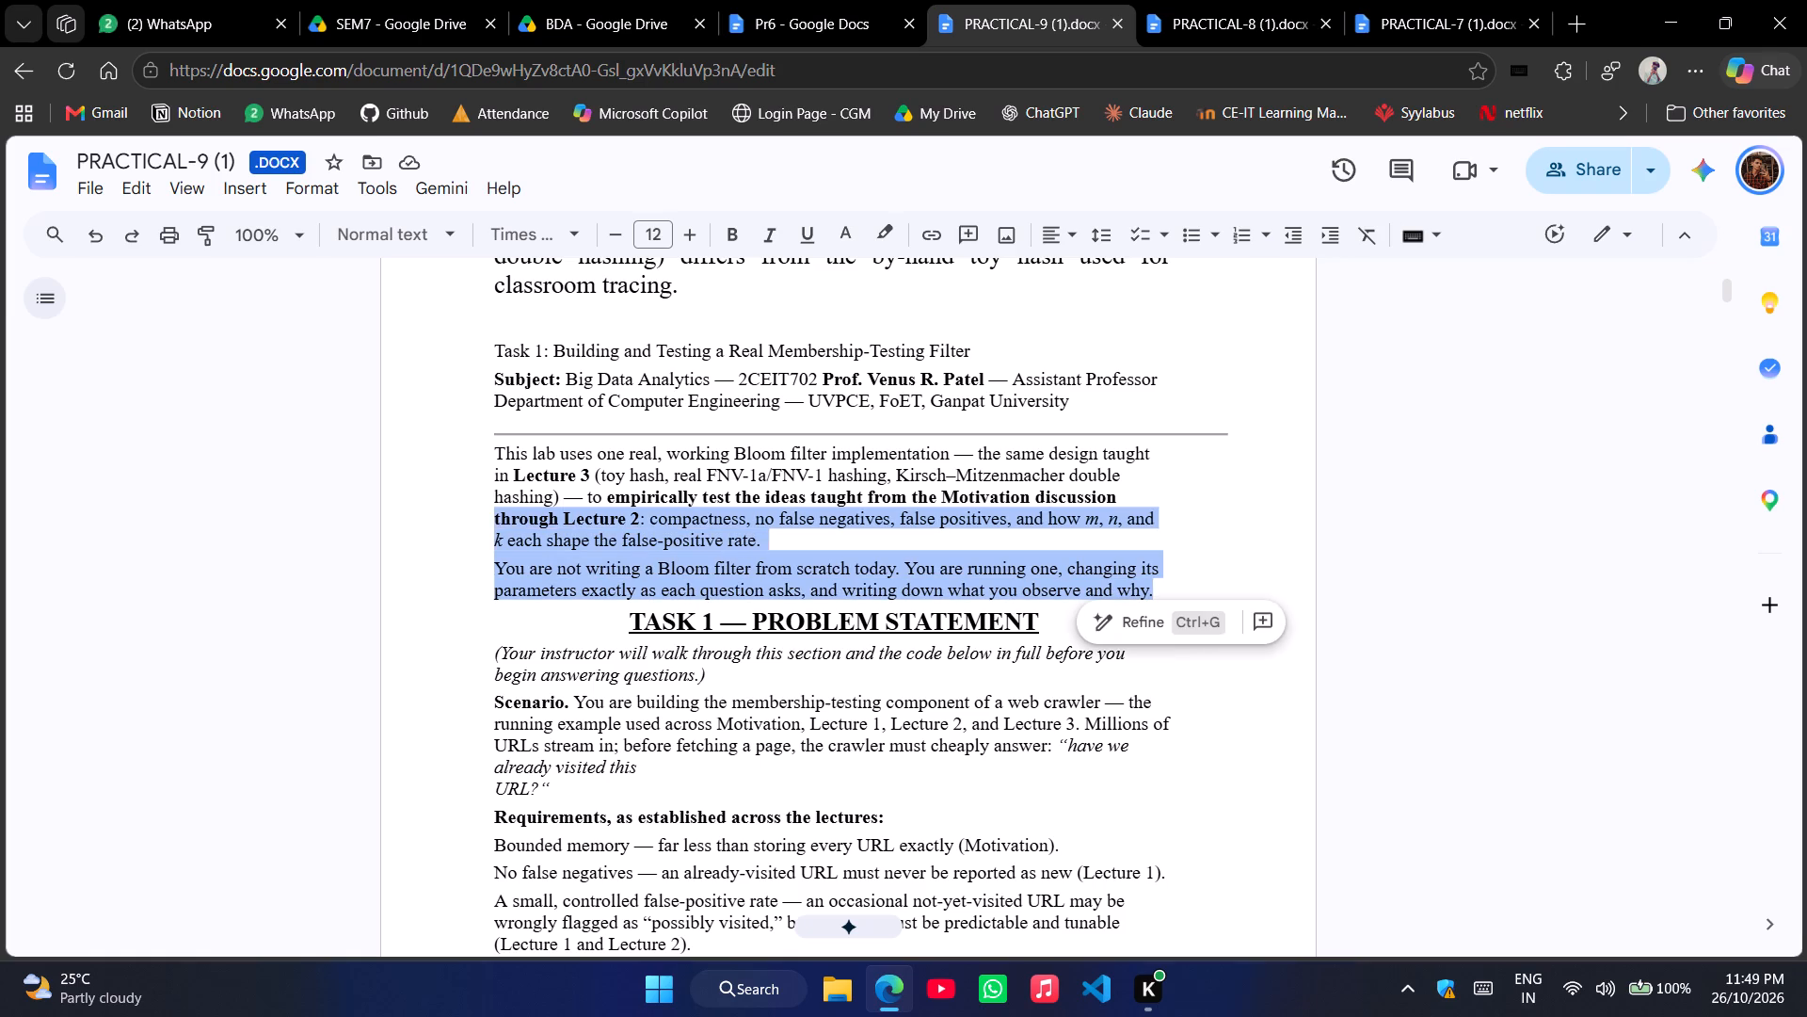
{"action": "key", "text": "shift+Up"}
{"action": "key", "text": "shift+Up"}
{"action": "key", "text": "shift+Up"}
{"action": "key", "text": "shift+Up"}
{"action": "key", "text": "BackSpace"}
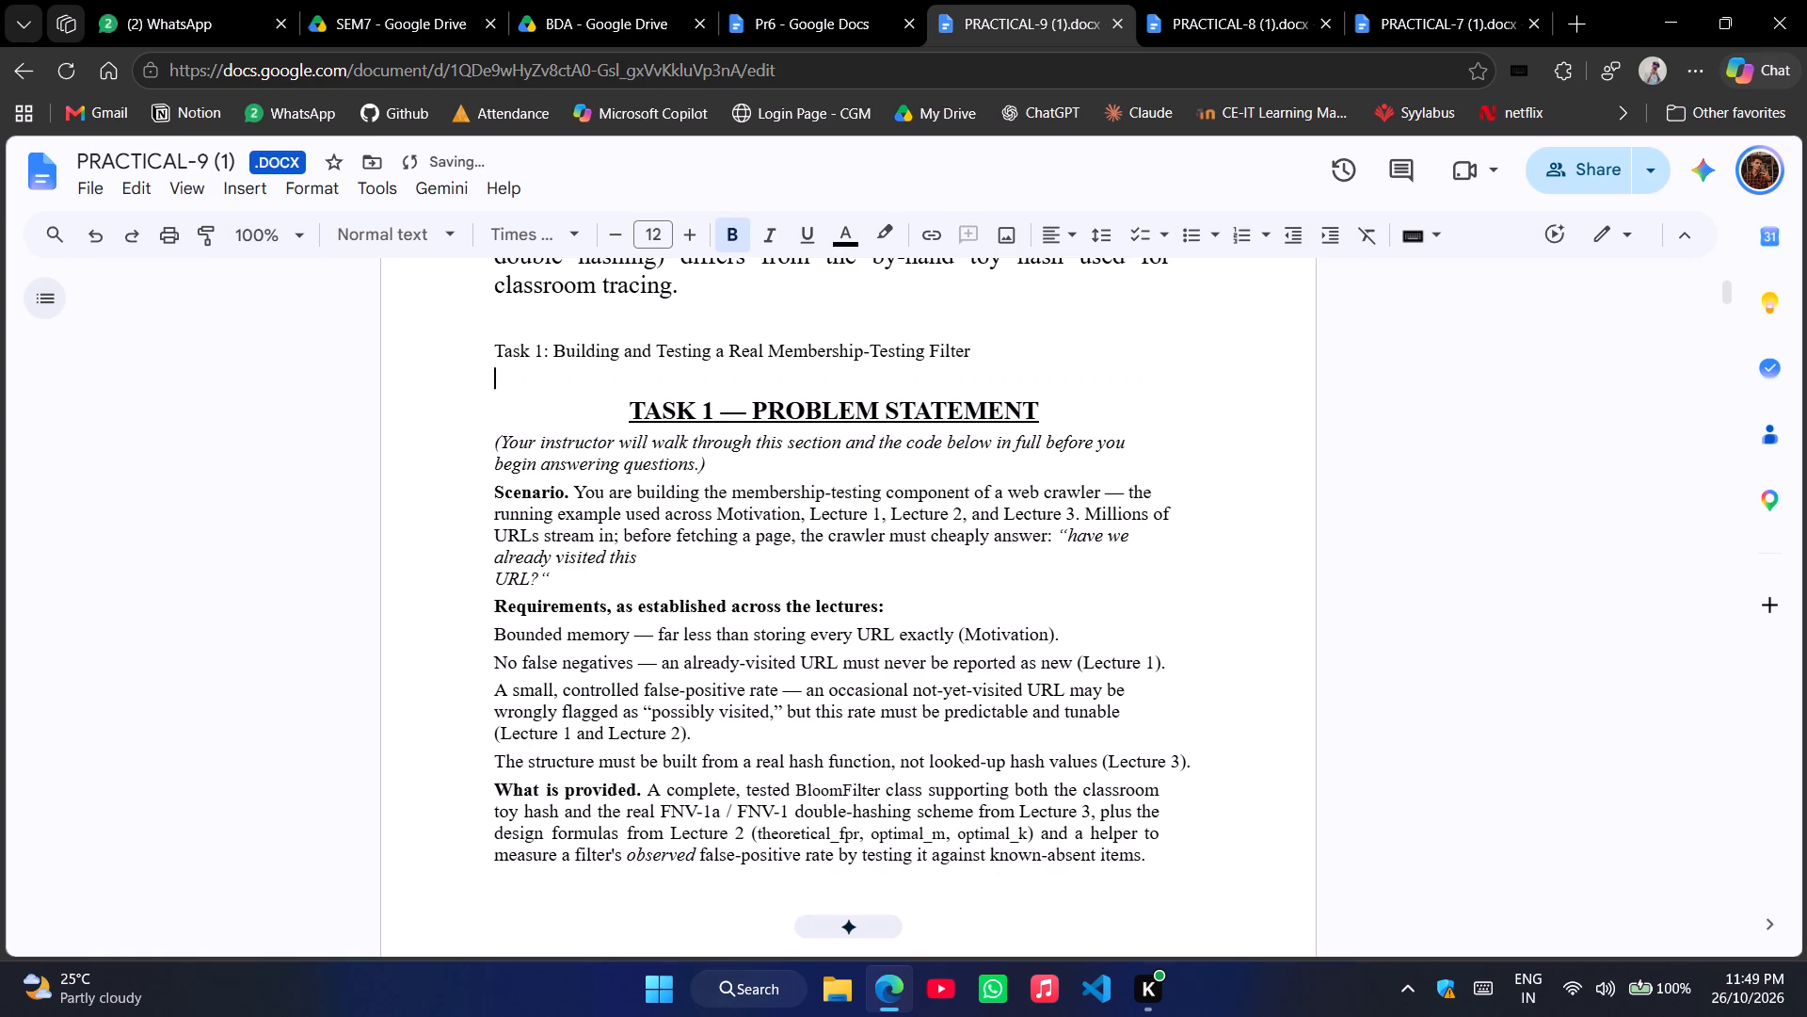
Delete the "Task 1: Building and Testing a Real Membership-Testing Filter" line and the surplus blank lines around it.
{"action": "key", "text": "Up"}
{"action": "key", "text": "shift+End"}
{"action": "key", "text": "BackSpace"}
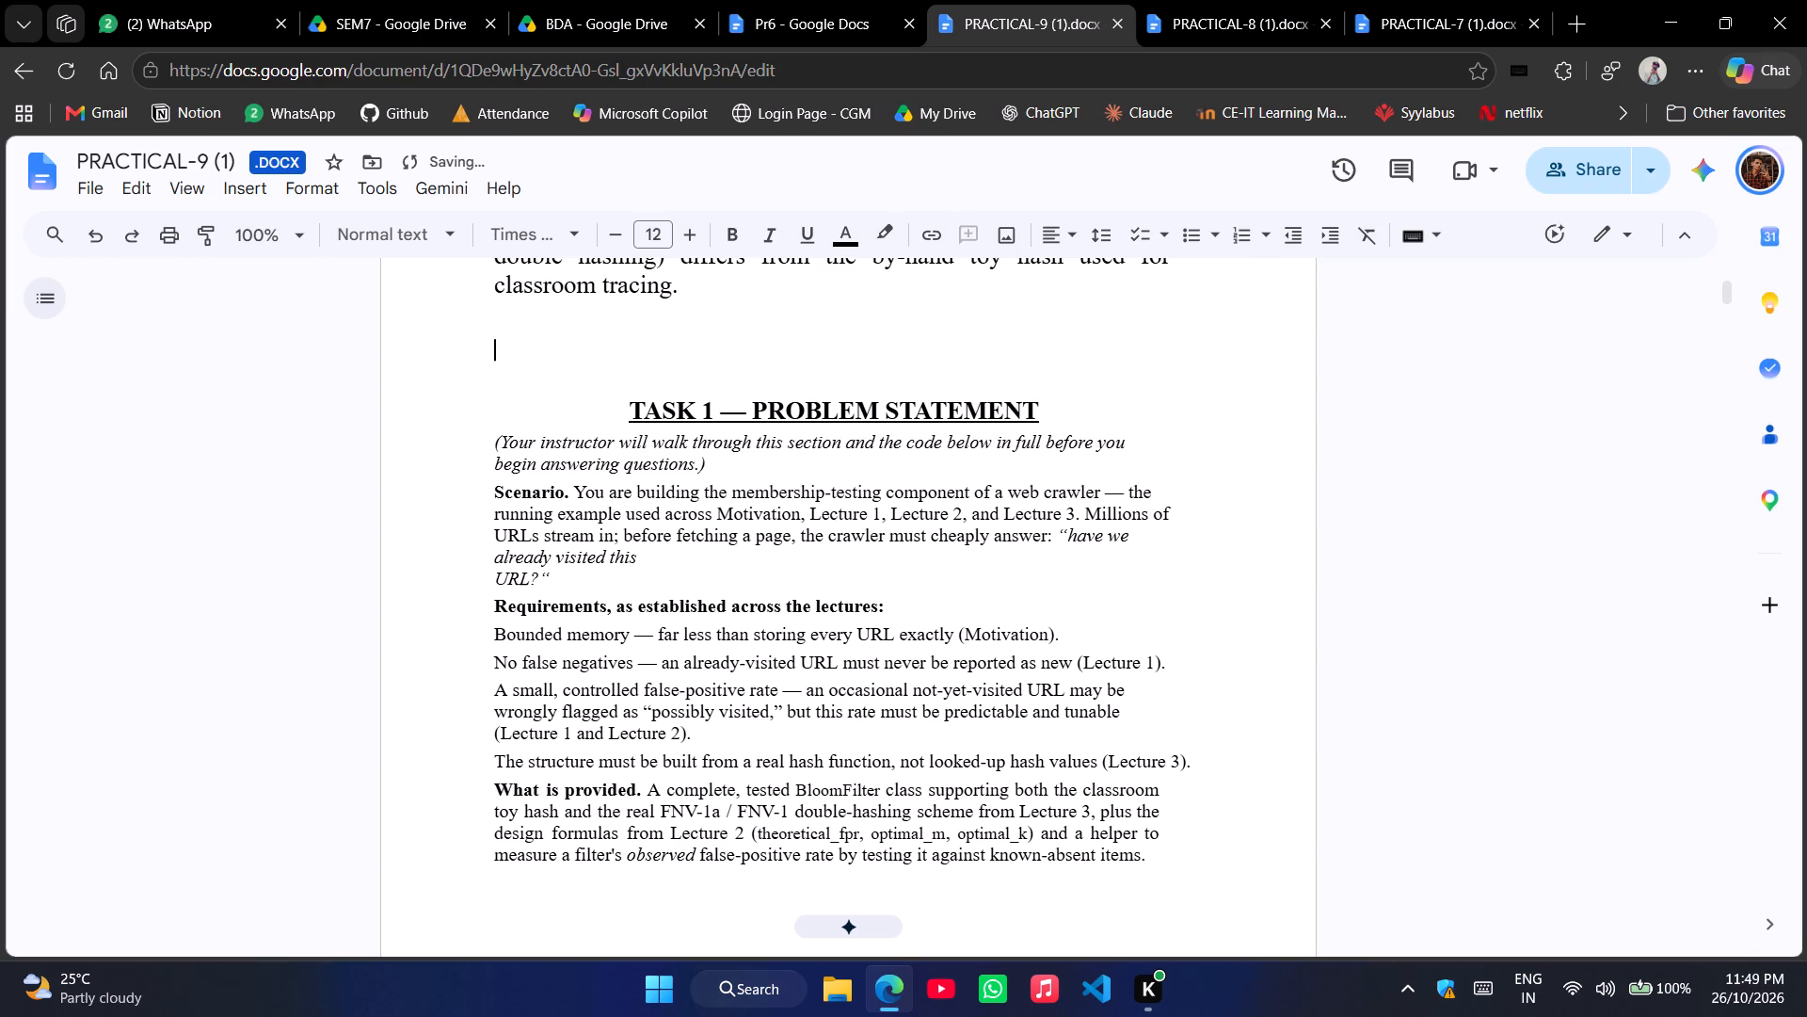
{"action": "key", "text": "BackSpace"}
{"action": "key", "text": "BackSpace"}
{"action": "scroll", "coordinate": [645, 577], "scroll_direction": "up", "scroll_amount": 2}
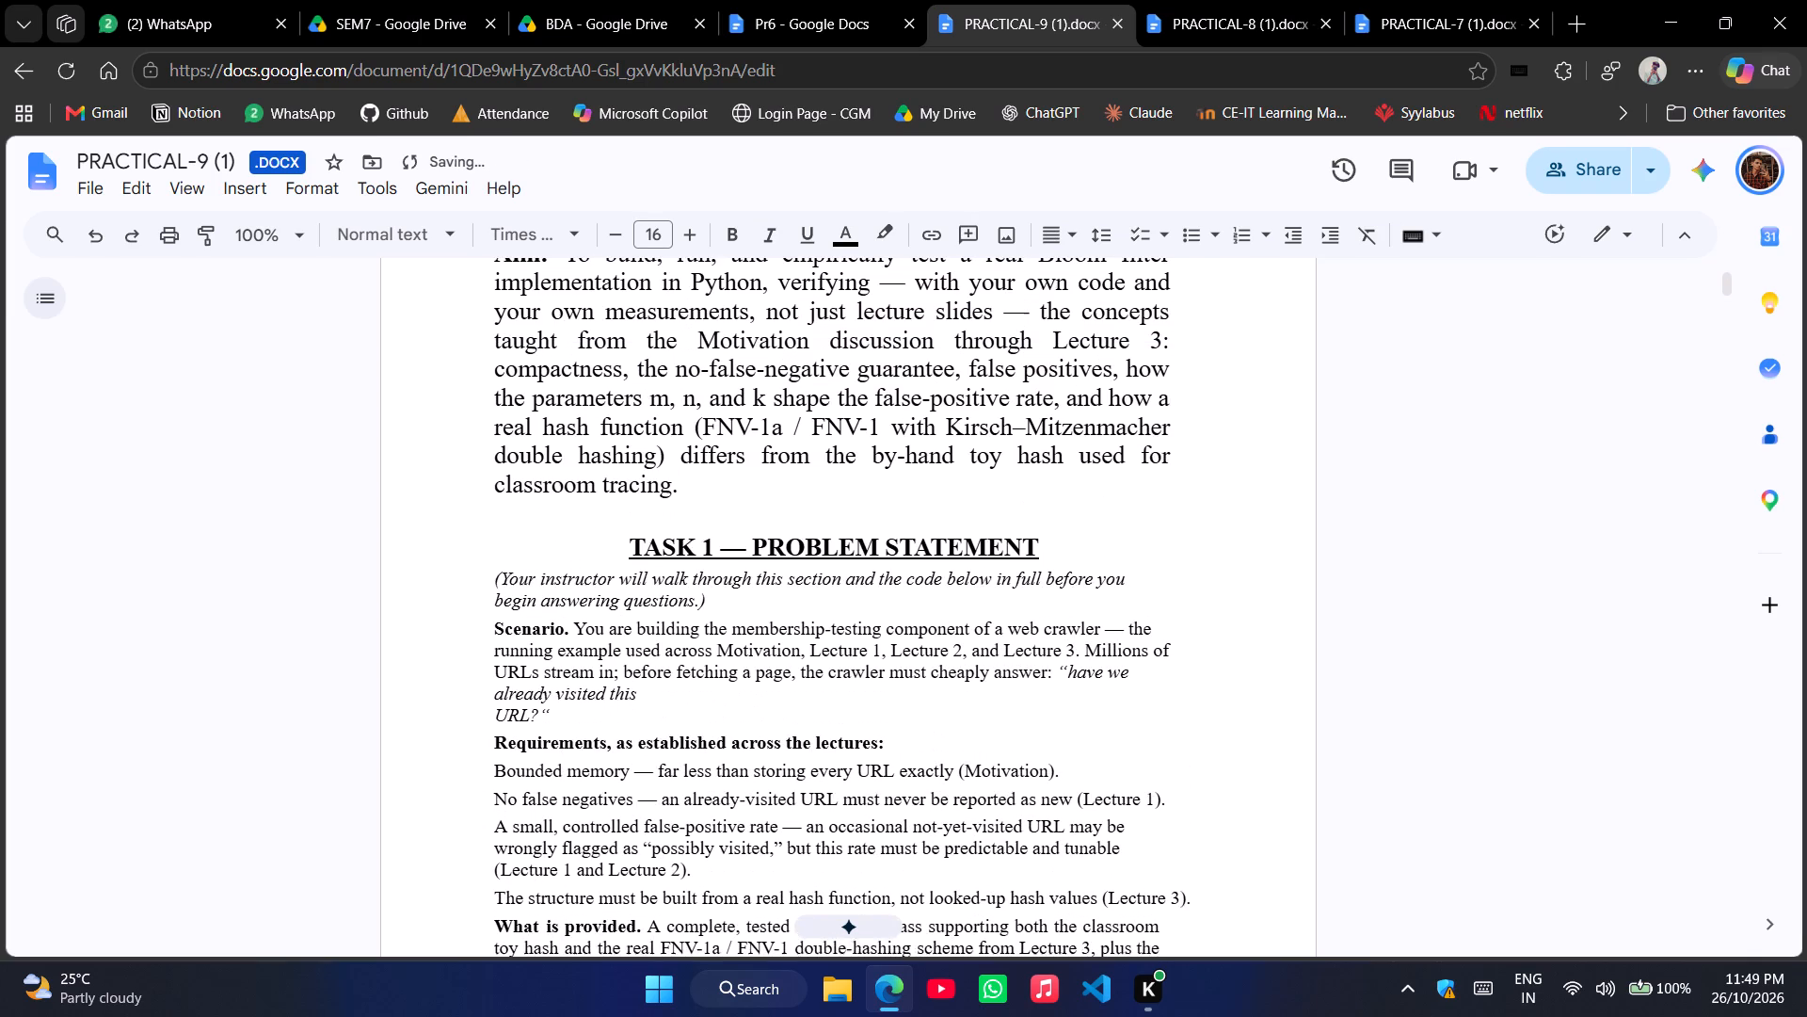
Insert a blank line below the "TASK 1 — PROBLEM STATEMENT" heading.
{"action": "key", "text": "Down"}
{"action": "key", "text": "Down"}
{"action": "key", "text": "End"}
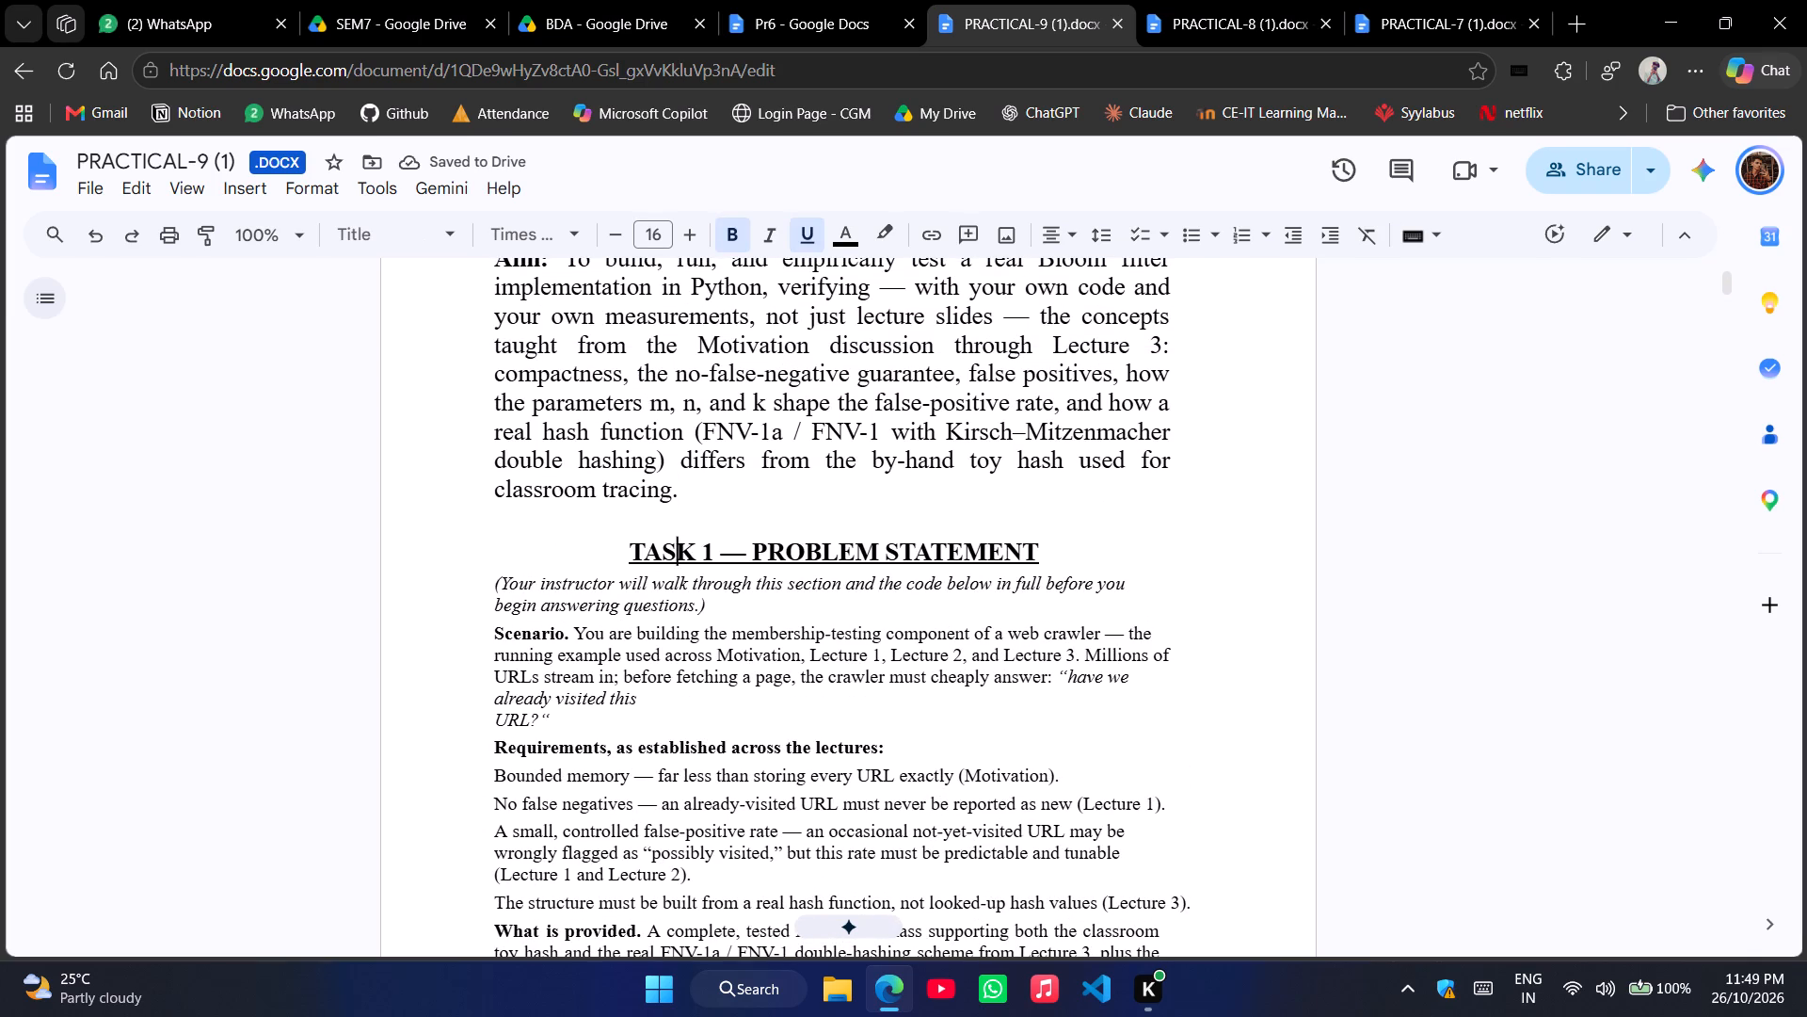
{"action": "key", "text": "Return"}
Review the layout of the PRACTICAL-9 document's first page, from the problem statement text back up to the title.
{"action": "key", "text": "Down"}
{"action": "key", "text": "Down"}
{"action": "key", "text": "Down"}
{"action": "key", "text": "Down"}
{"action": "key", "text": "Down"}
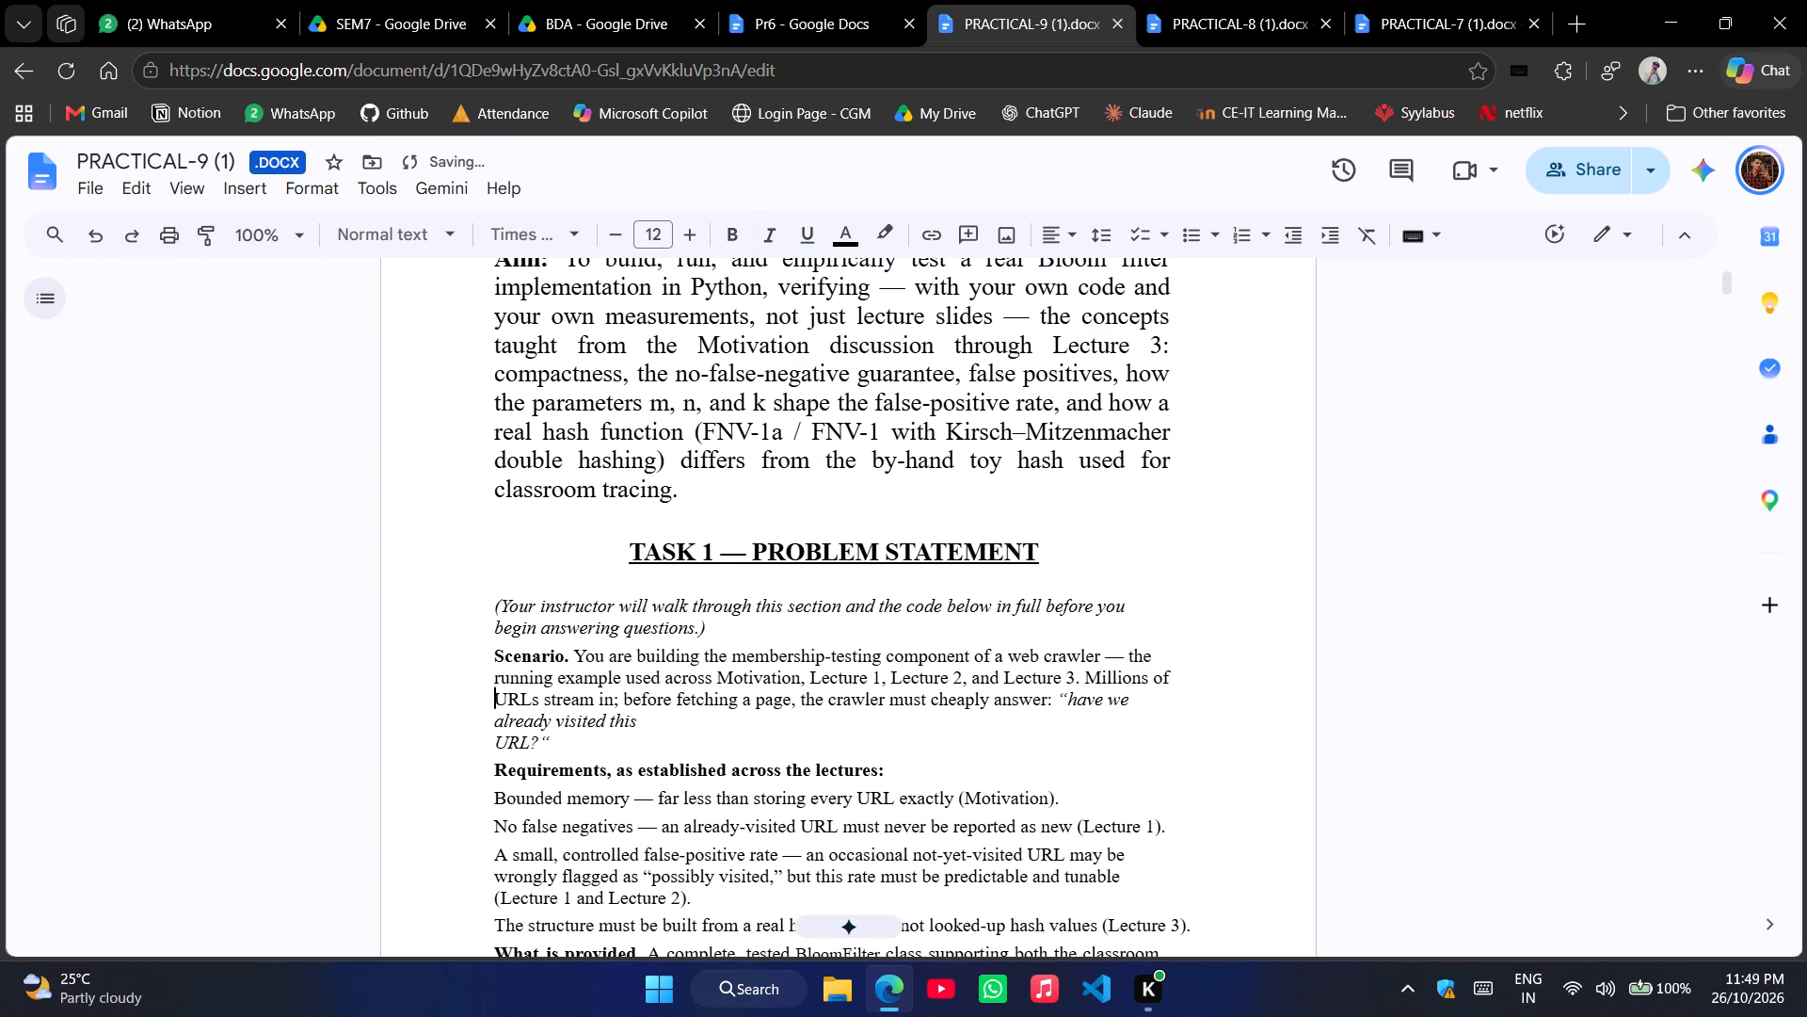
{"action": "key", "text": "Down"}
{"action": "key", "text": "Down"}
{"action": "scroll", "coordinate": [645, 577], "scroll_direction": "down", "scroll_amount": 3}
{"action": "scroll", "coordinate": [645, 577], "scroll_direction": "up", "scroll_amount": 1}
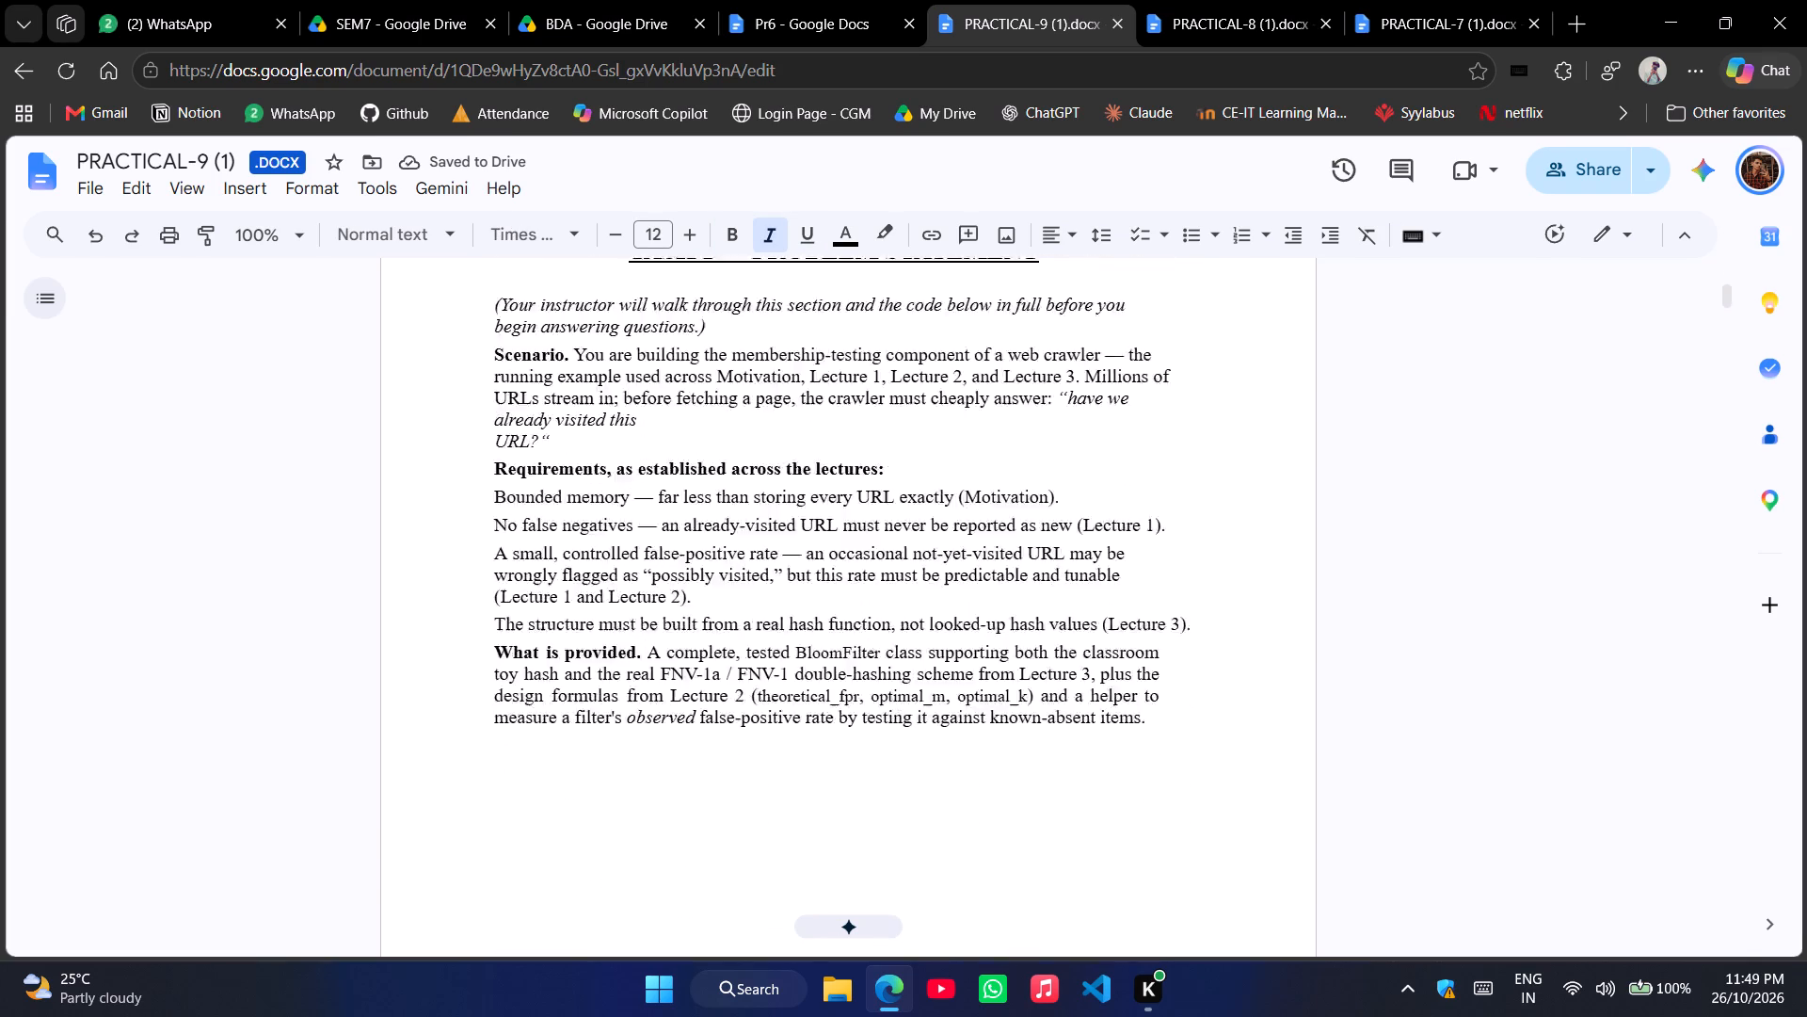
{"action": "scroll", "coordinate": [645, 577], "scroll_direction": "up", "scroll_amount": 5}
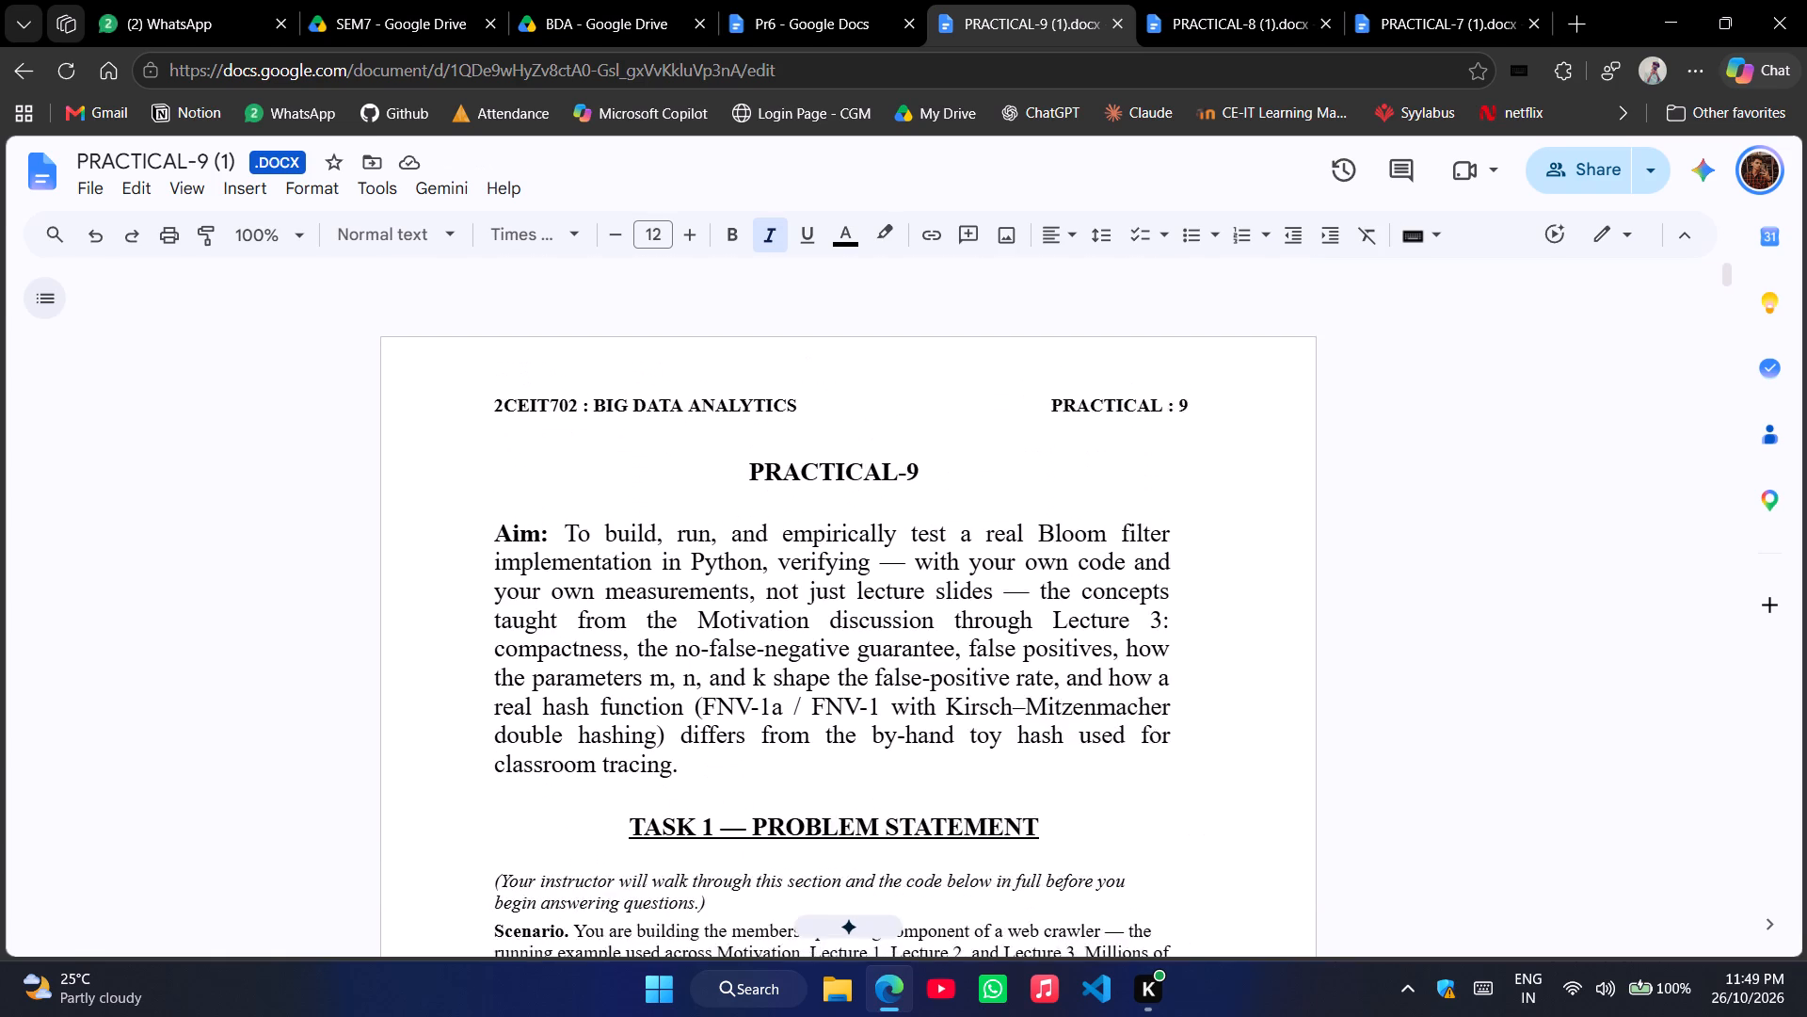
Switch to Google Drive and open the Practical-7 BDA document from the BDA folder of the shared Dev sem-7 folder.
{"action": "left_click", "coordinate": [406, 12]}
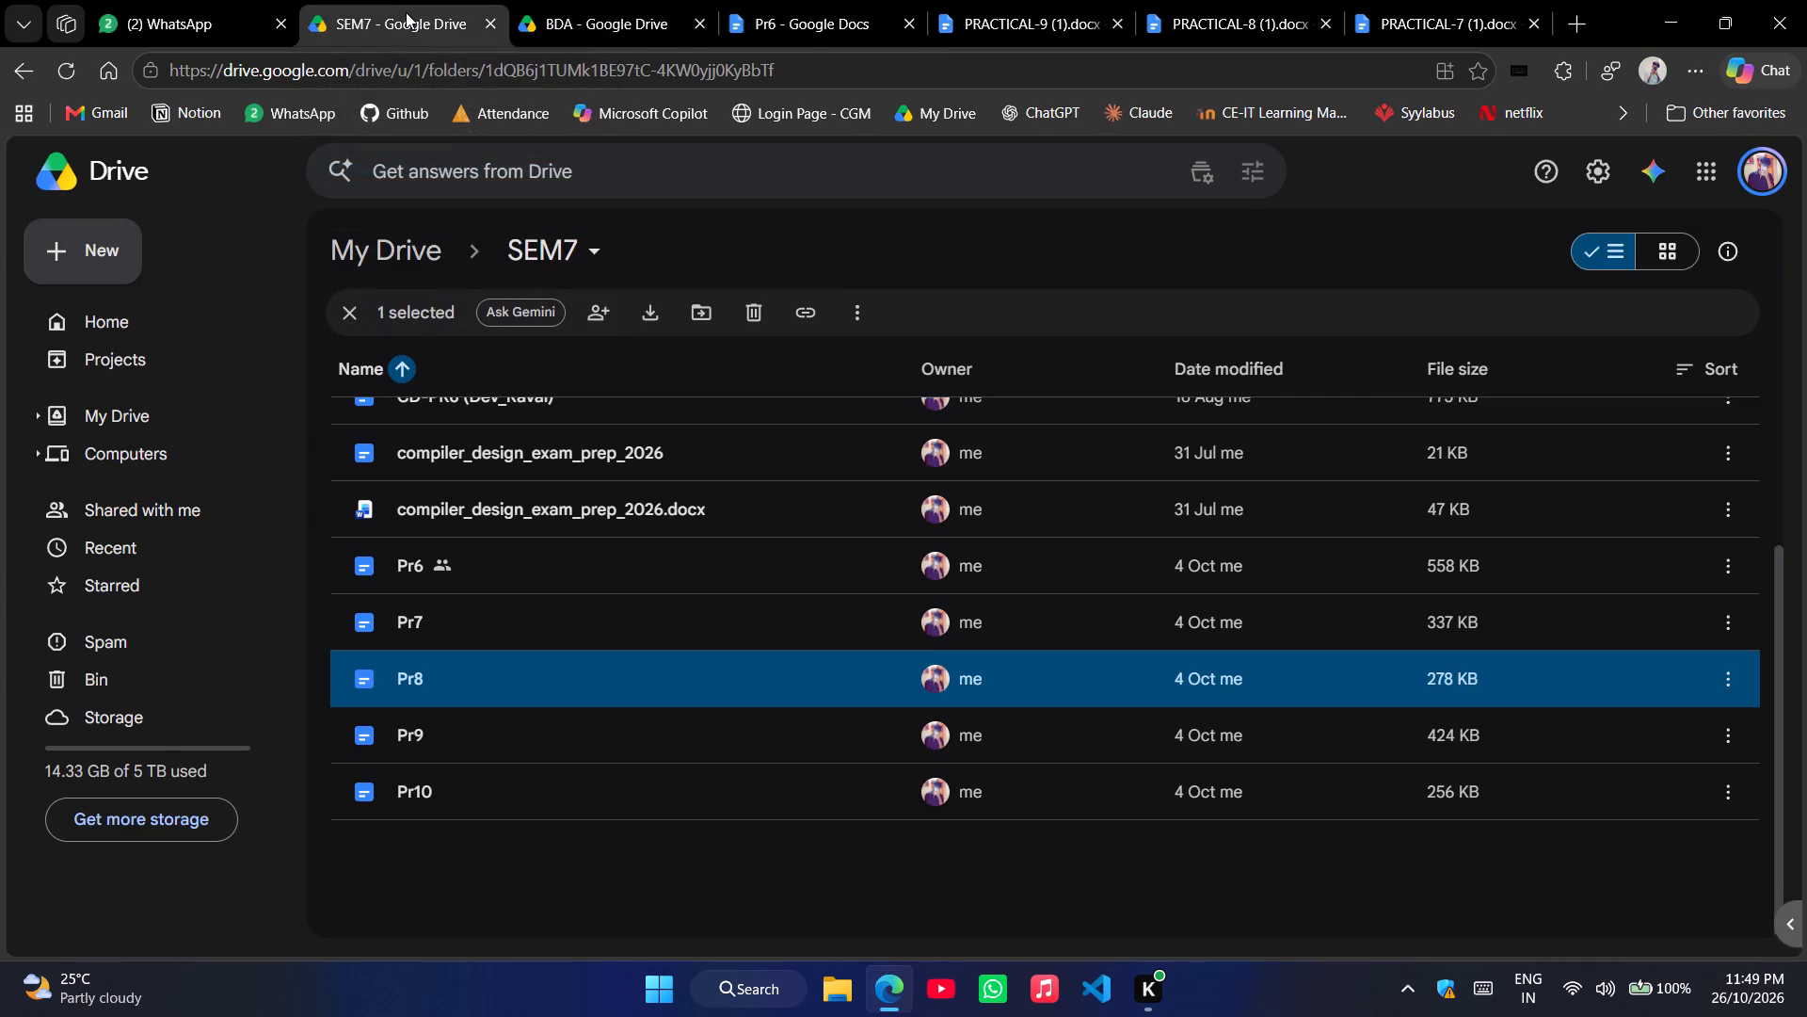
{"action": "left_click", "coordinate": [109, 323]}
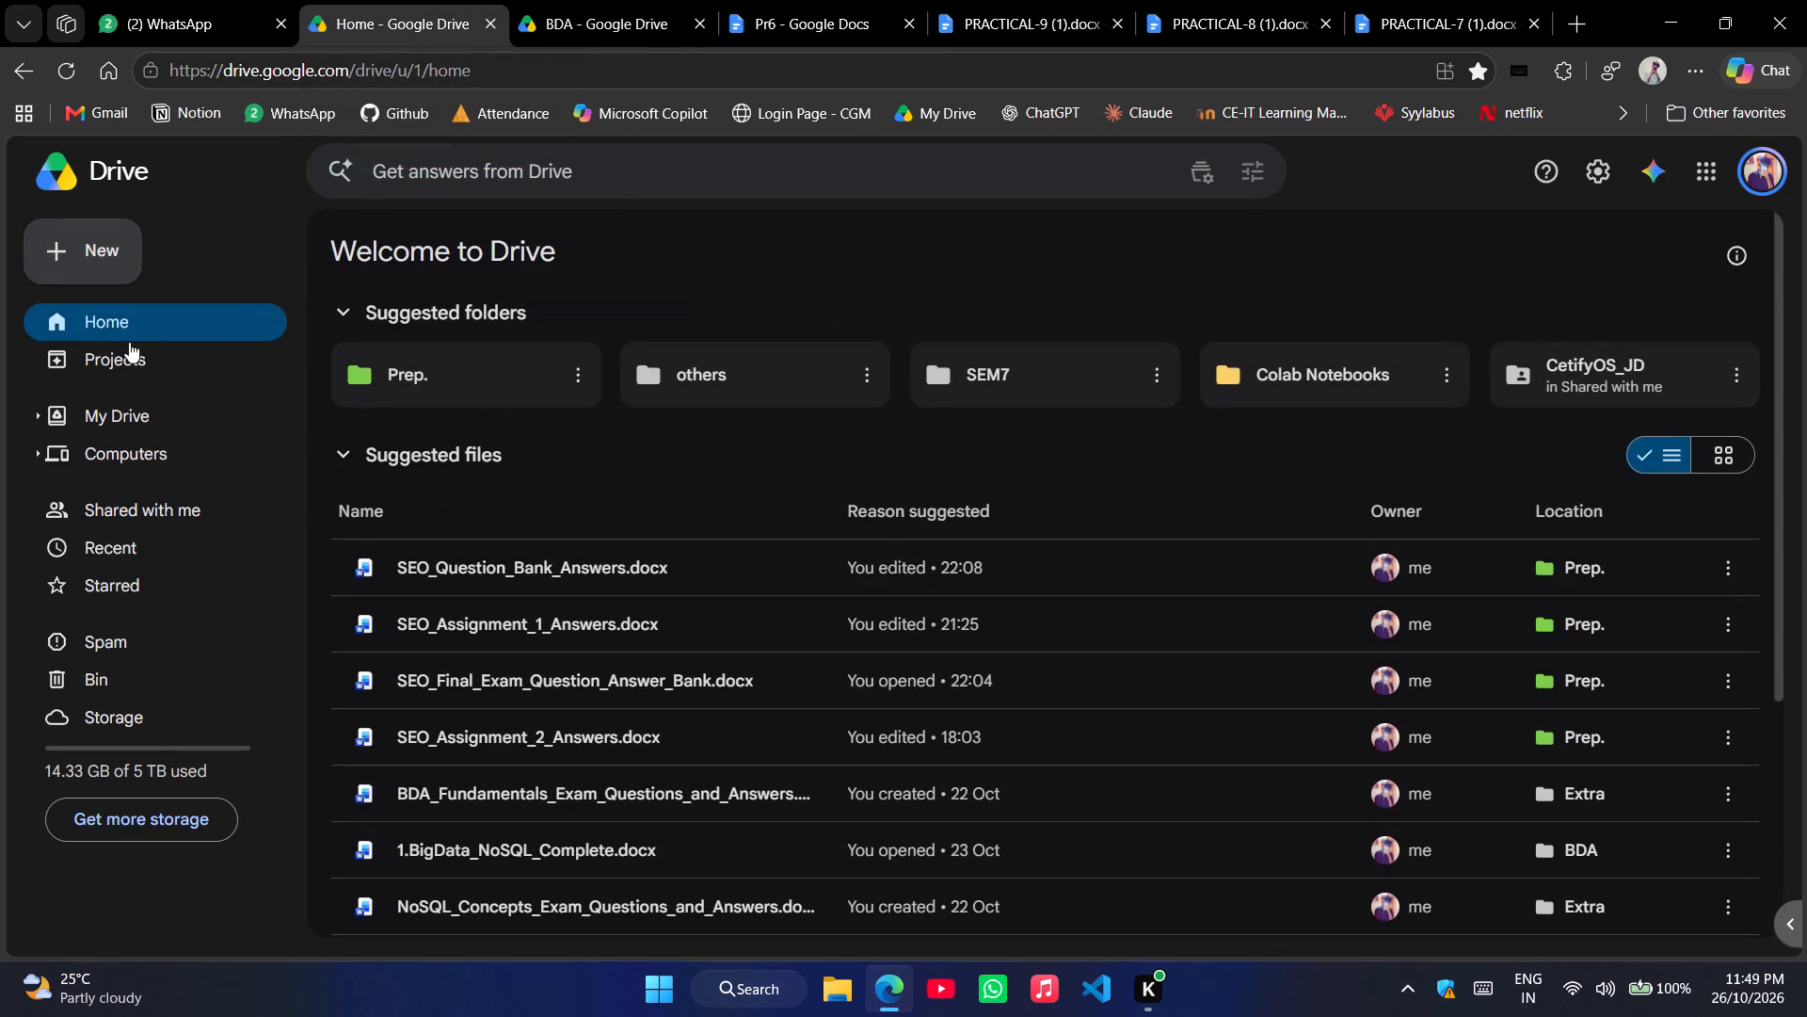
{"action": "left_click", "coordinate": [556, 1]}
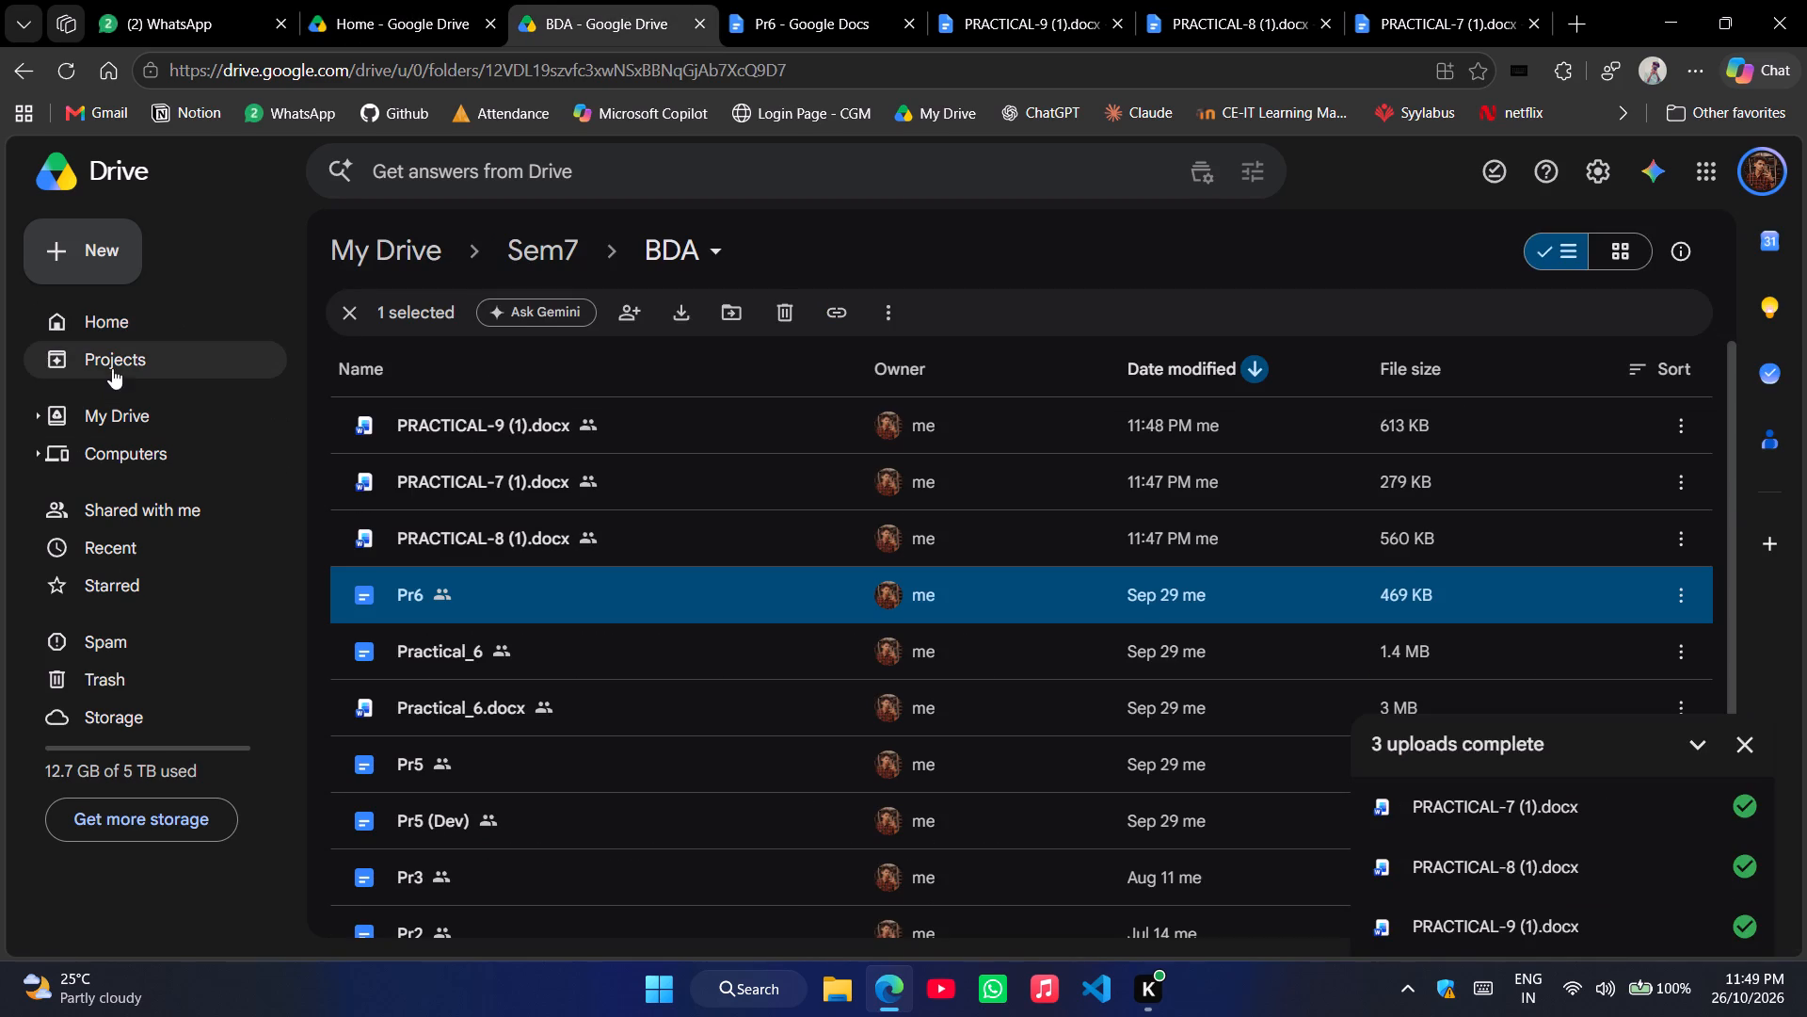
{"action": "left_click", "coordinate": [132, 412]}
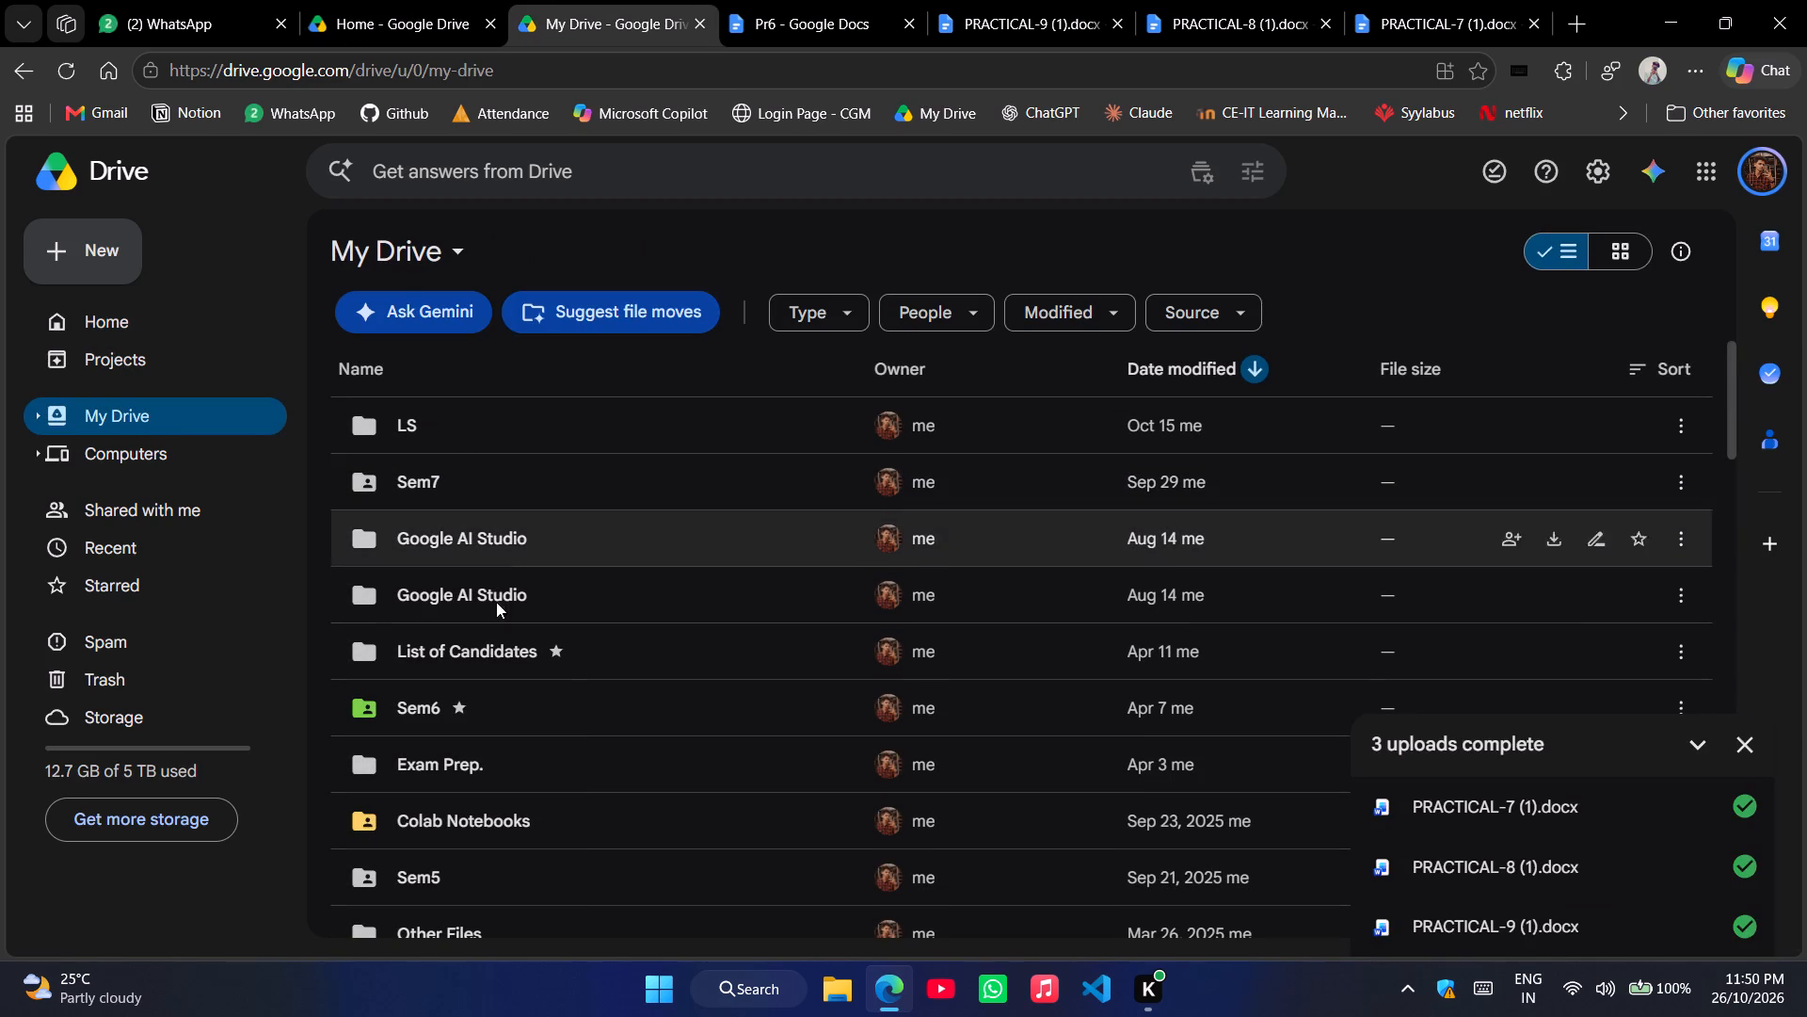
{"action": "scroll", "coordinate": [491, 875], "scroll_direction": "down", "scroll_amount": 2}
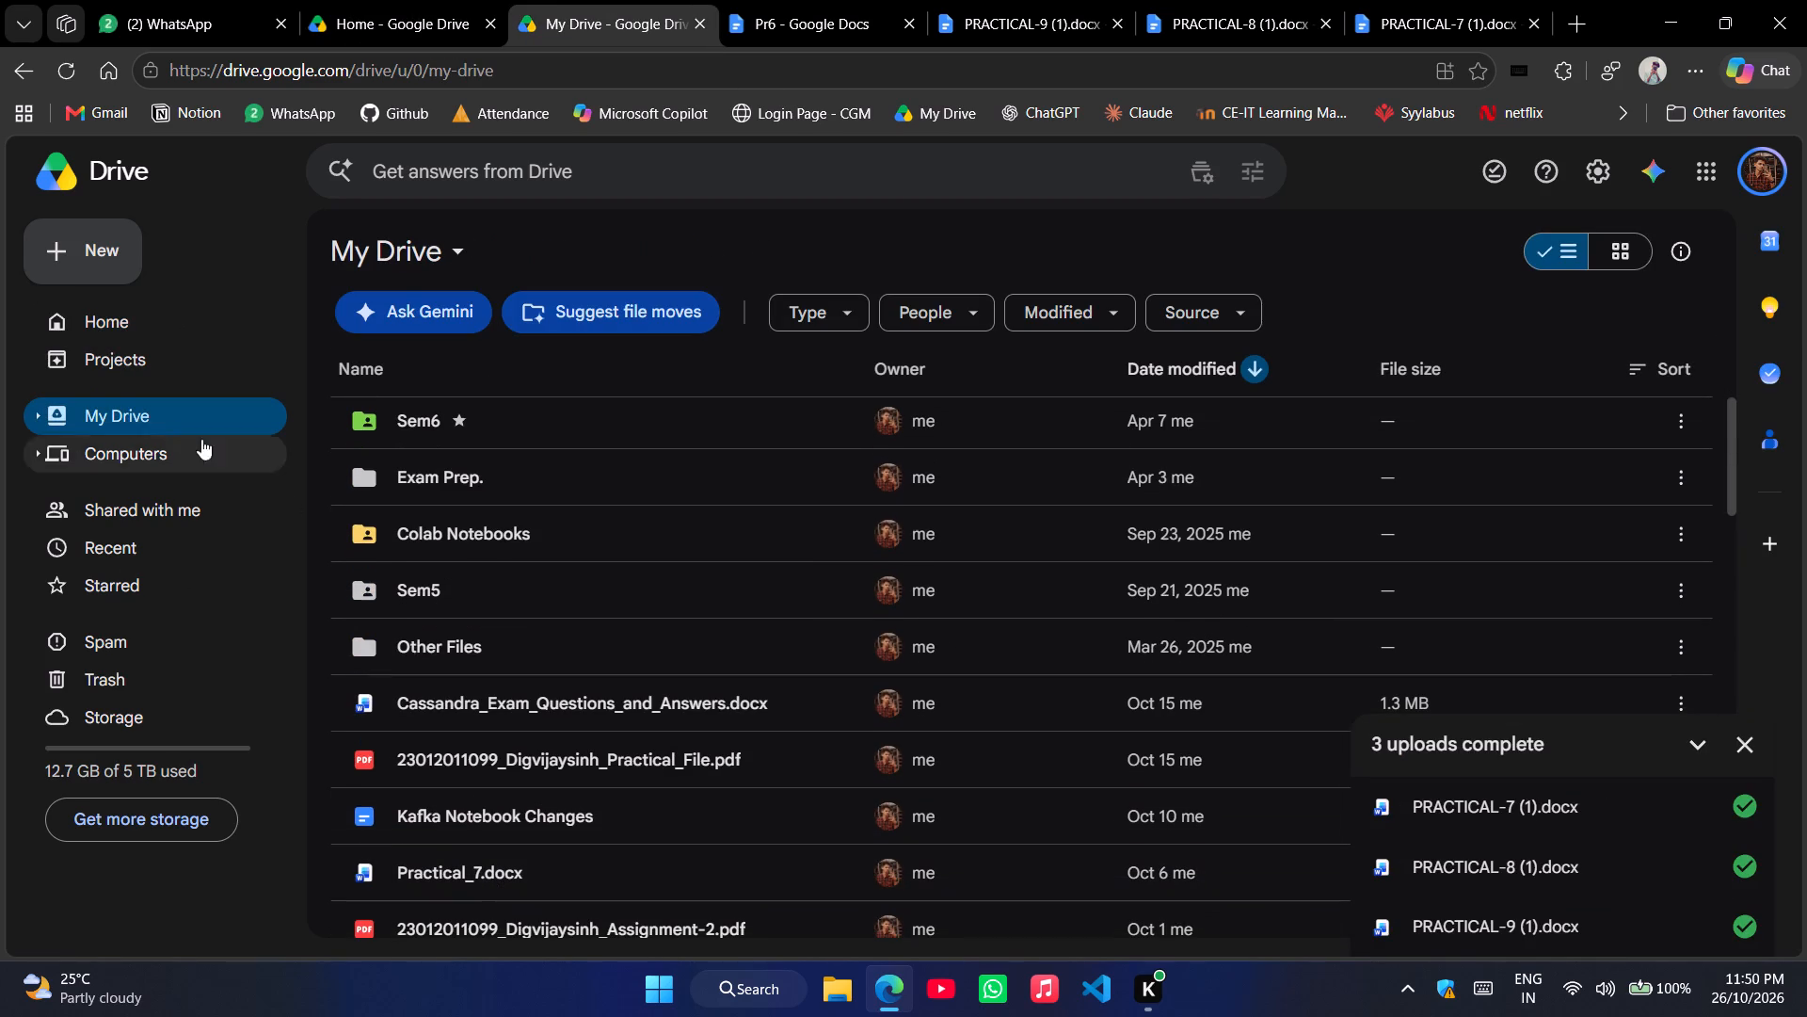
{"action": "left_click", "coordinate": [103, 324]}
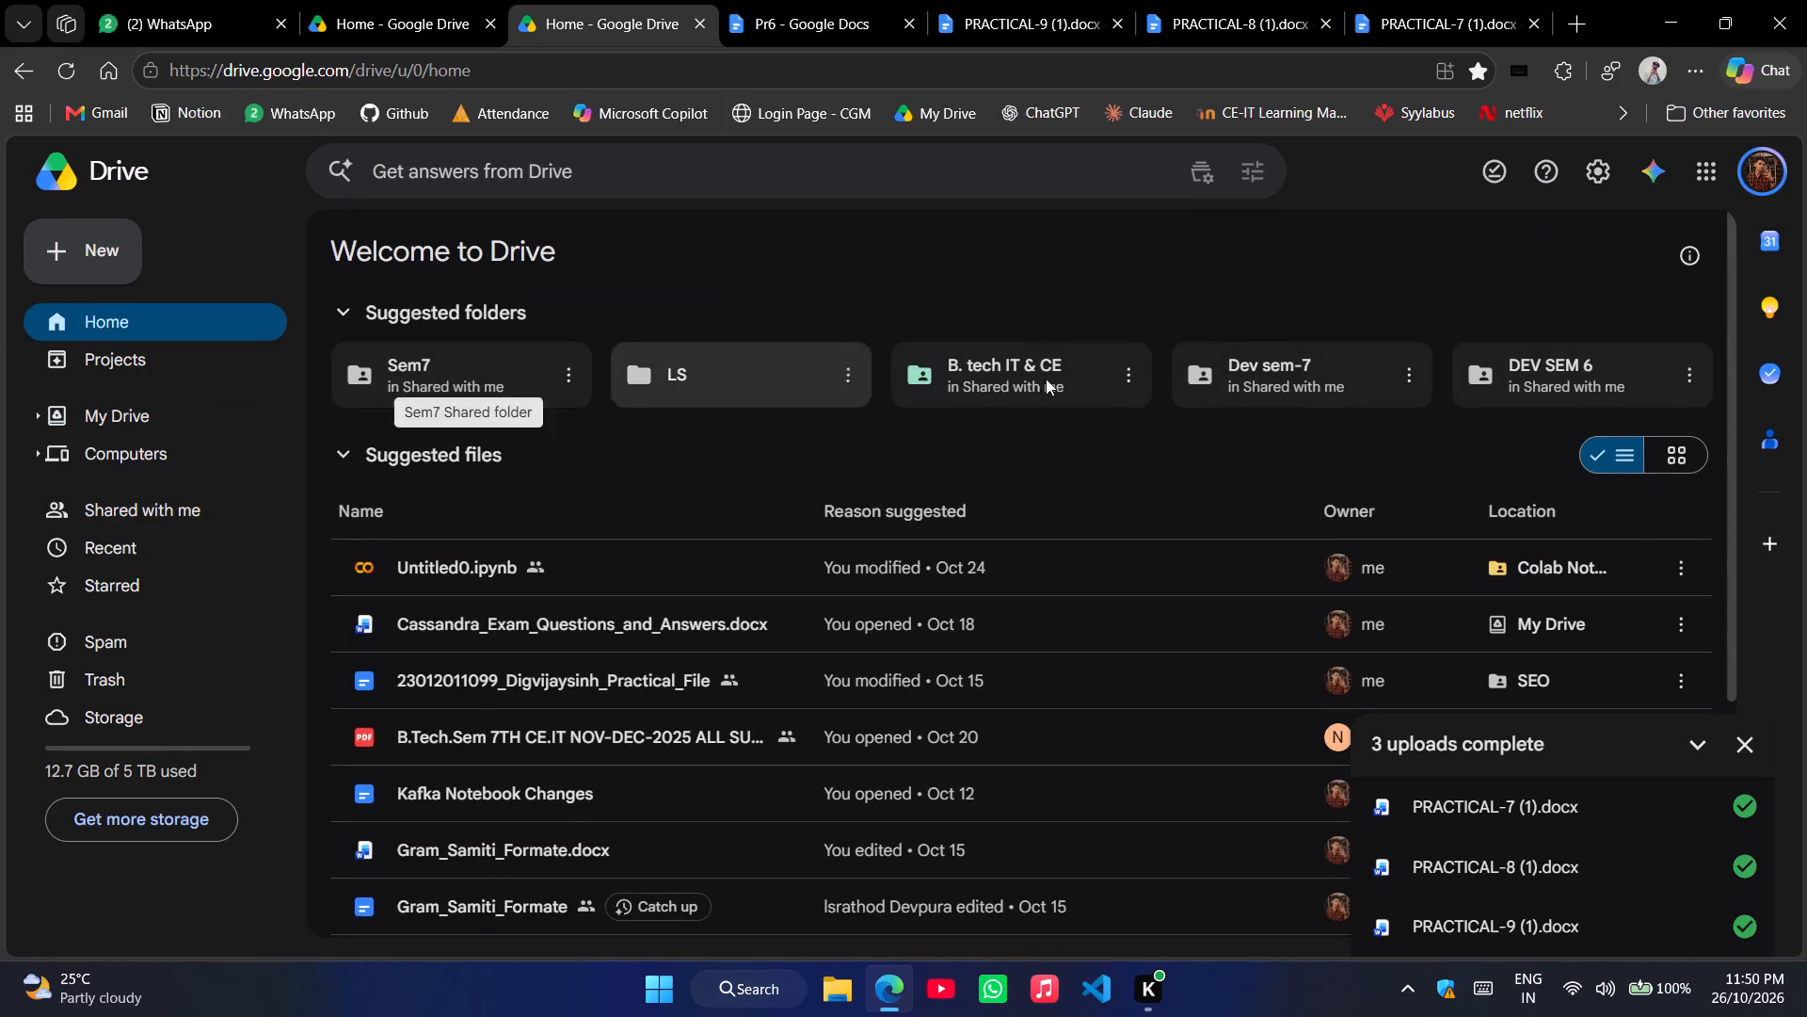
{"action": "double_click", "coordinate": [1314, 375]}
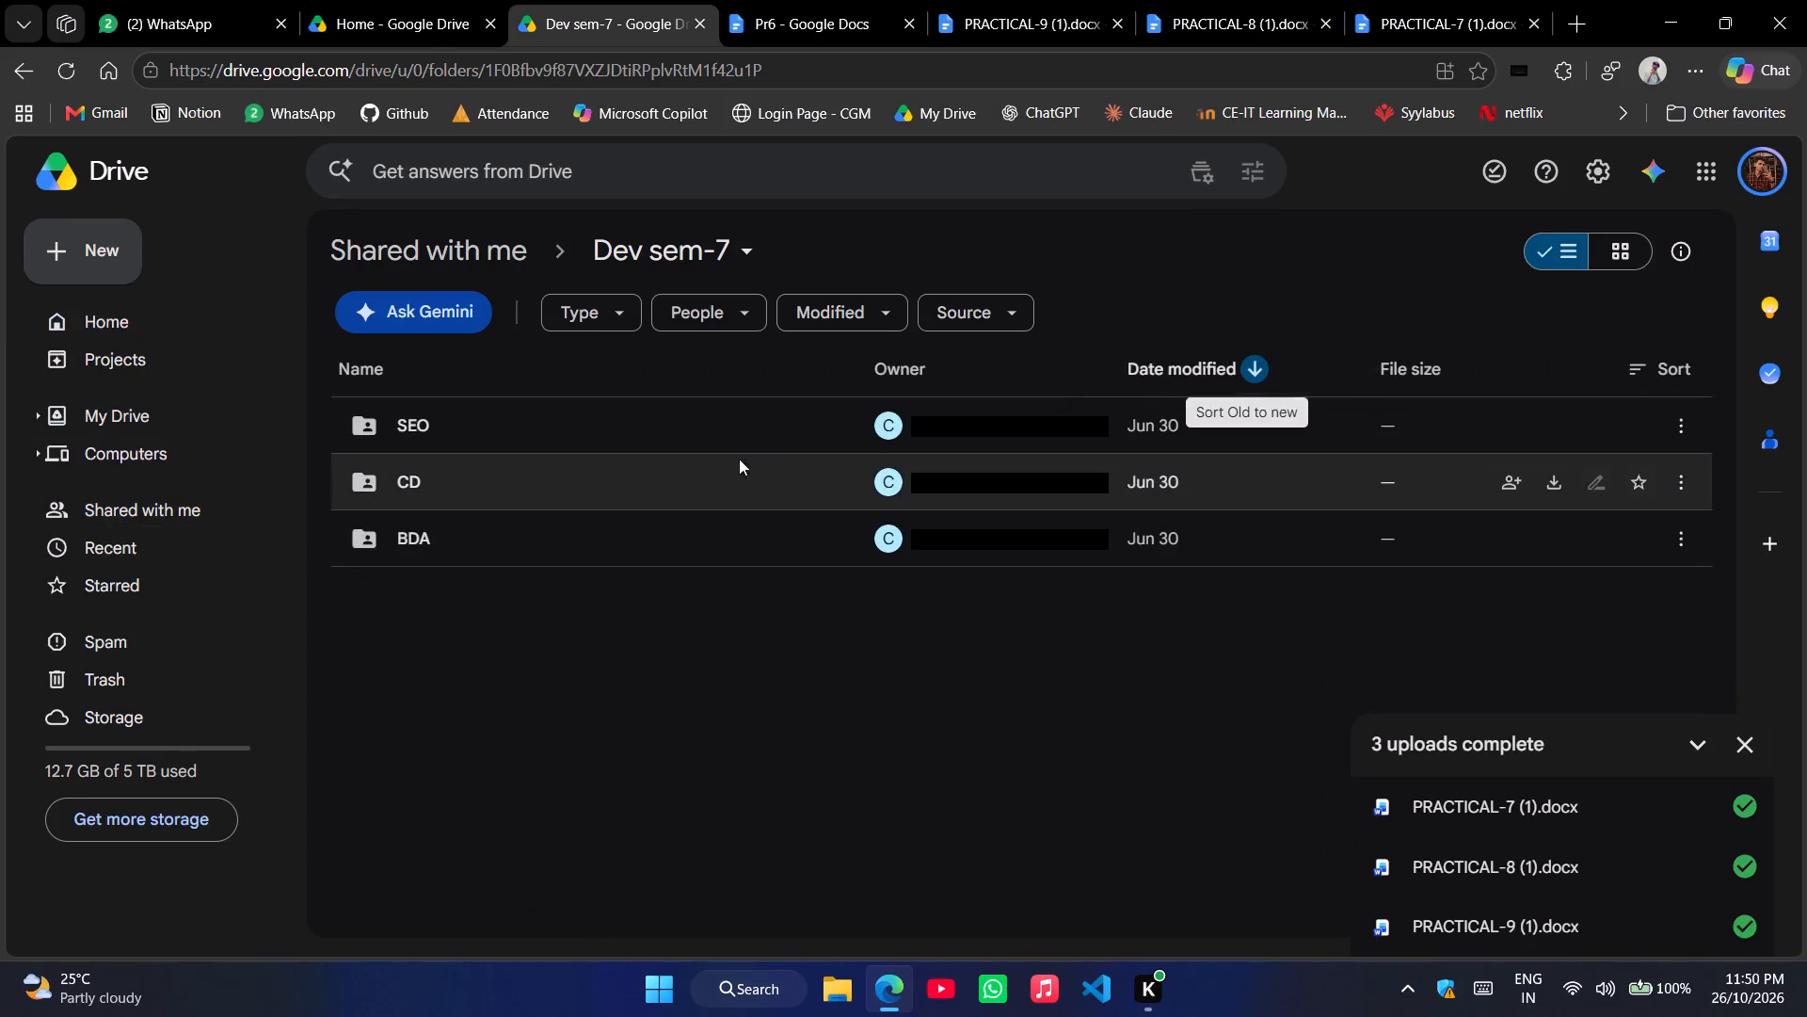
{"action": "double_click", "coordinate": [558, 544]}
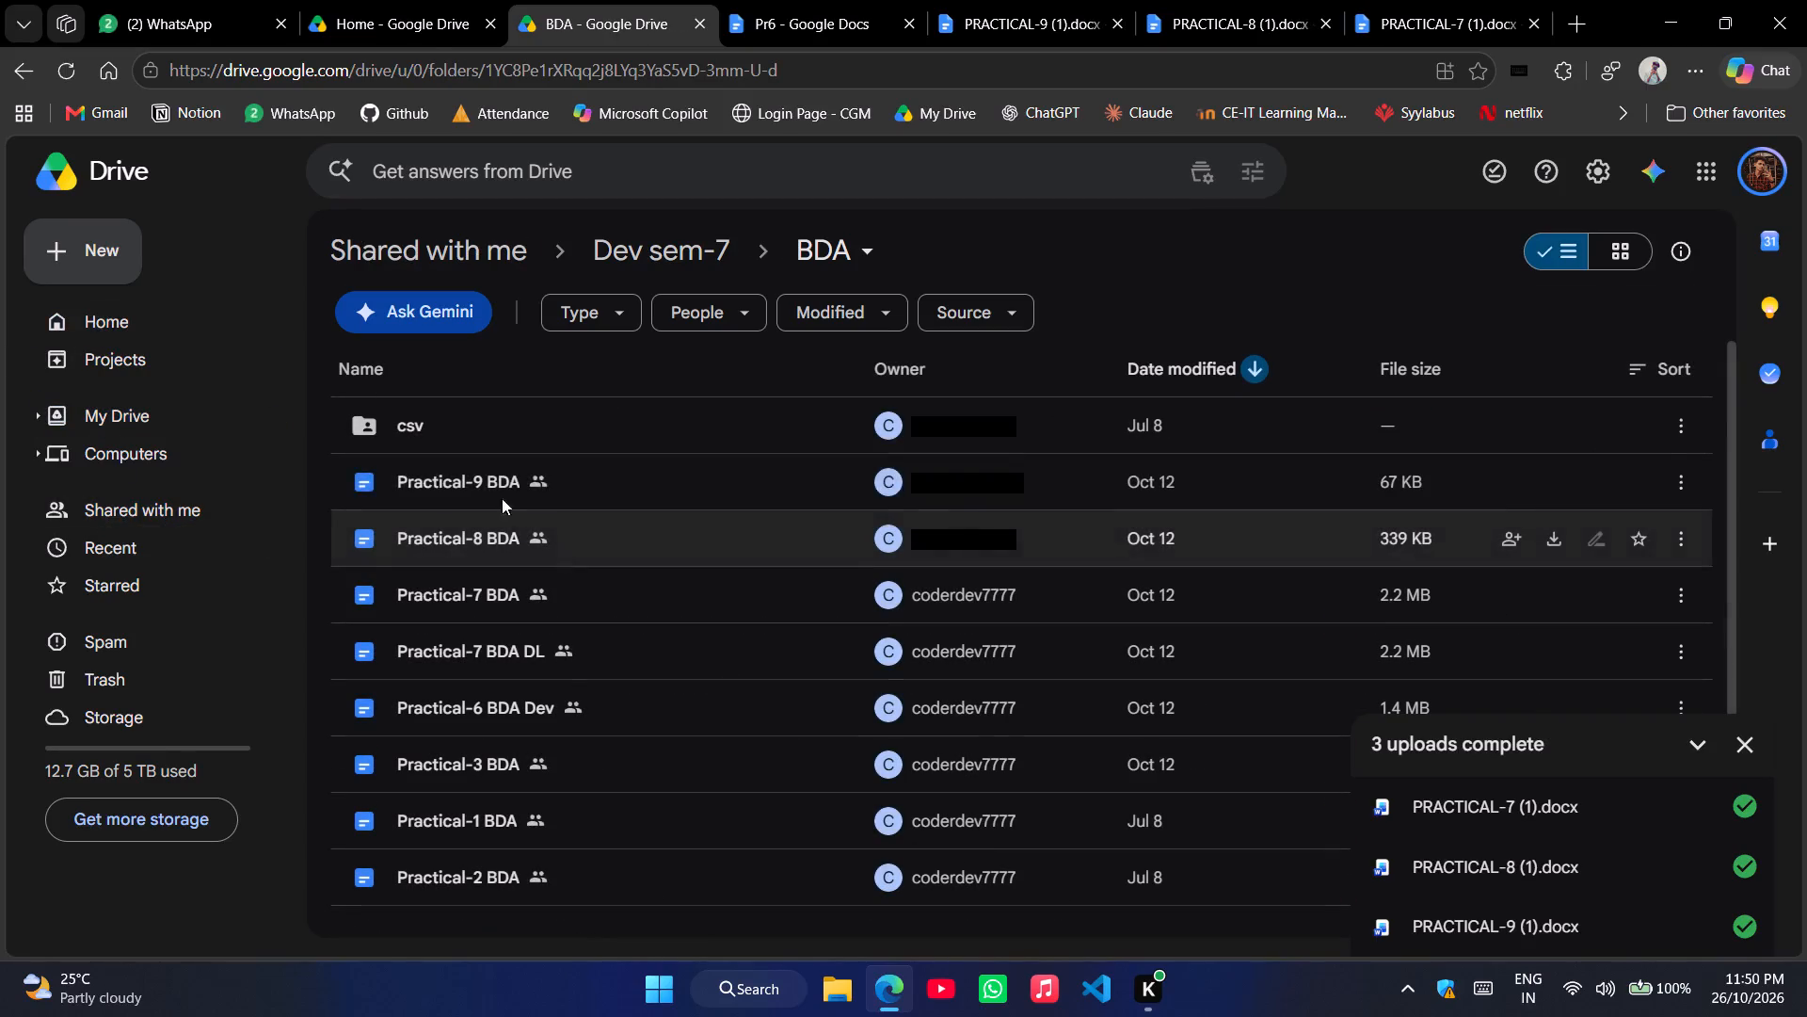
{"action": "double_click", "coordinate": [640, 591]}
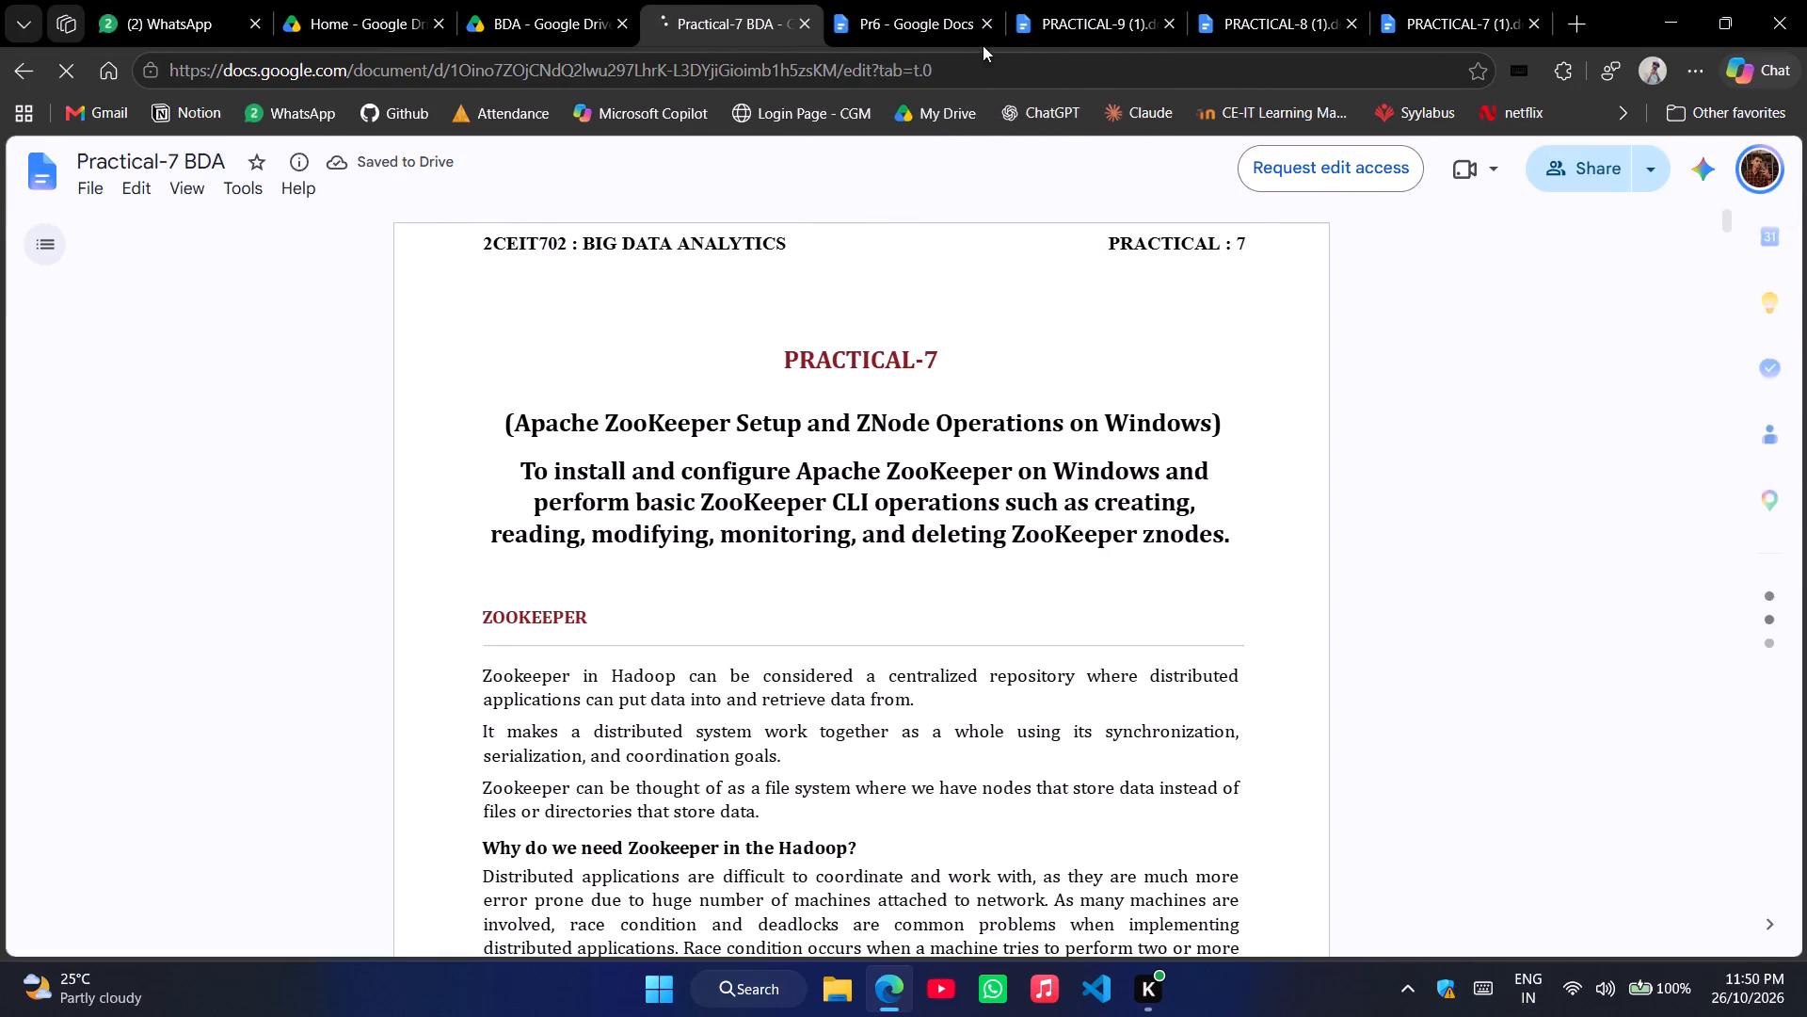
Close the Pr6, PRACTICAL-9 (1), PRACTICAL-8 (1) and PRACTICAL-7 (1) documents.
{"action": "triple_click", "coordinate": [989, 21]}
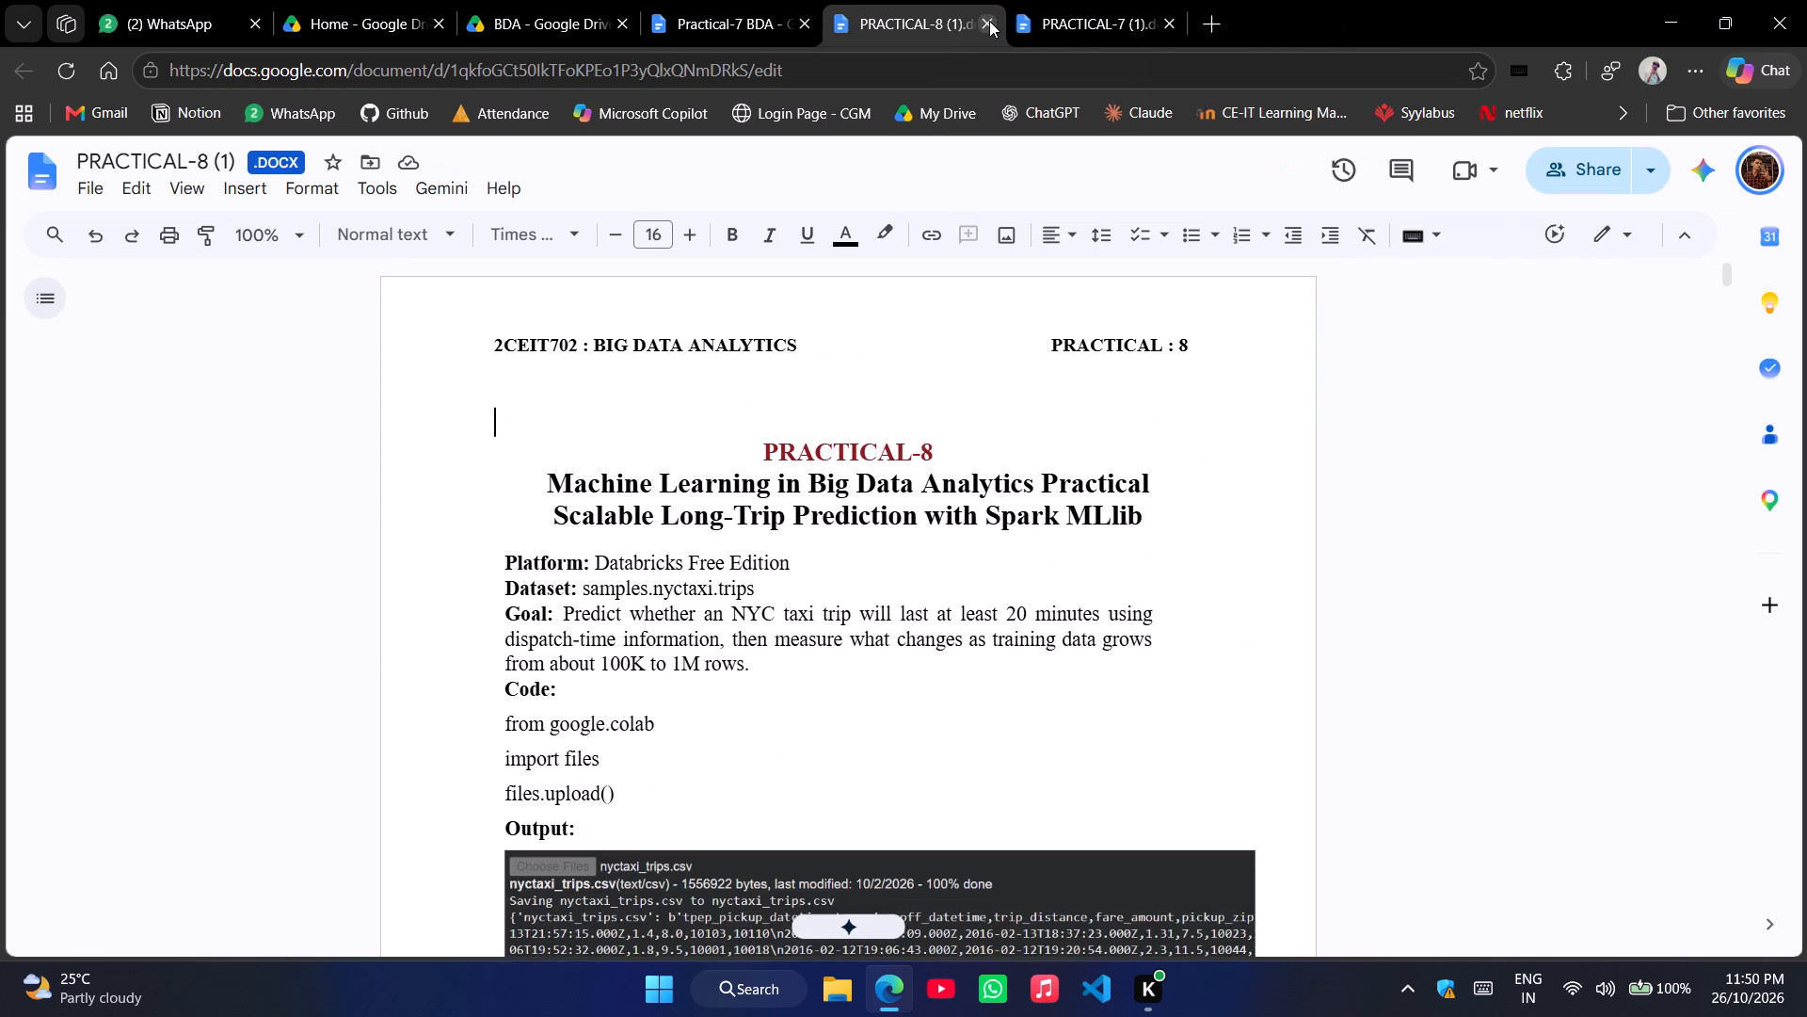
{"action": "left_click", "coordinate": [989, 21]}
{"action": "left_click", "coordinate": [989, 21]}
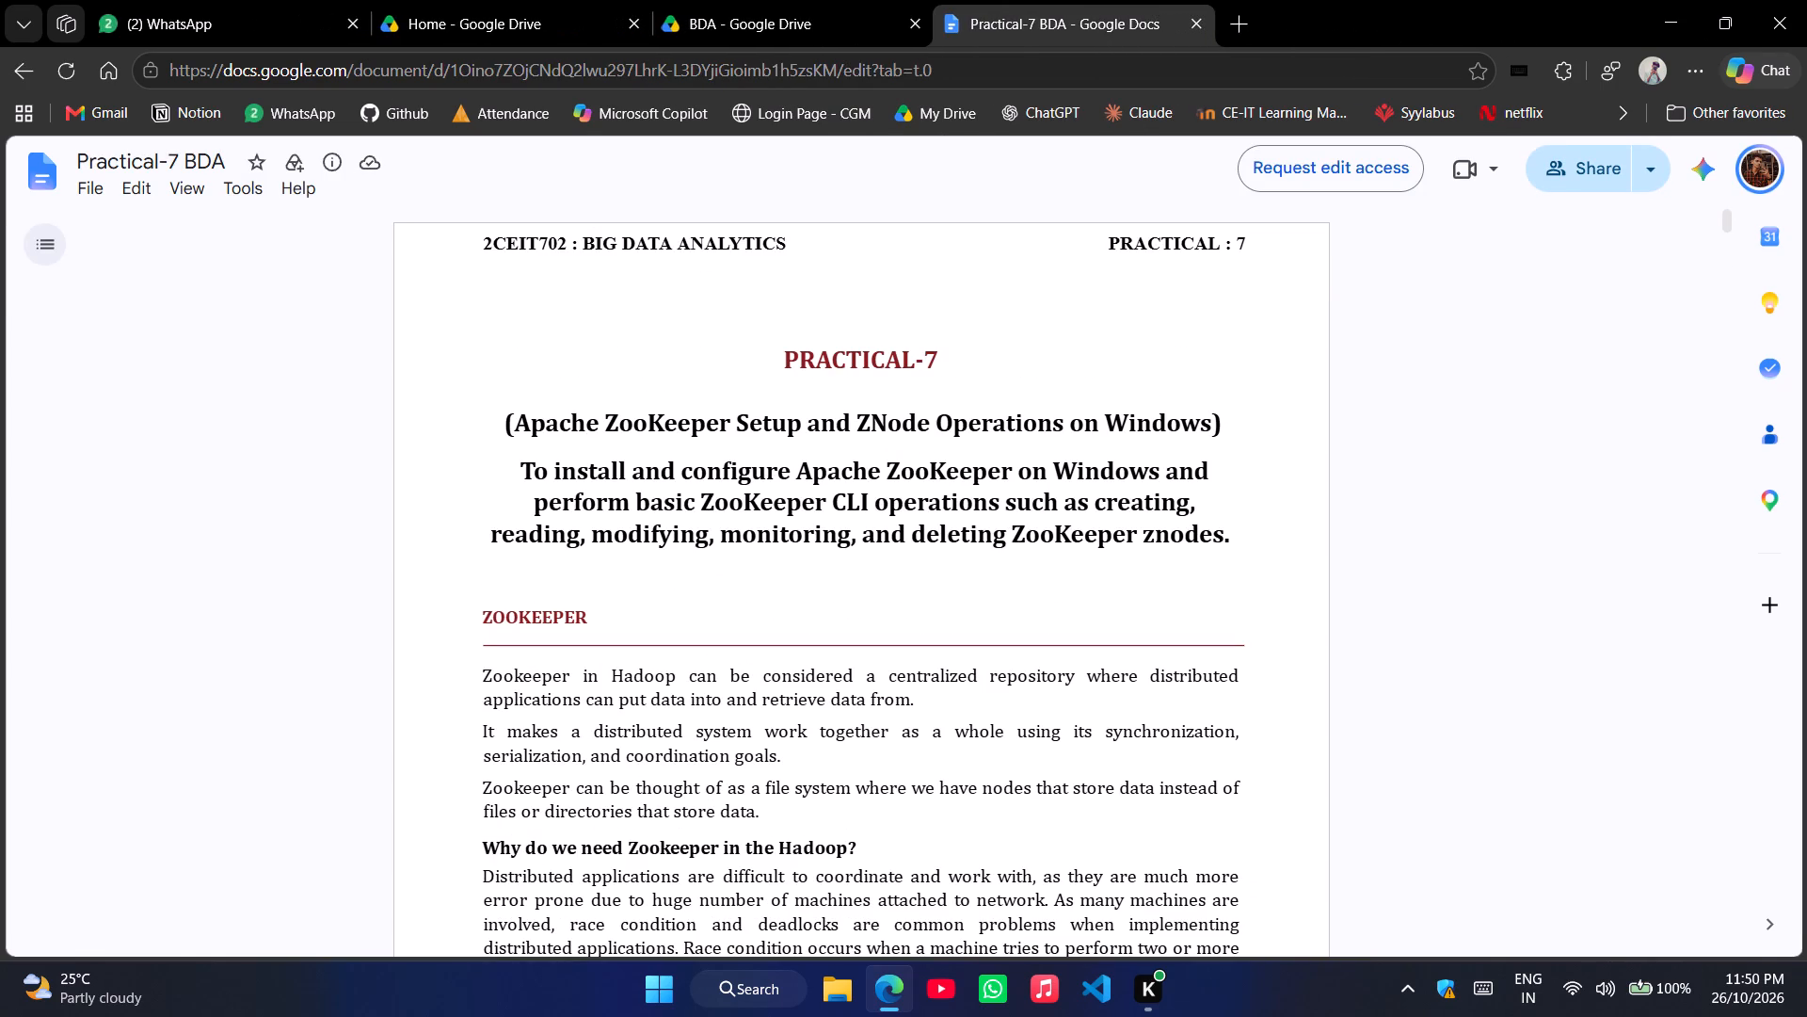
Copy the entire content of the Practical-7 BDA document.
{"action": "left_click", "coordinate": [665, 767]}
{"action": "key", "text": "ctrl+a"}
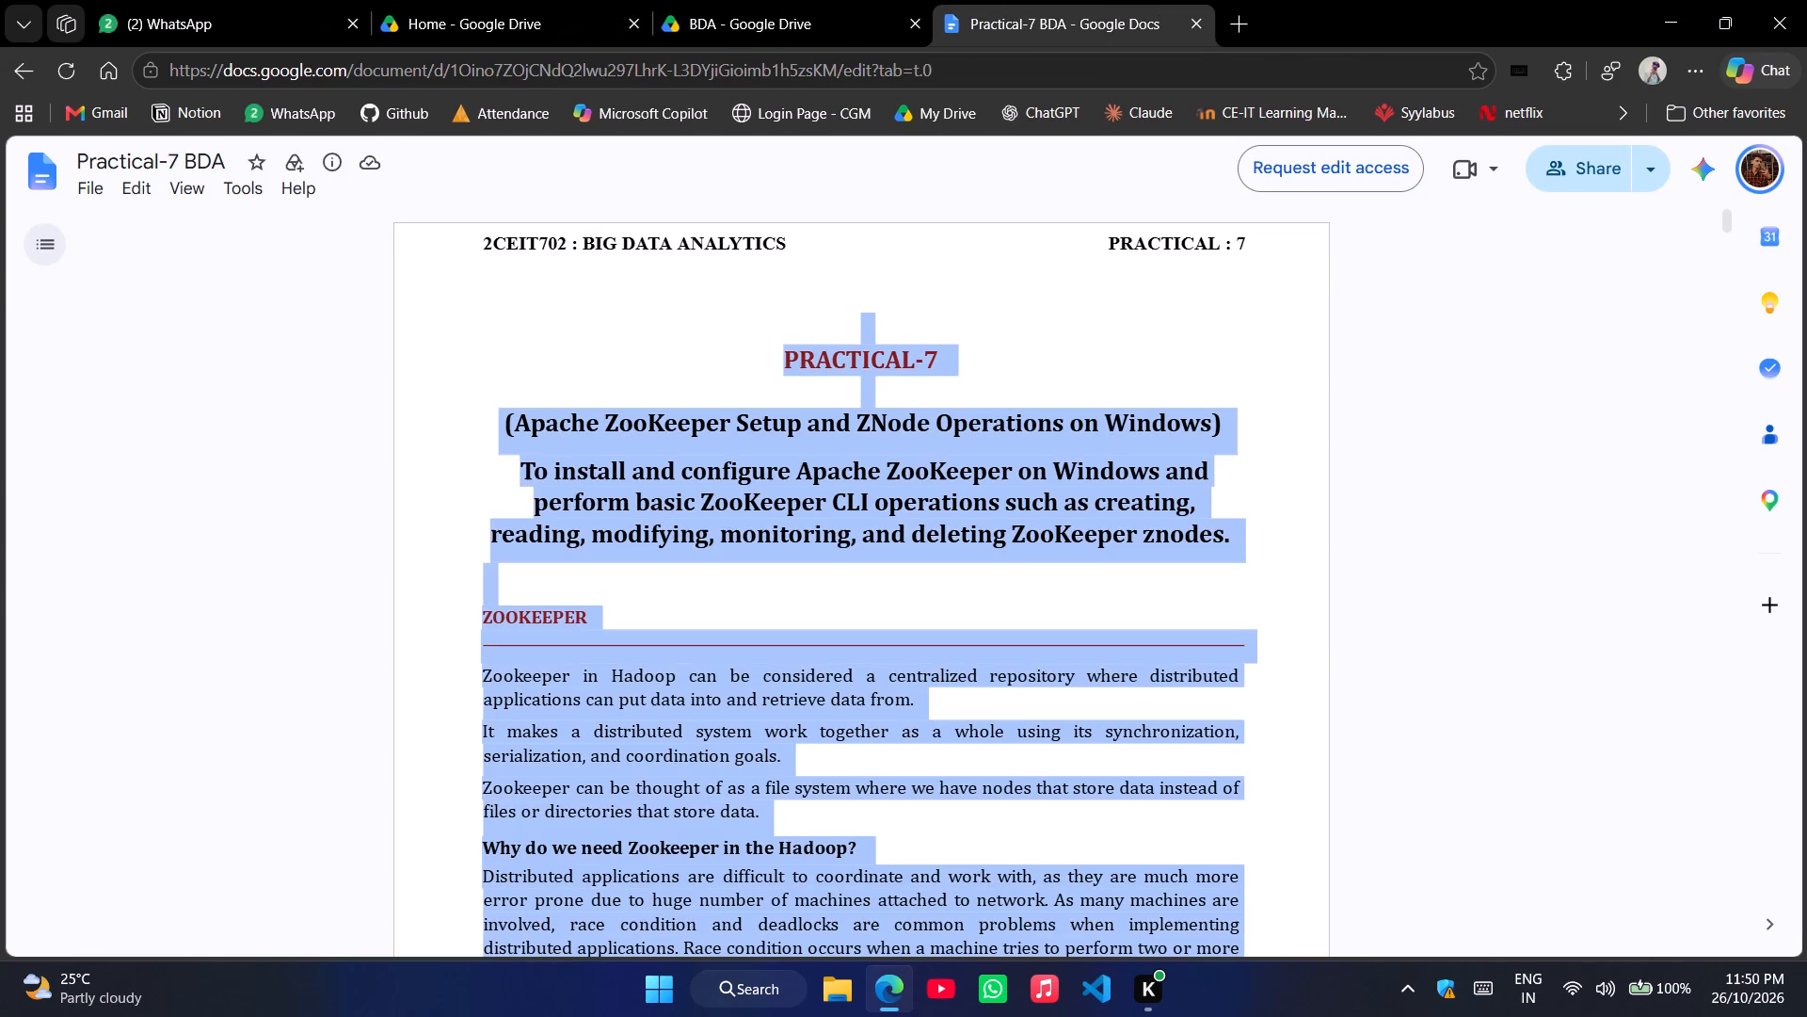
{"action": "key", "text": "ctrl+c"}
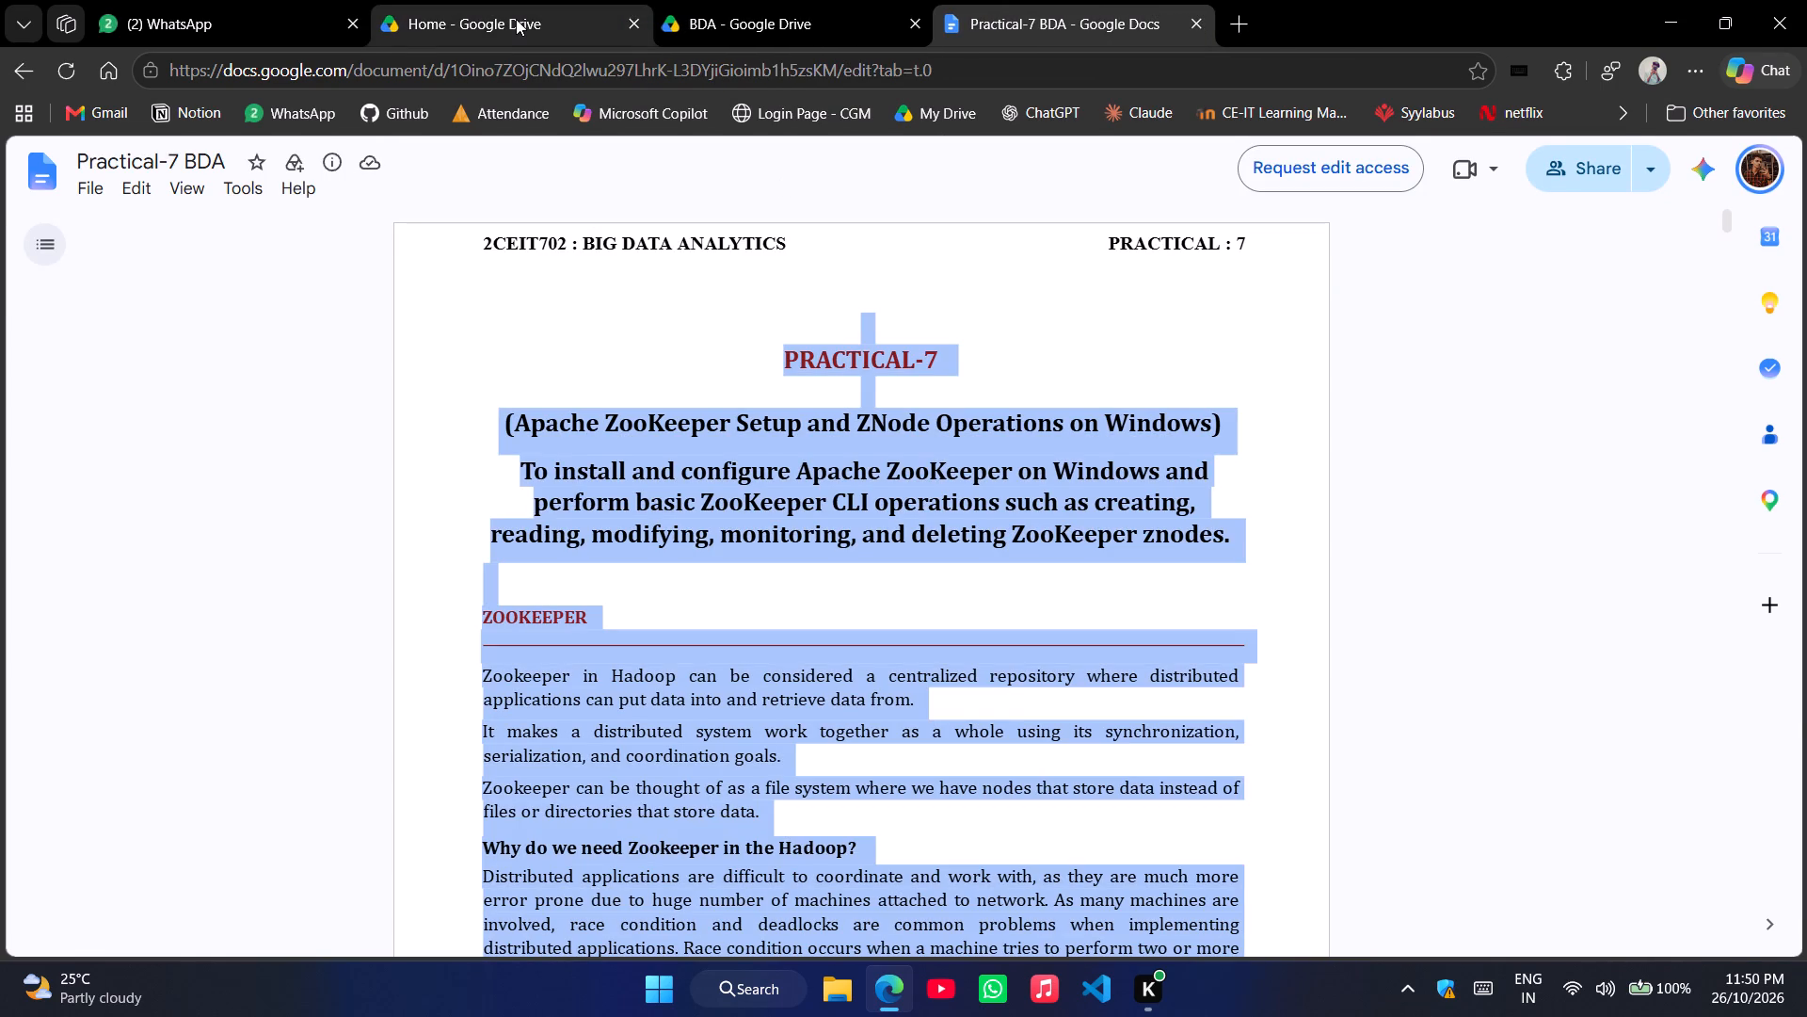
Look through the files in My Drive's SEM7 folder and in the shared Dev sem-7 BDA folder.
{"action": "left_click", "coordinate": [516, 19]}
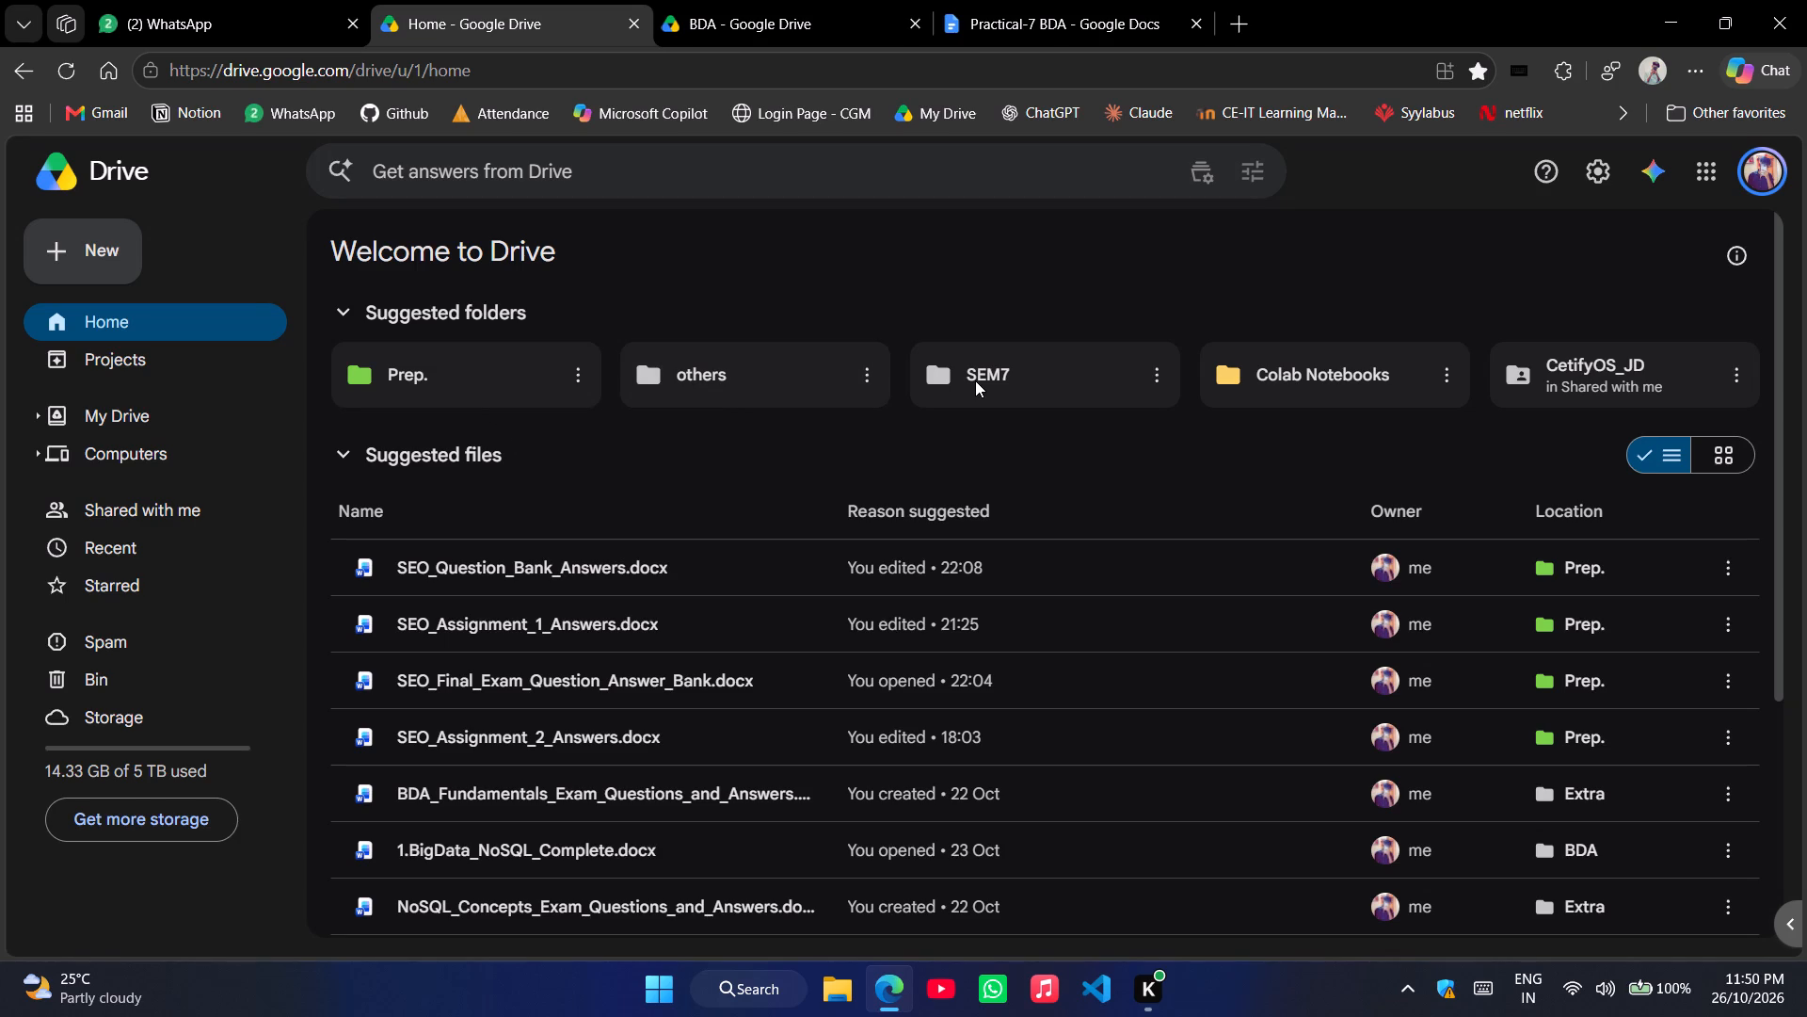
{"action": "double_click", "coordinate": [975, 380]}
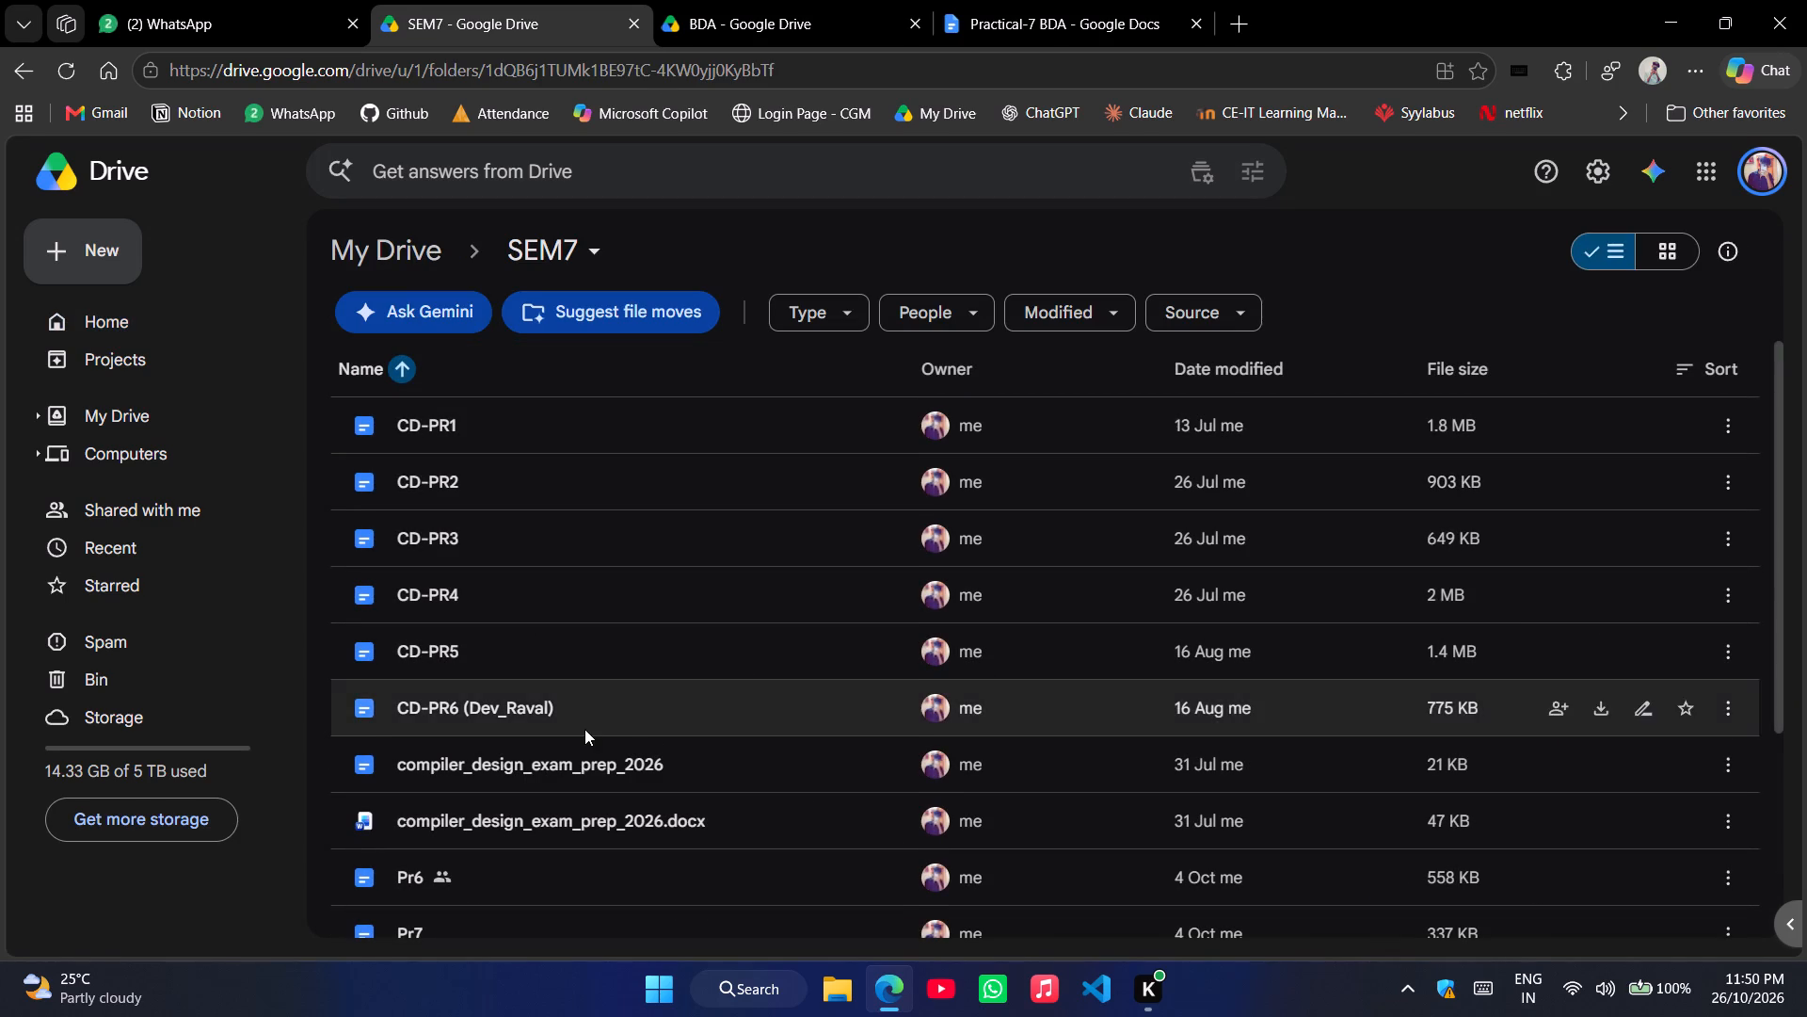
{"action": "scroll", "coordinate": [584, 729], "scroll_direction": "down", "scroll_amount": 4}
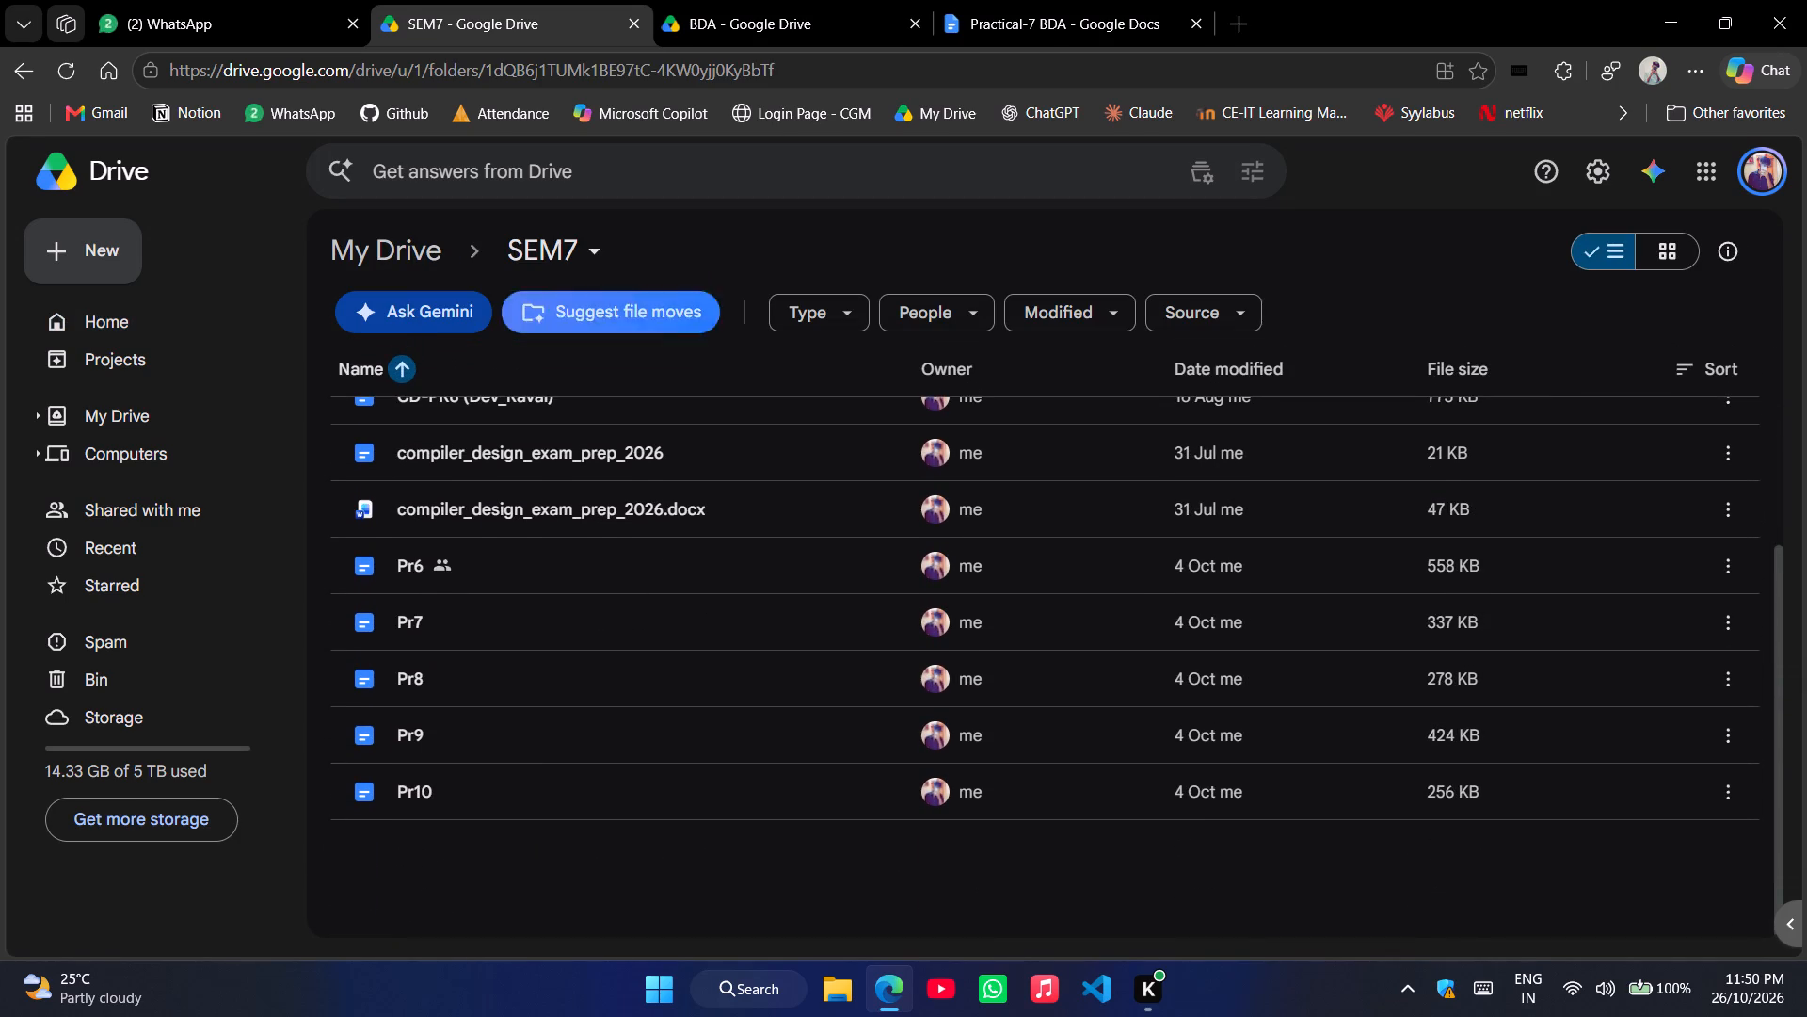
{"action": "left_click", "coordinate": [749, 16]}
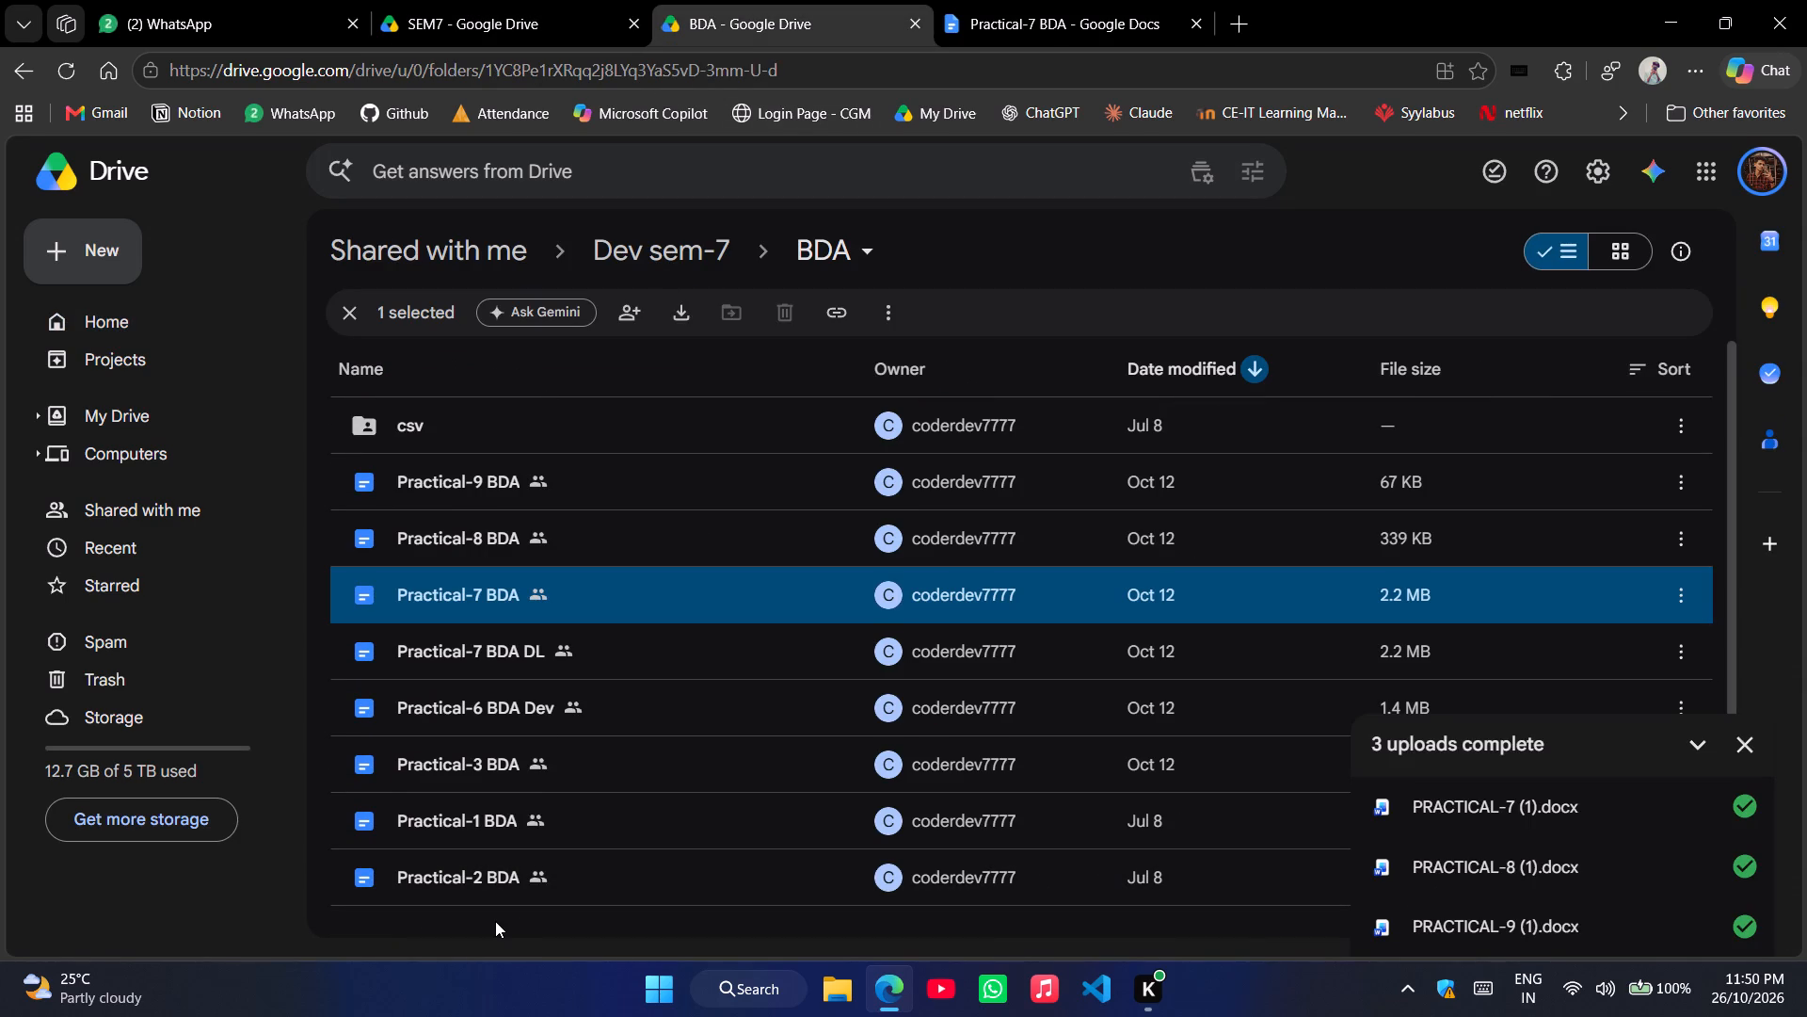
{"action": "left_click", "coordinate": [495, 921]}
{"action": "scroll", "coordinate": [495, 921], "scroll_direction": "down", "scroll_amount": 1}
{"action": "left_click", "coordinate": [474, 868]}
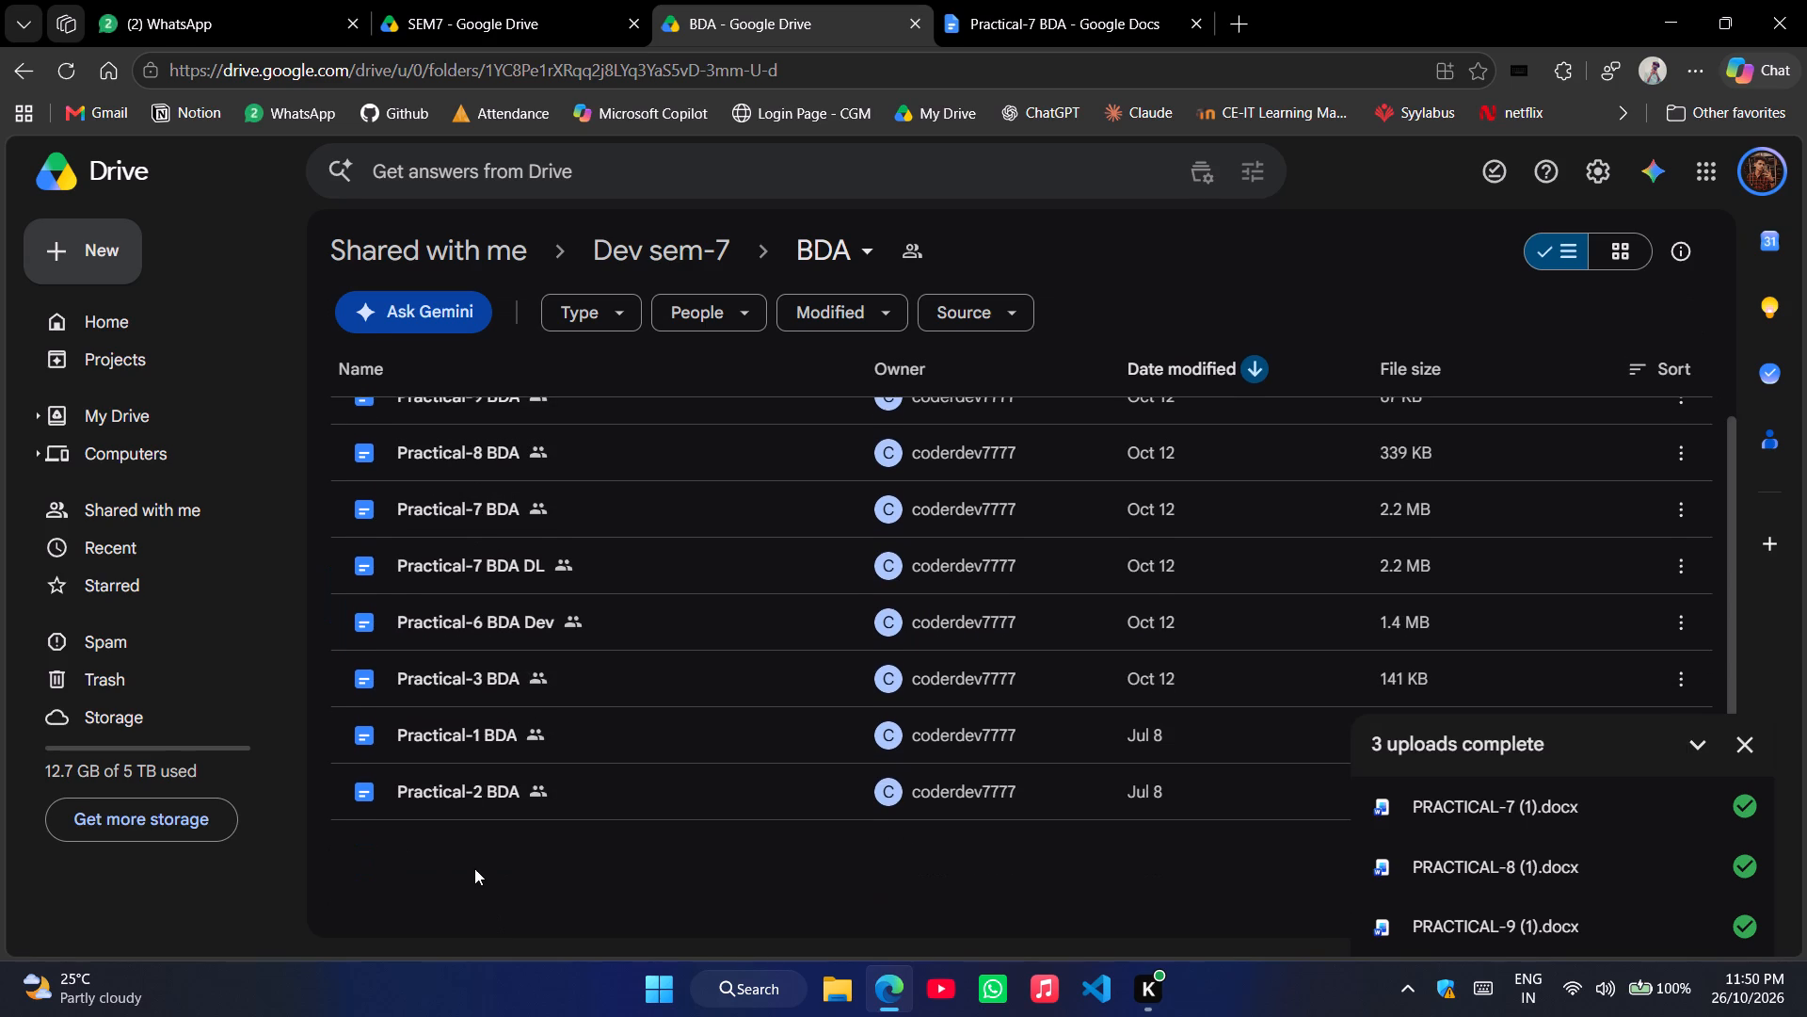
{"action": "scroll", "coordinate": [474, 868], "scroll_direction": "up", "scroll_amount": 2}
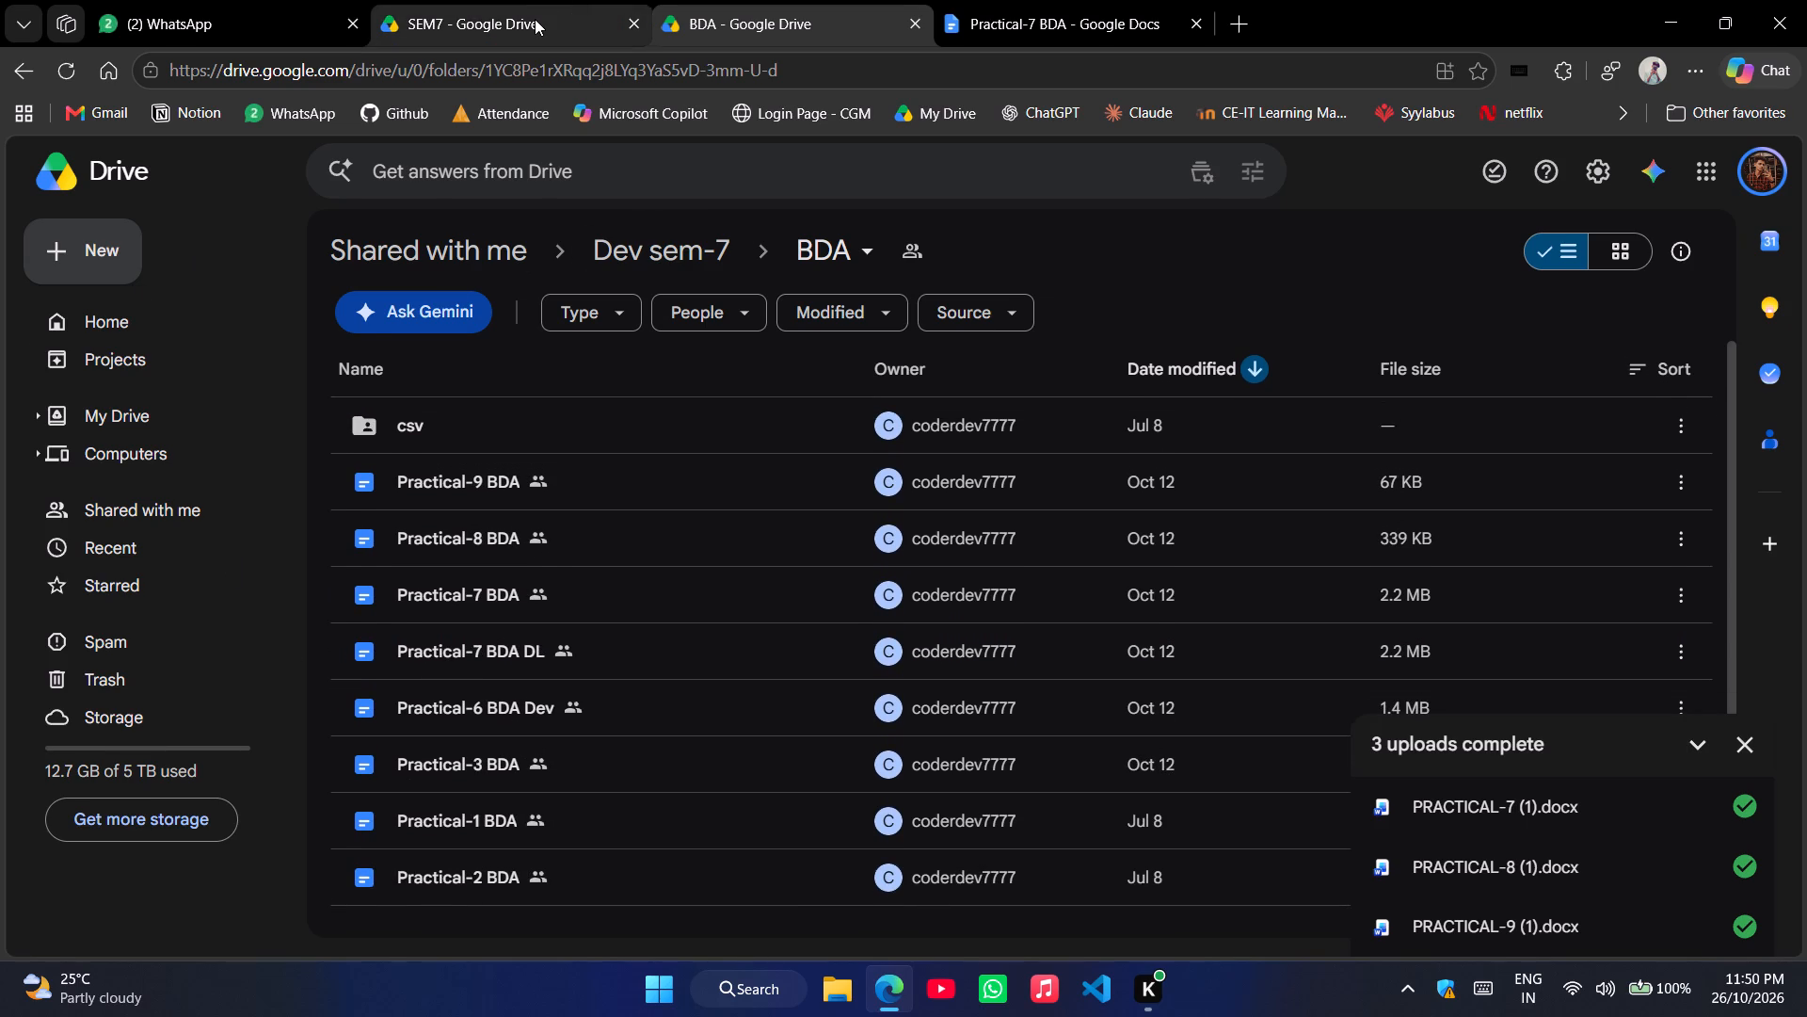
{"action": "left_click", "coordinate": [535, 19]}
{"action": "scroll", "coordinate": [463, 602], "scroll_direction": "up", "scroll_amount": 6}
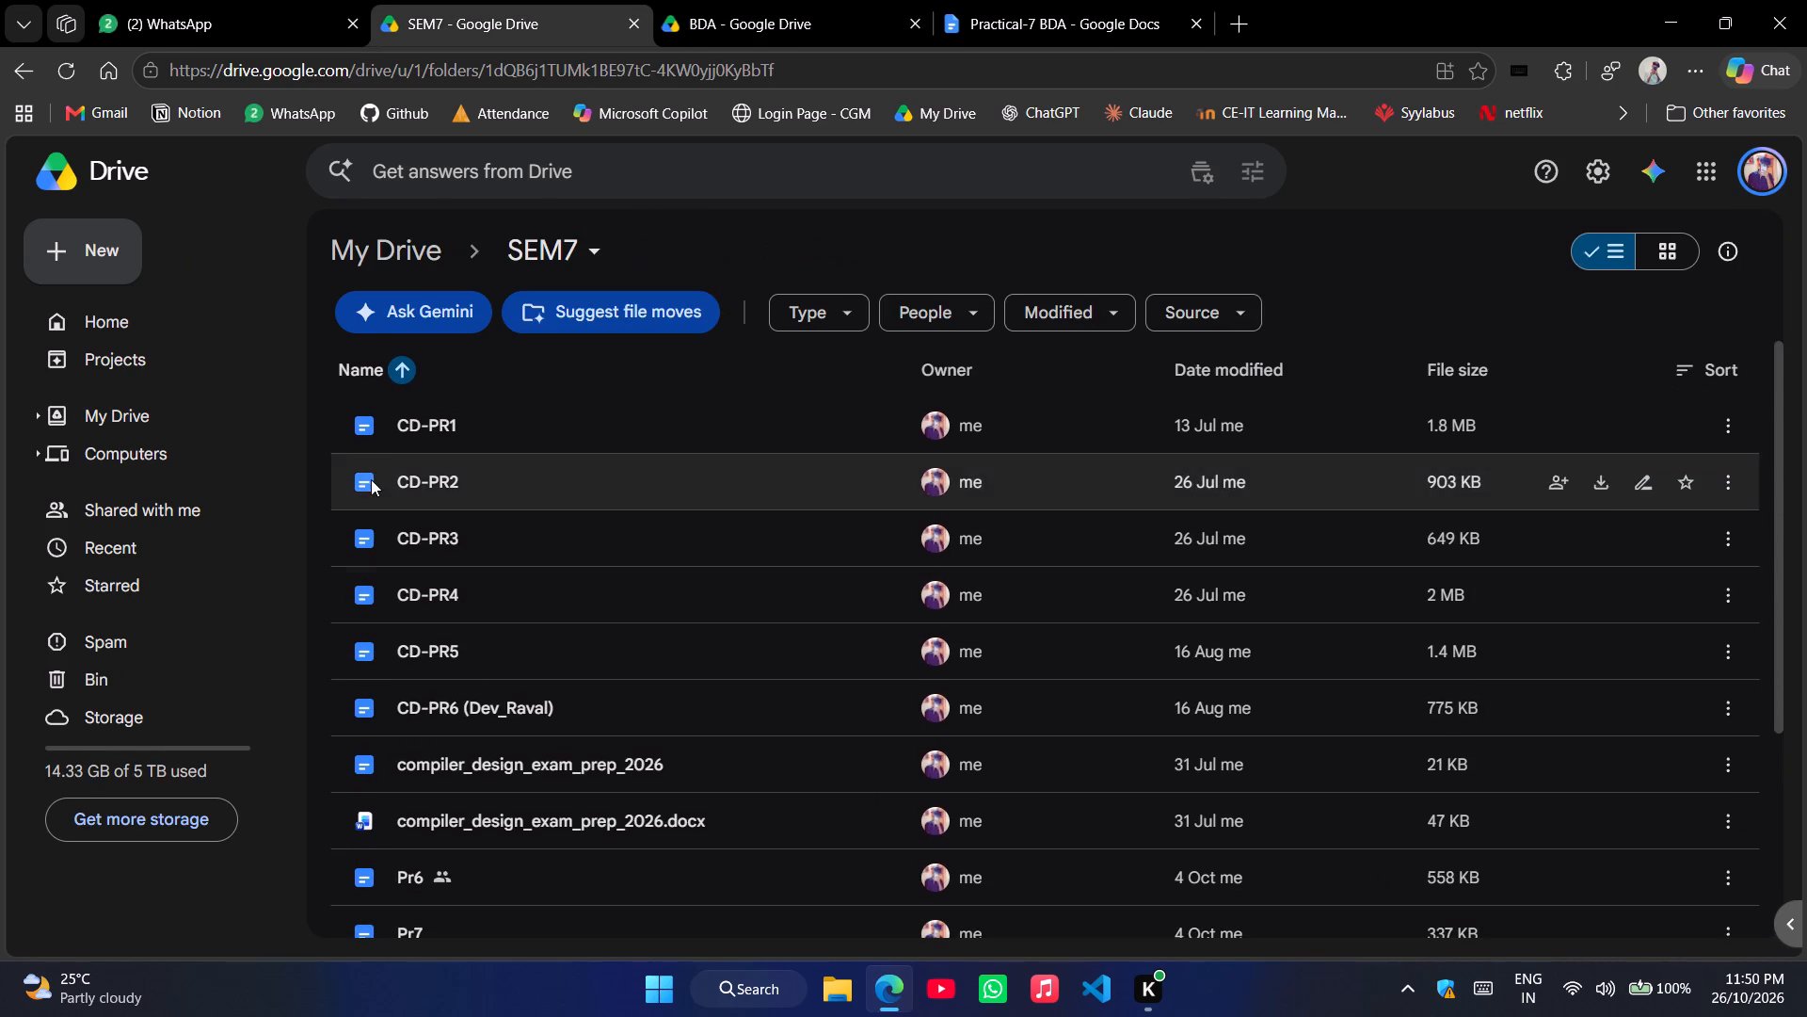
{"action": "scroll", "coordinate": [497, 526], "scroll_direction": "up", "scroll_amount": 2}
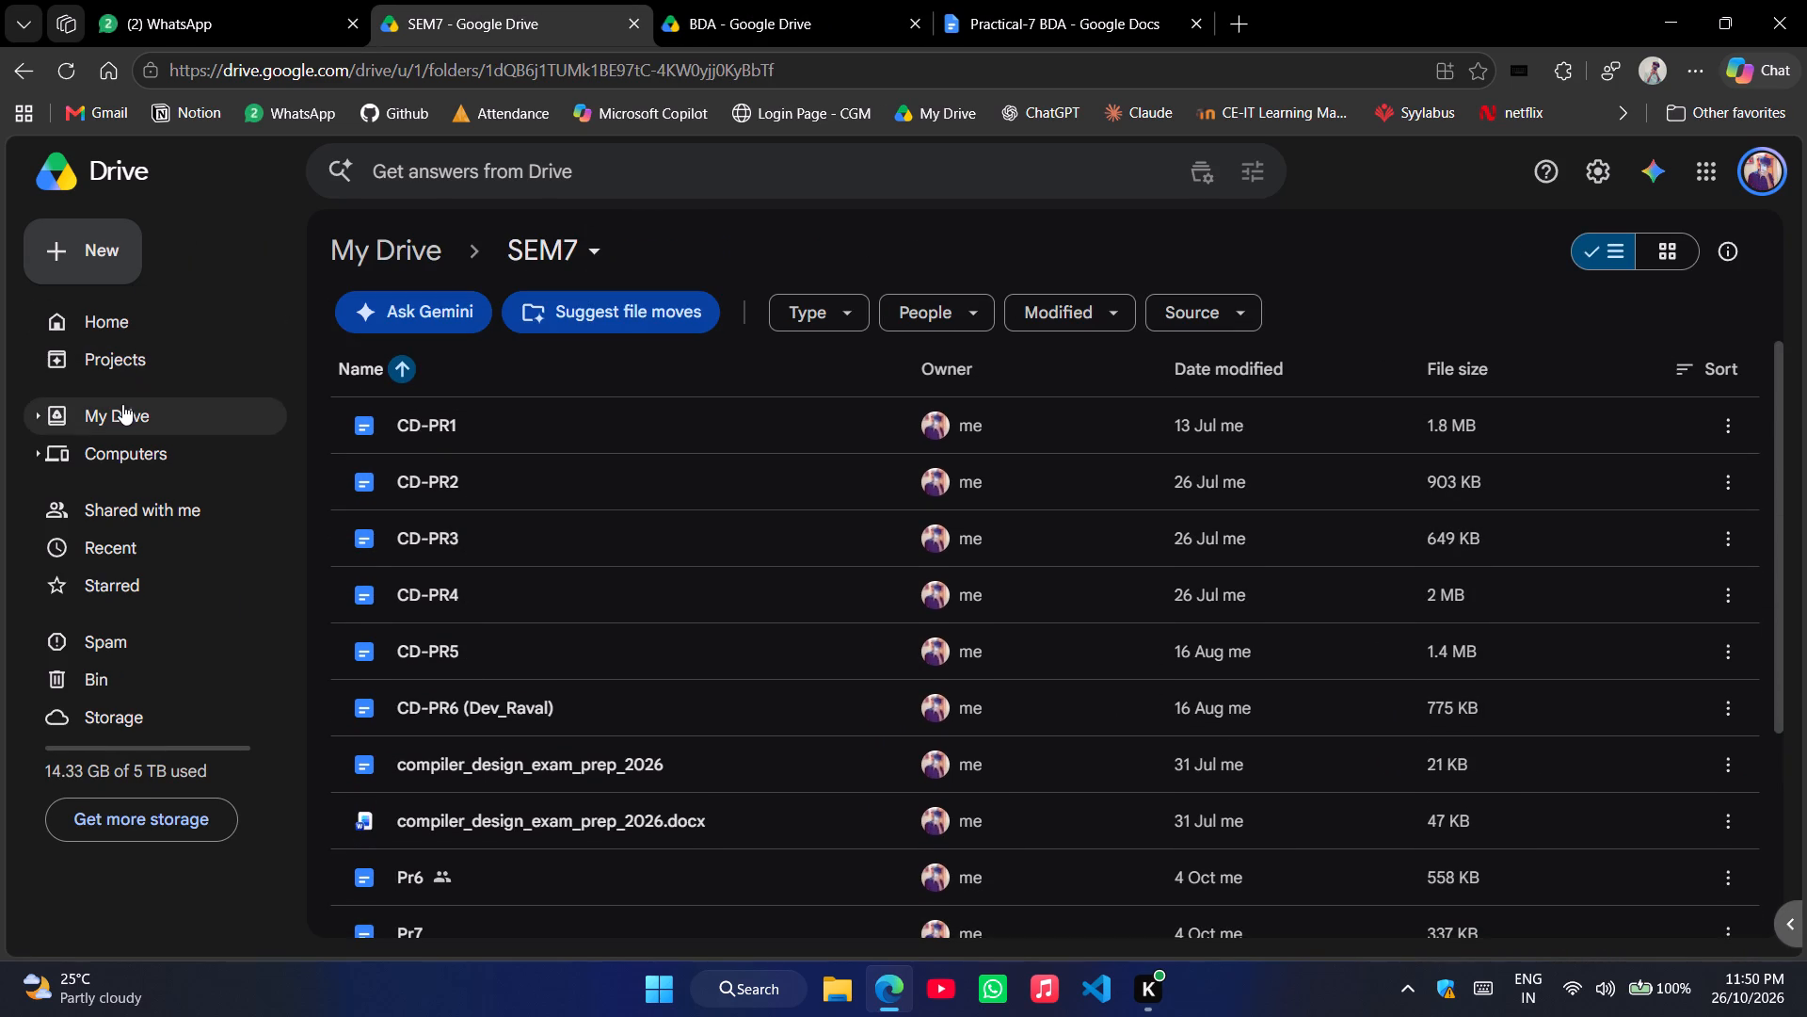
Create a new folder named BDA inside the SEM7 folder of My Drive.
{"action": "left_click", "coordinate": [122, 412]}
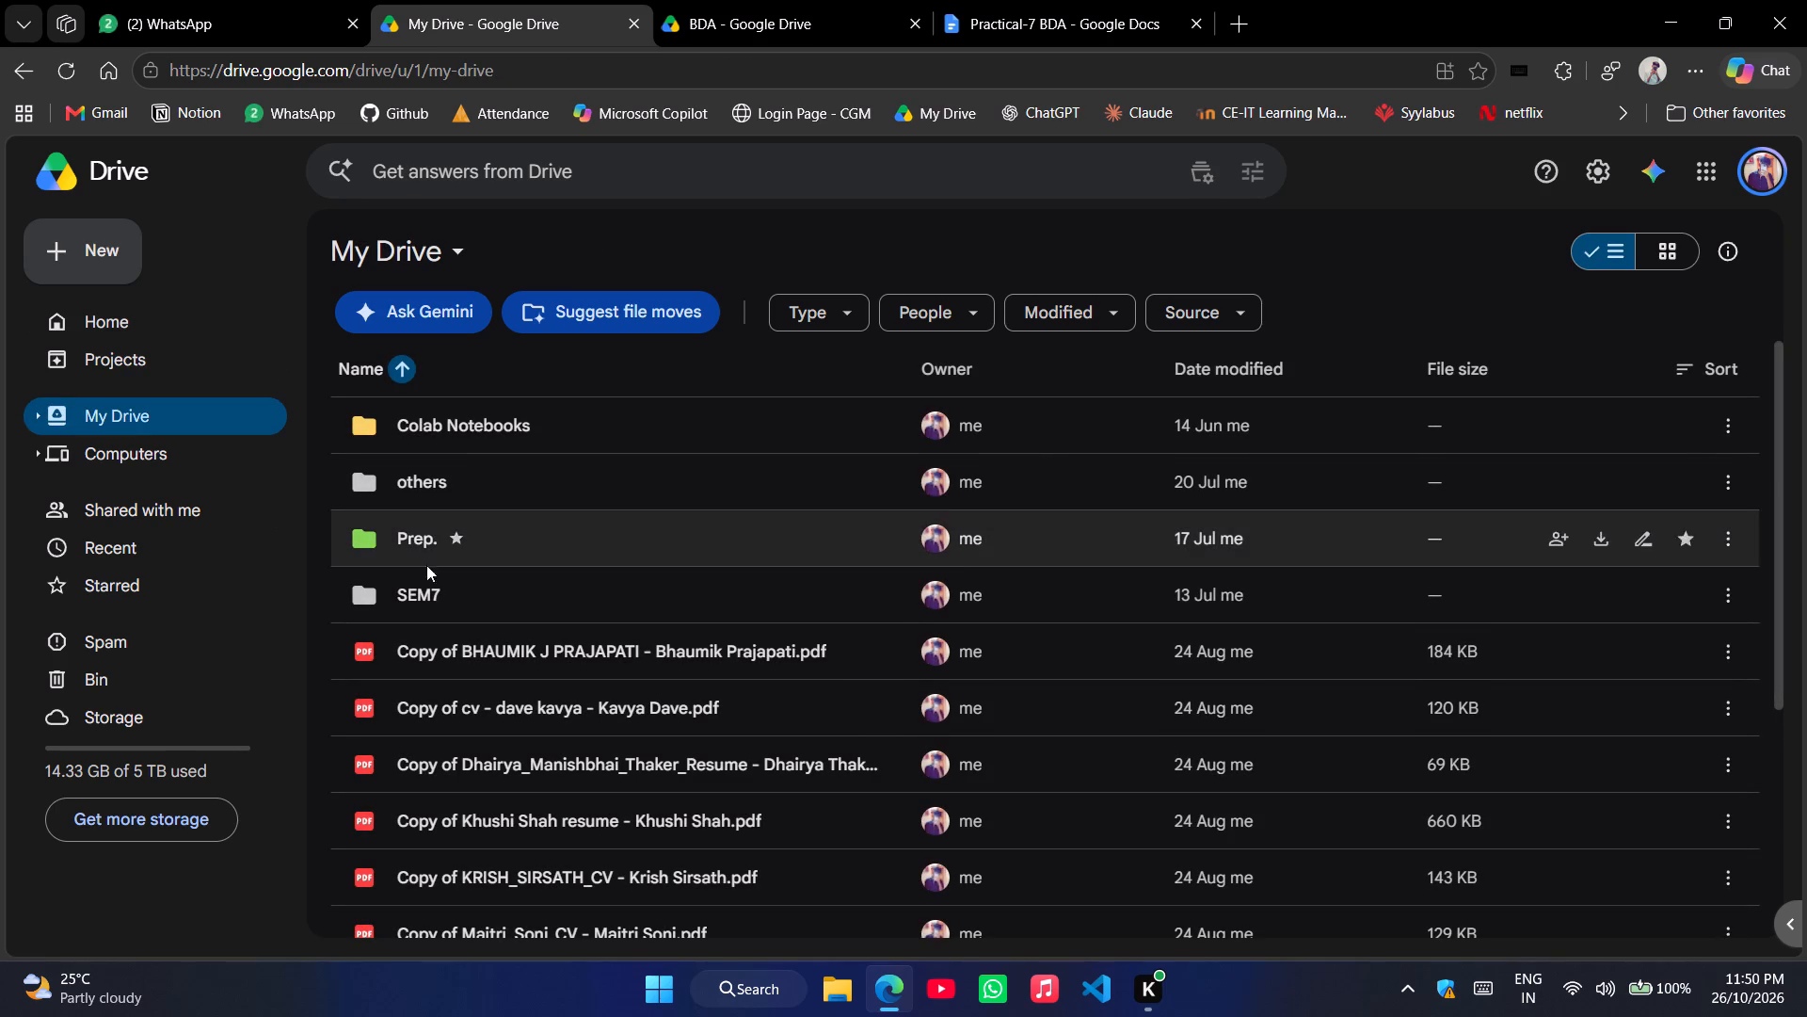
{"action": "double_click", "coordinate": [521, 605]}
{"action": "scroll", "coordinate": [544, 709], "scroll_direction": "down", "scroll_amount": 4}
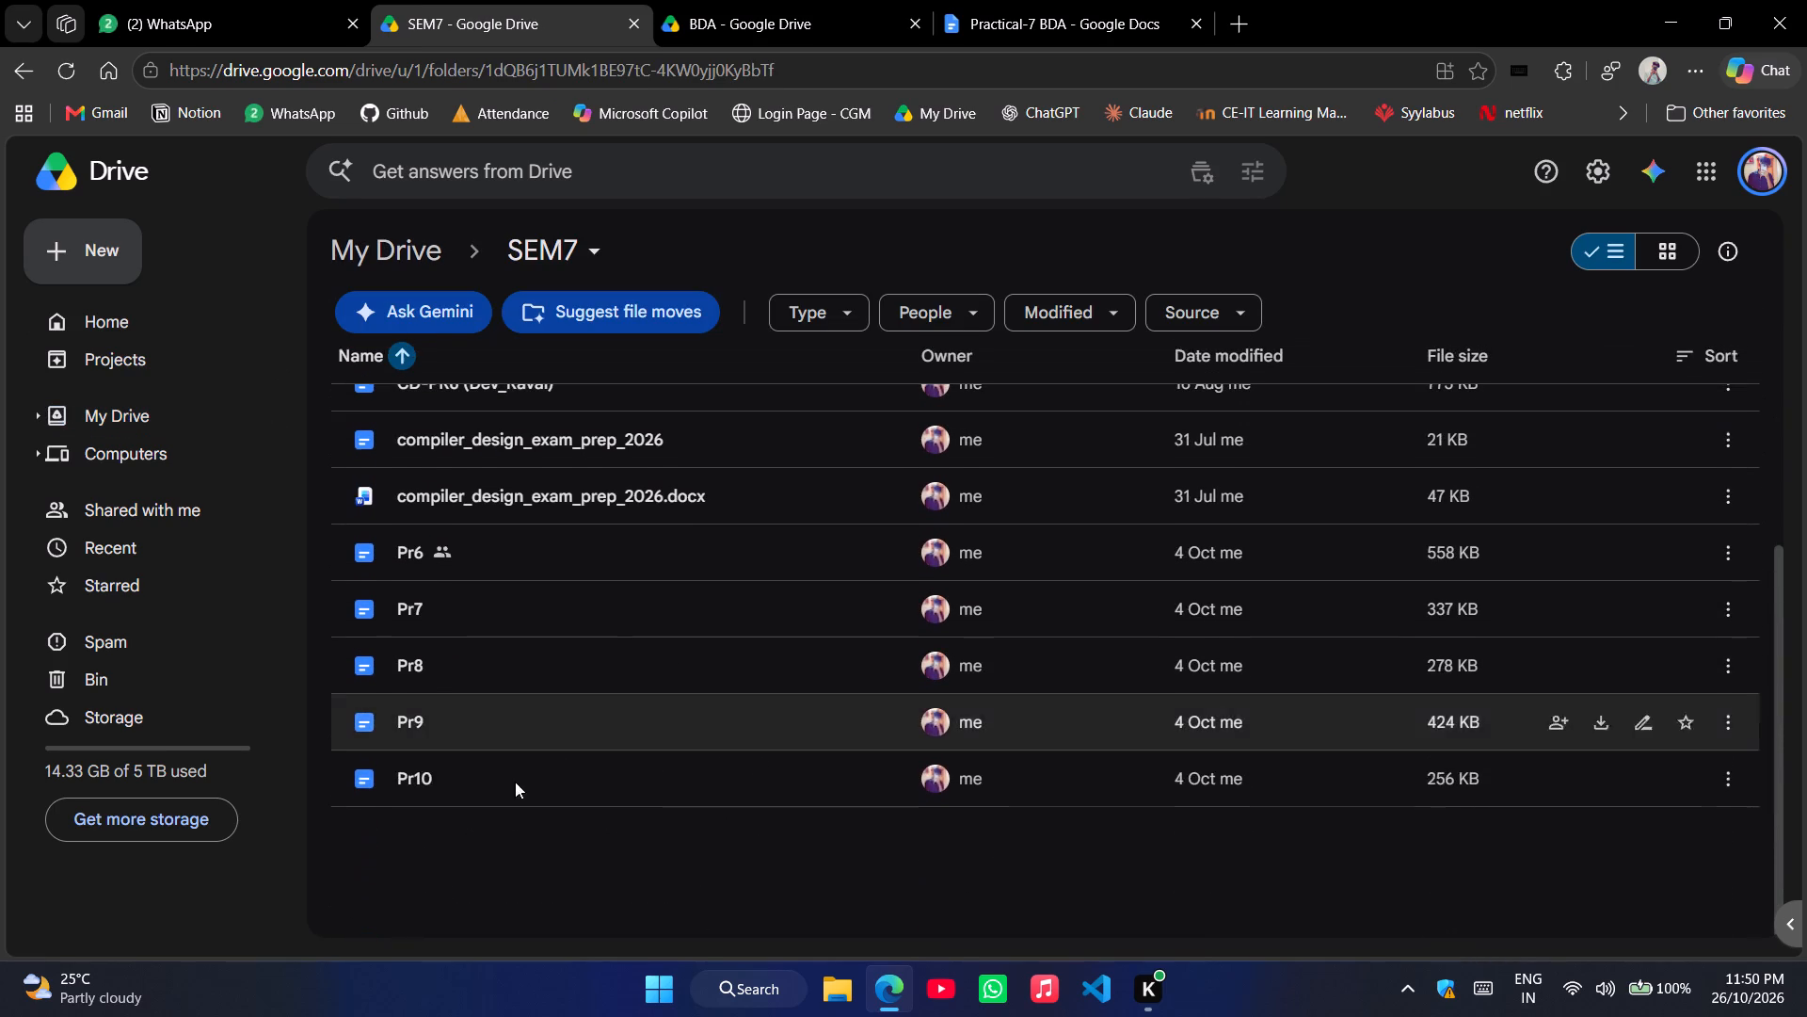
{"action": "right_click", "coordinate": [474, 888]}
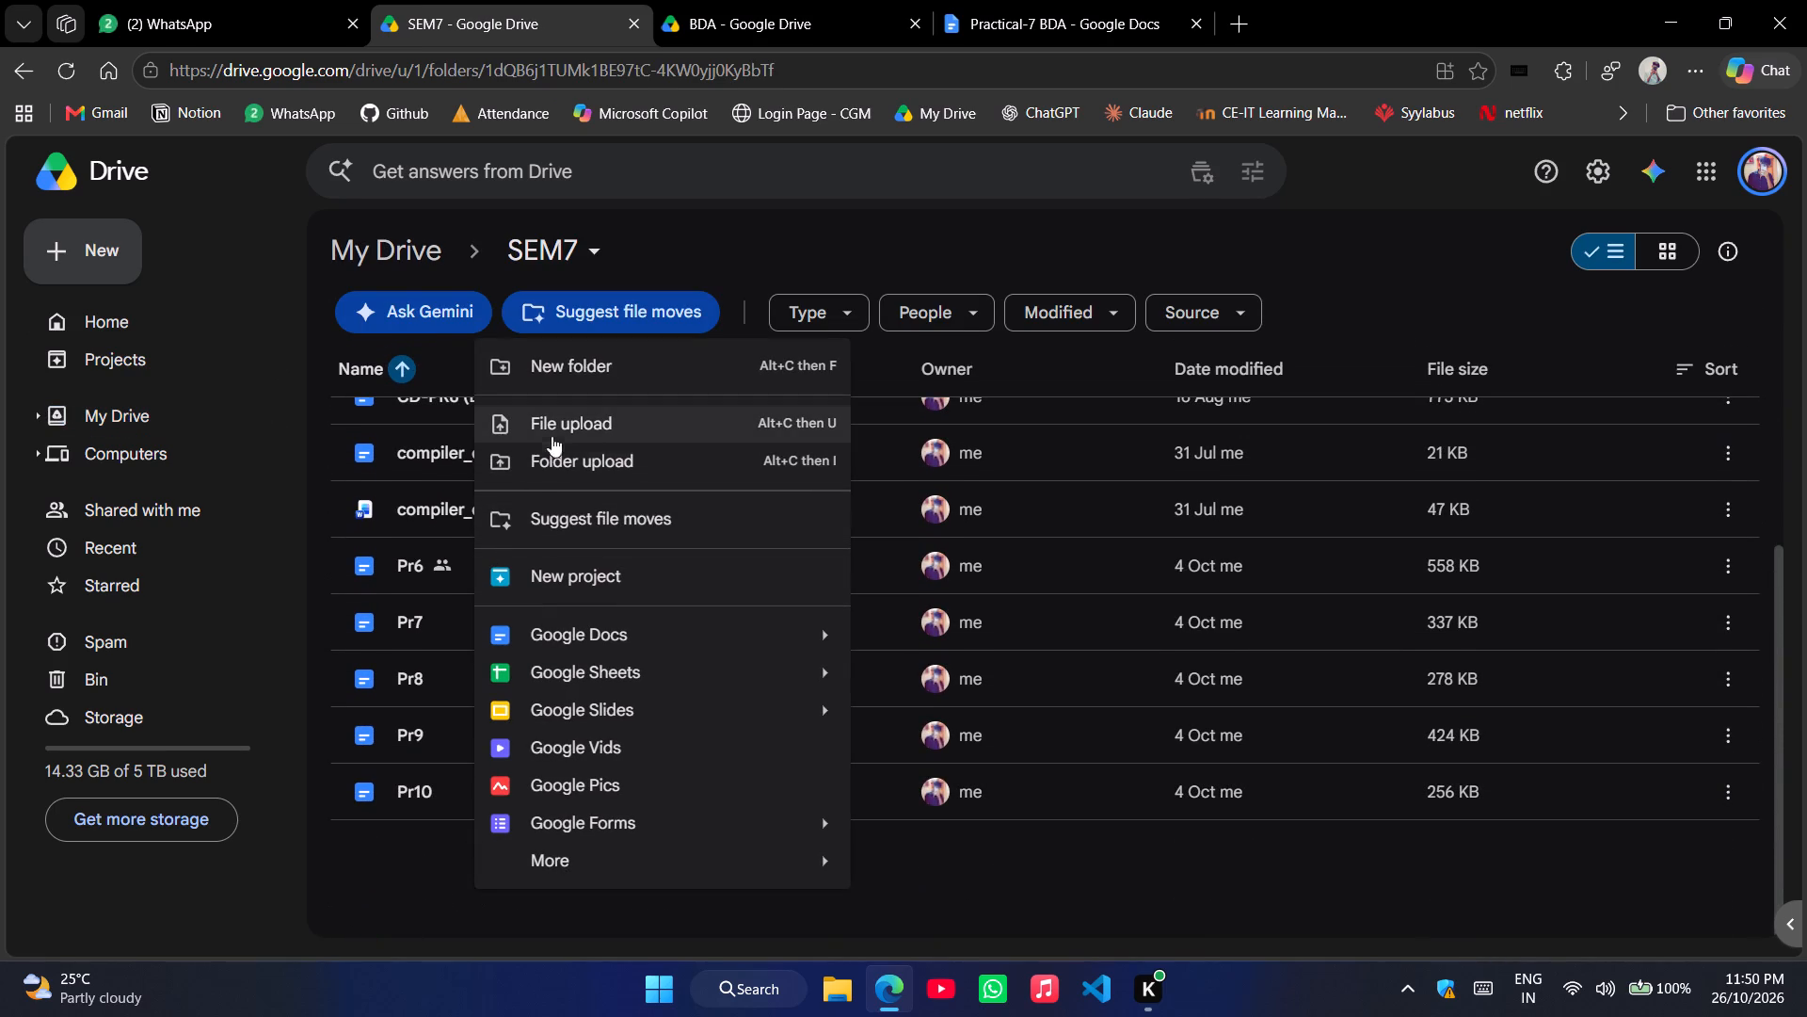
{"action": "left_click", "coordinate": [602, 373]}
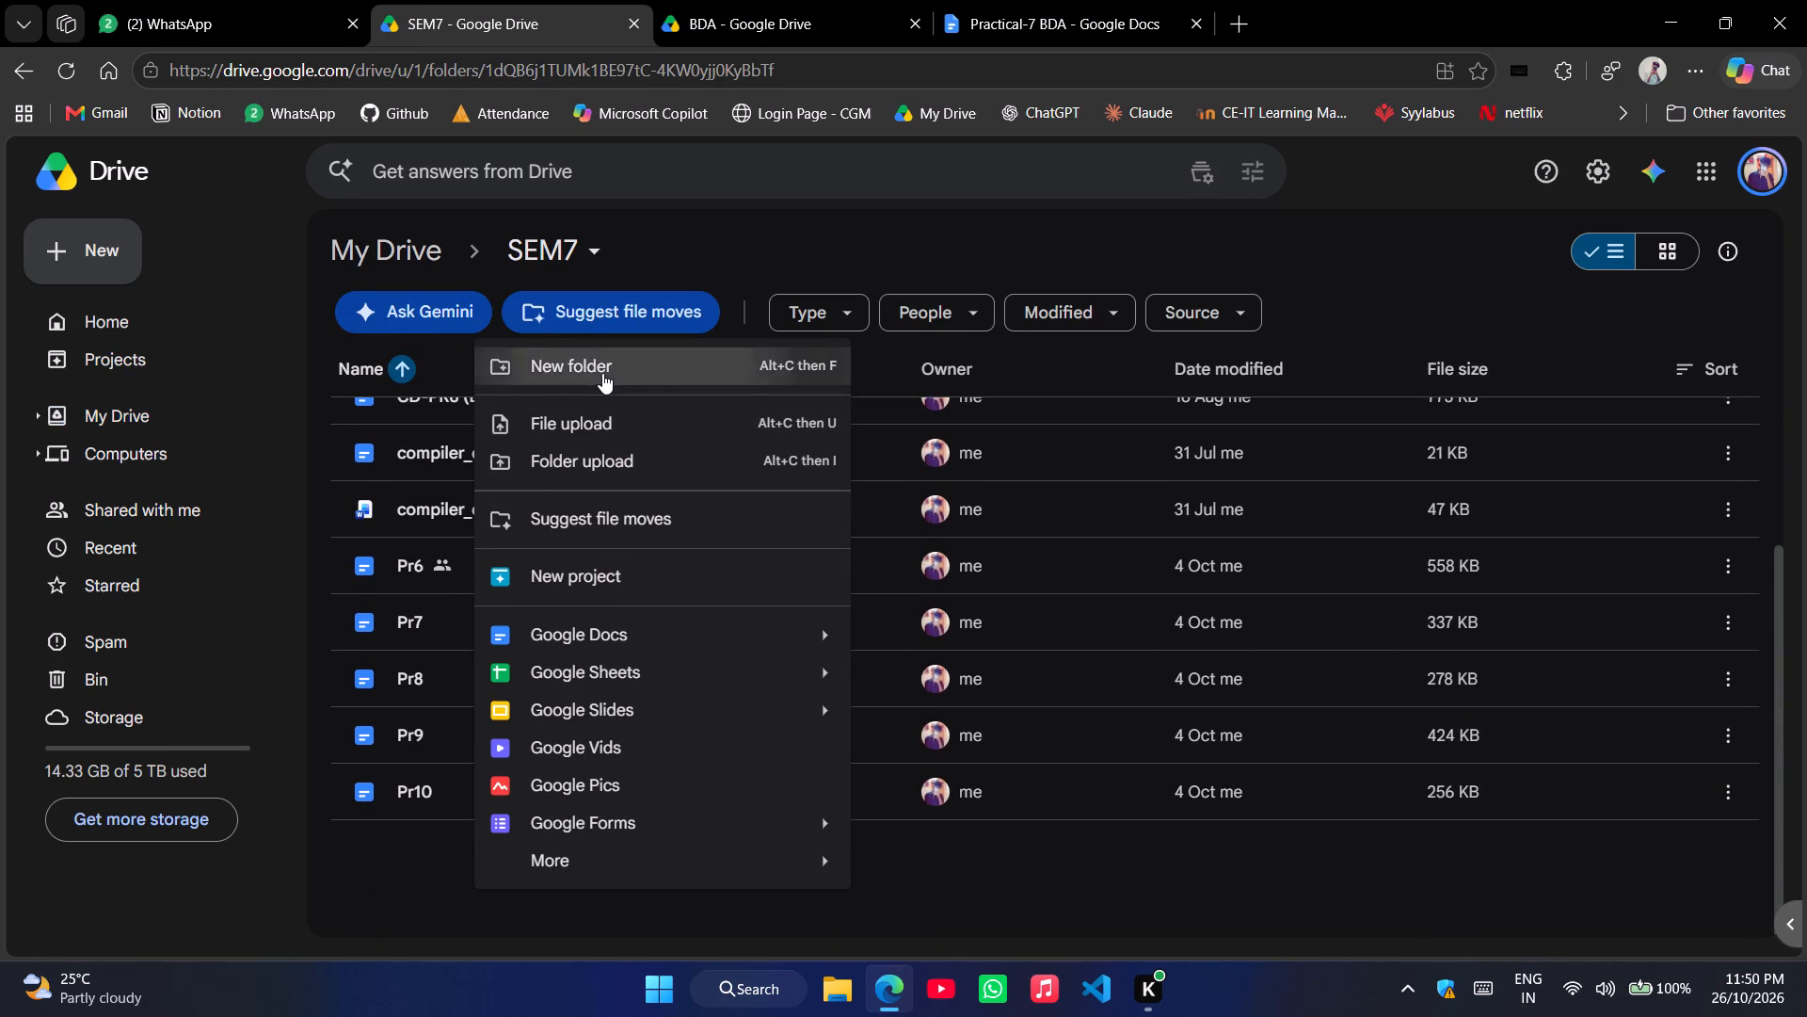
{"action": "type", "text": "BDA"}
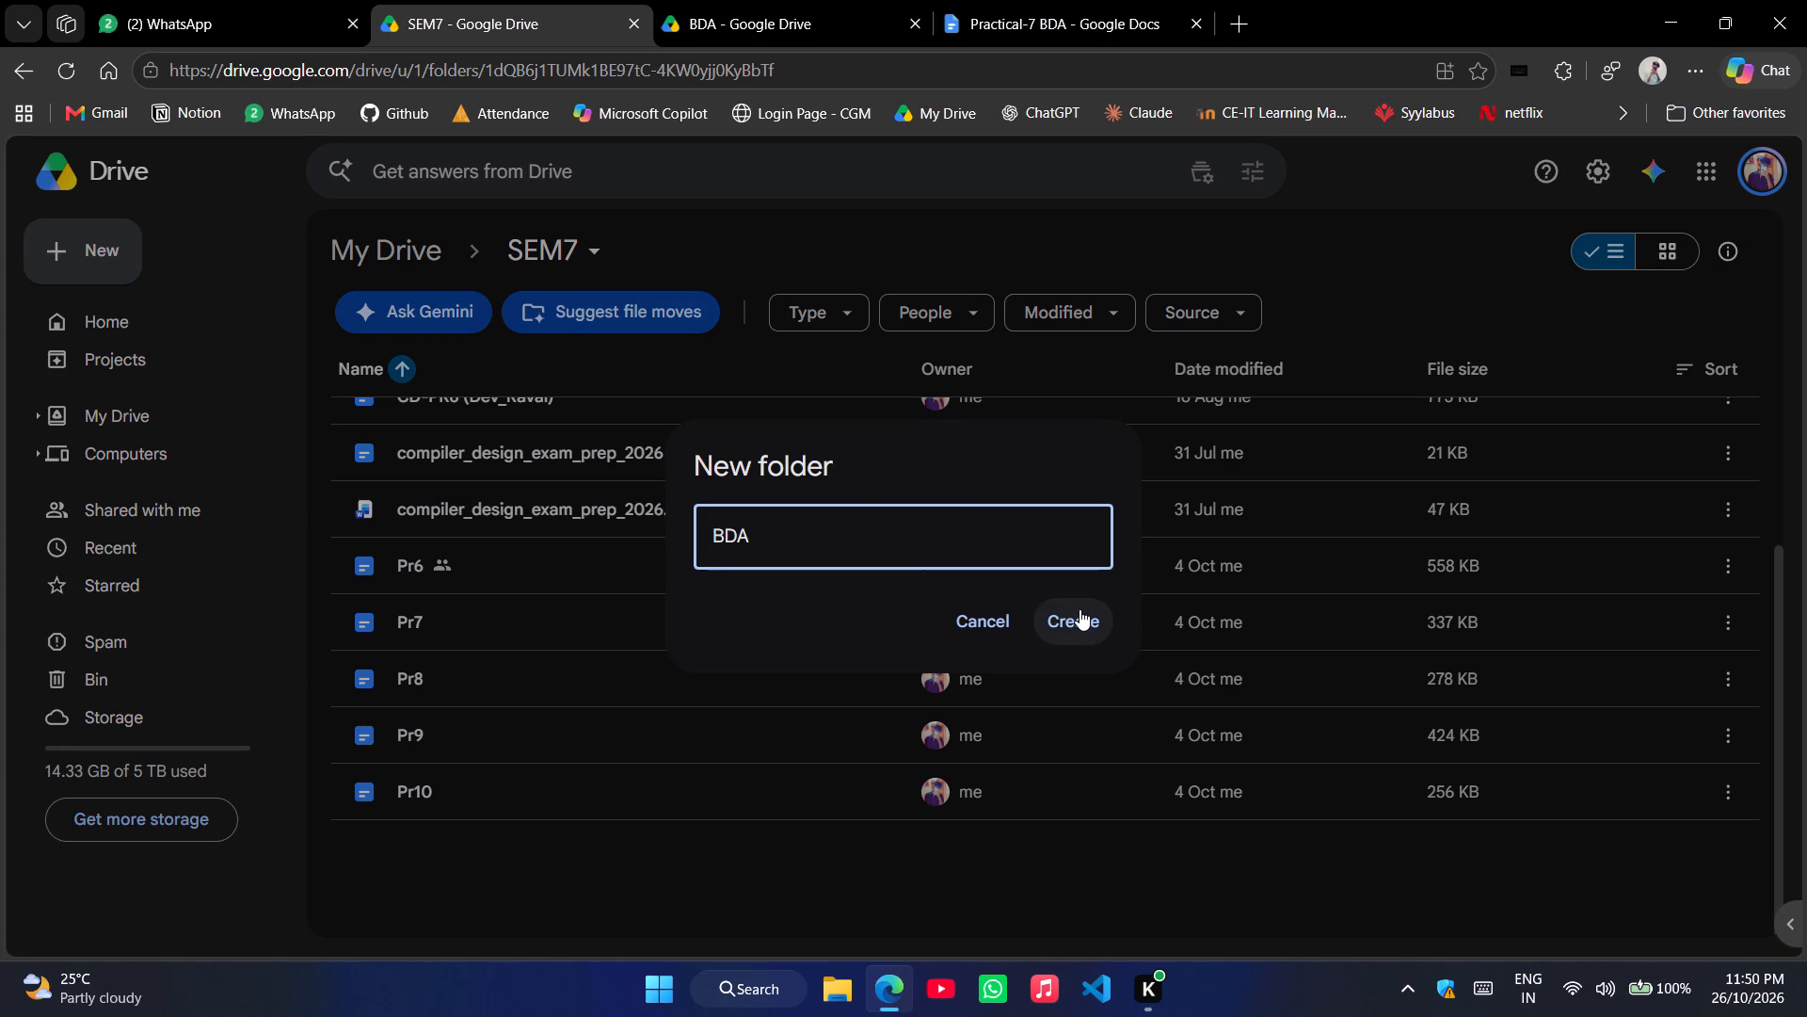
{"action": "left_click", "coordinate": [1079, 609]}
Open the new BDA folder in SEM7 and create a blank Google Docs document in it.
{"action": "scroll", "coordinate": [533, 777], "scroll_direction": "up", "scroll_amount": 6}
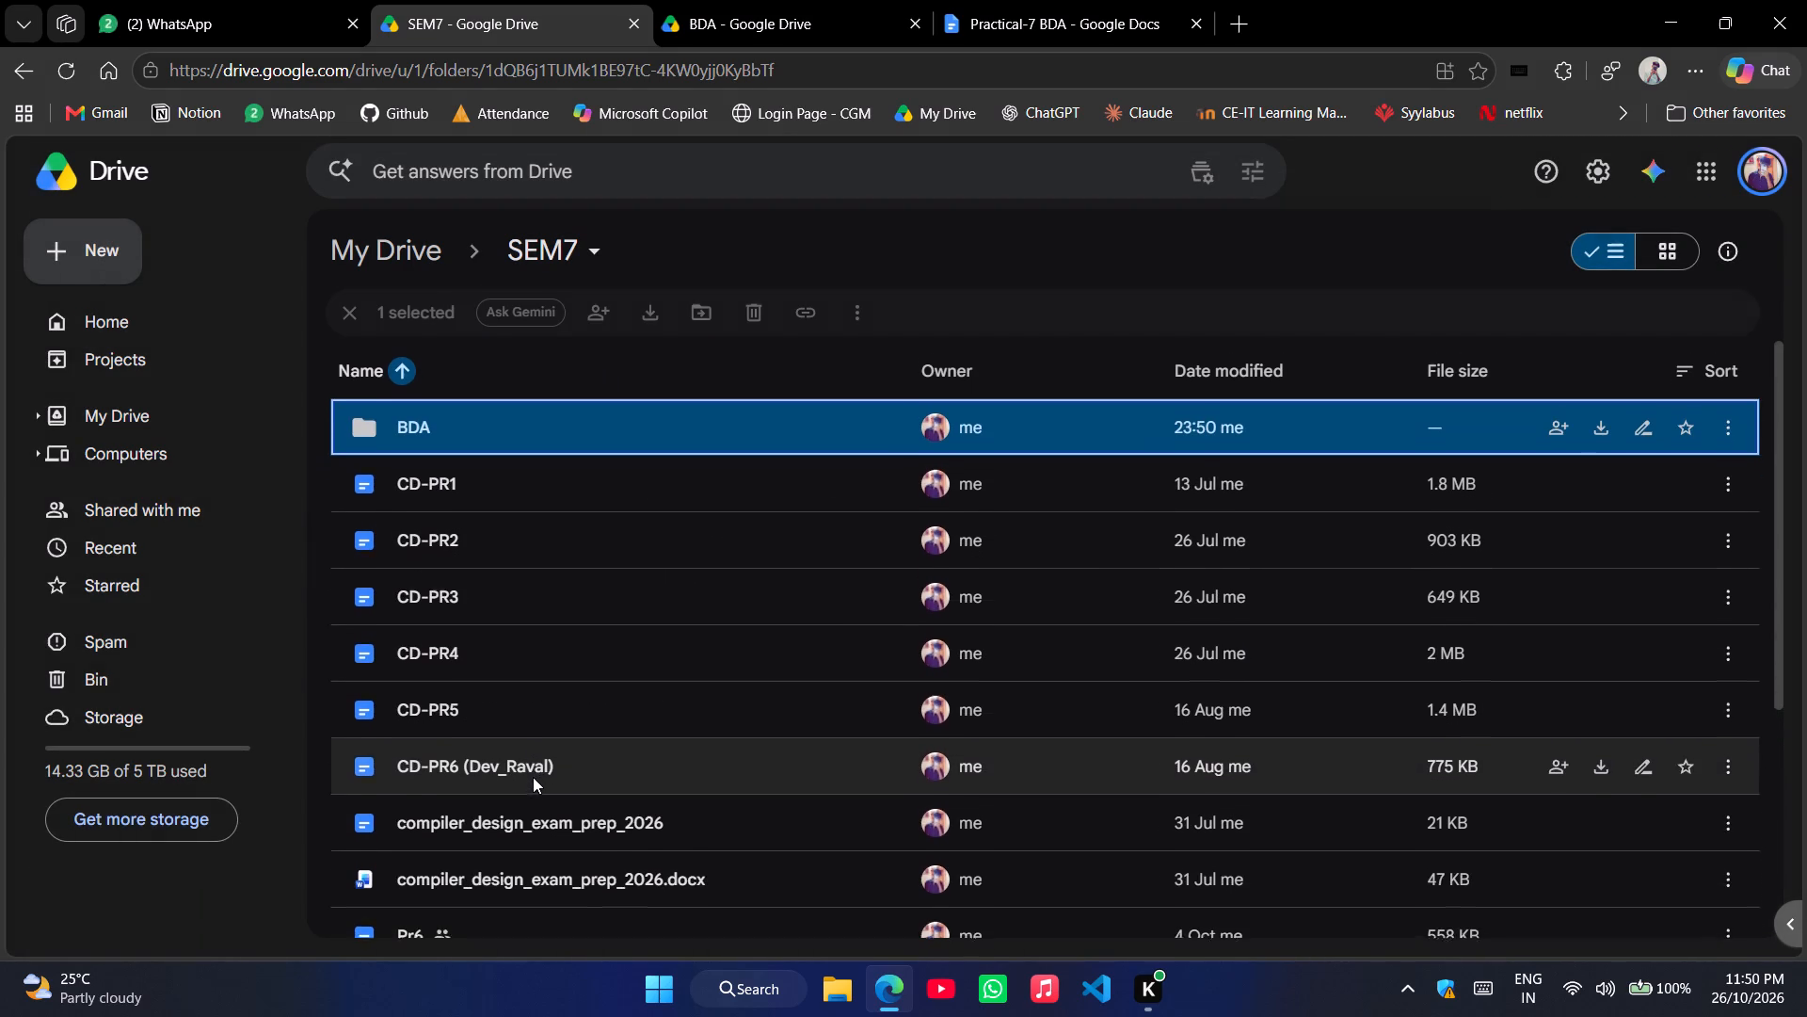
{"action": "scroll", "coordinate": [533, 777], "scroll_direction": "up", "scroll_amount": 1}
{"action": "double_click", "coordinate": [550, 433]}
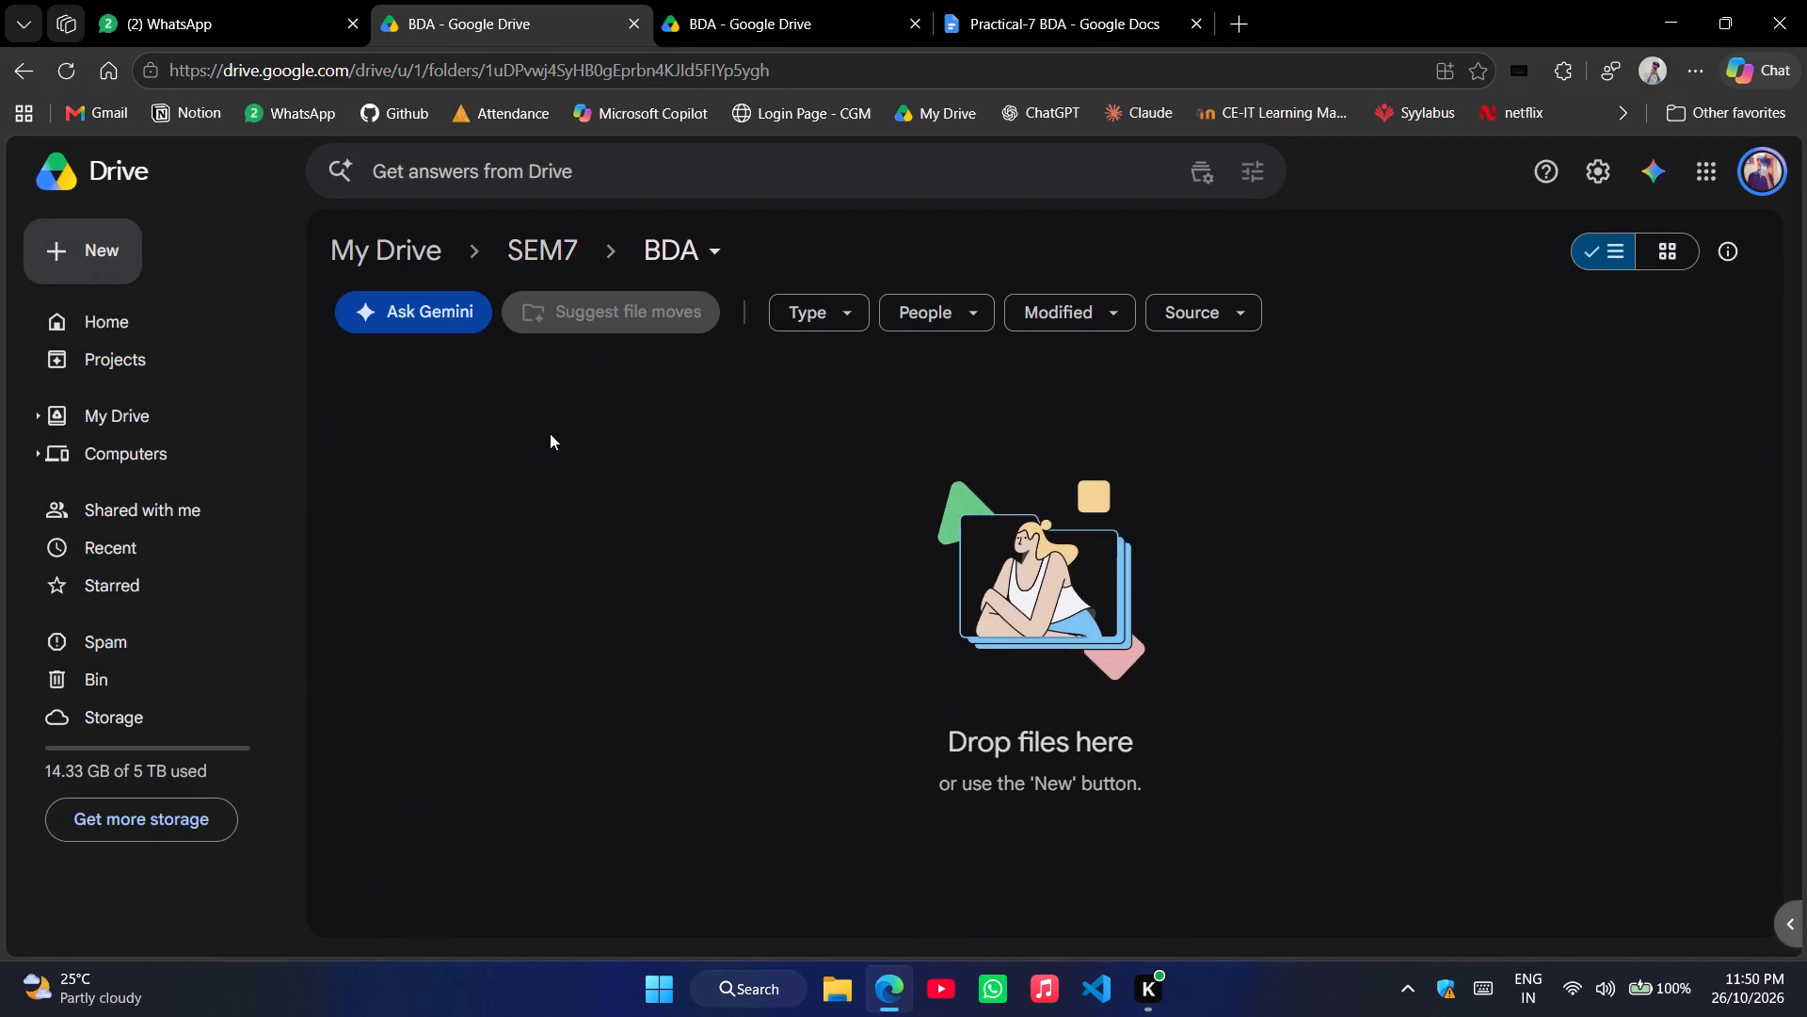
{"action": "left_click", "coordinate": [613, 608]}
{"action": "right_click", "coordinate": [613, 608]}
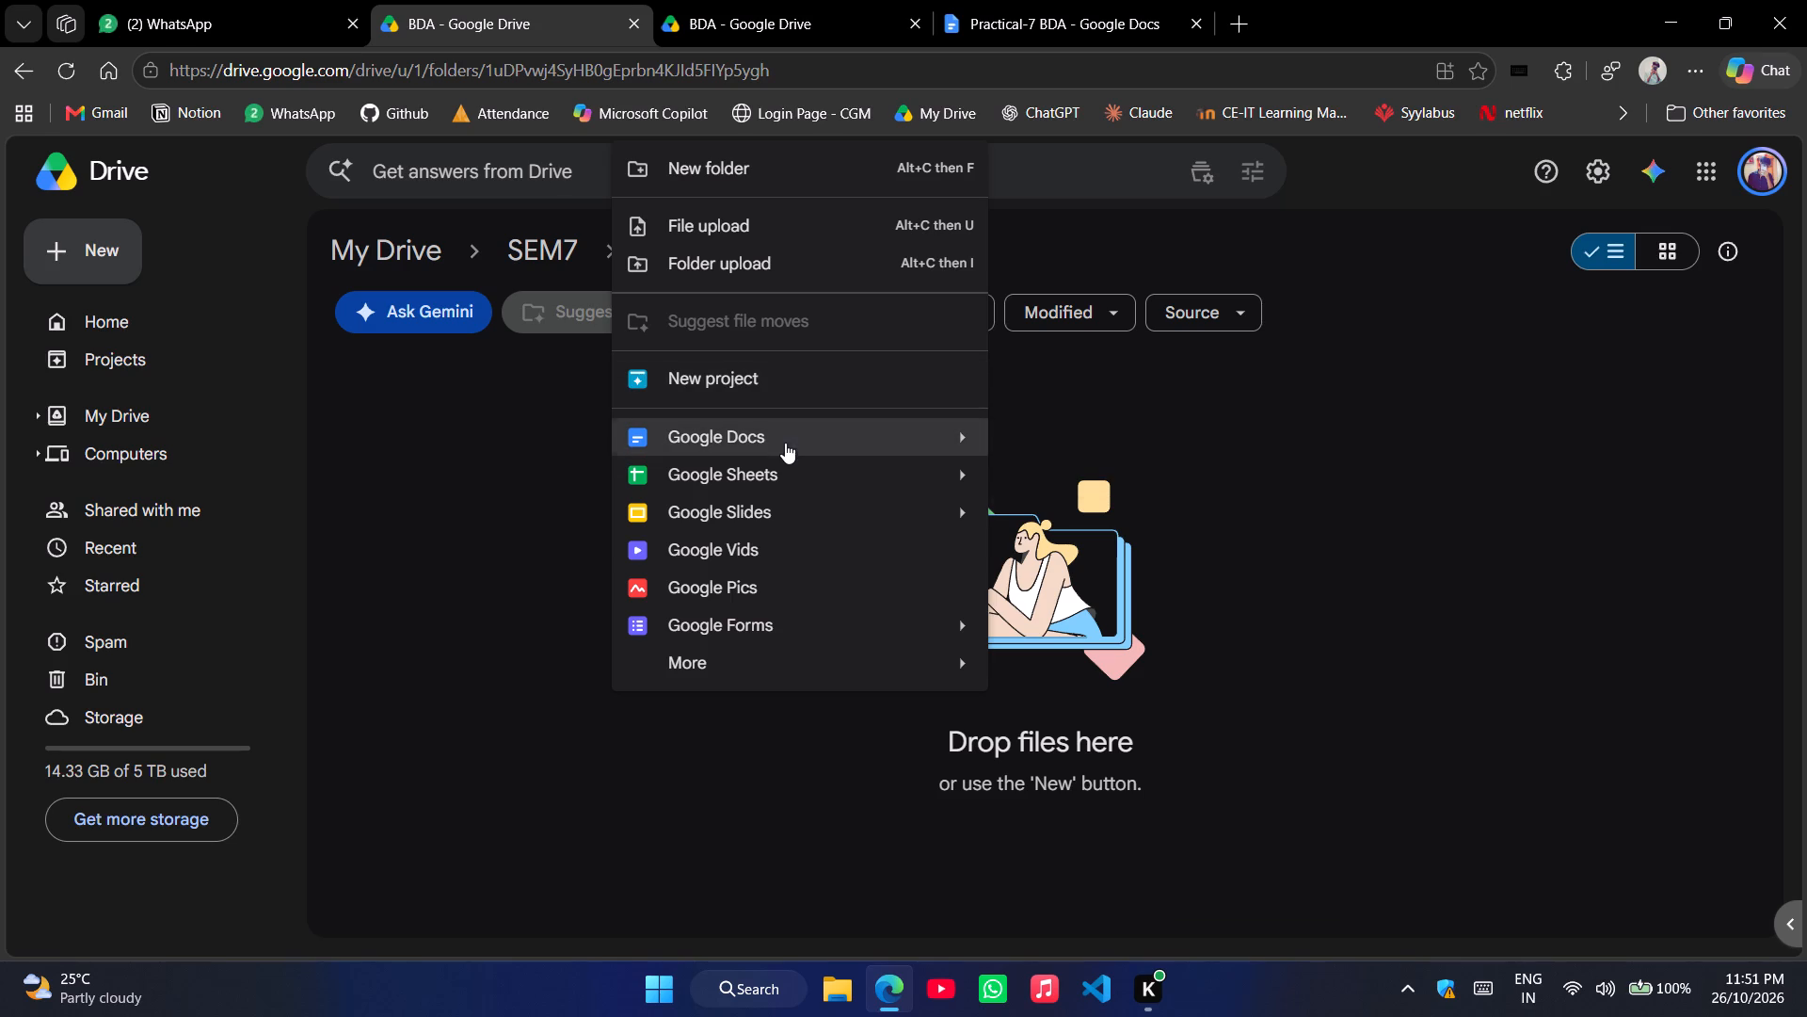
{"action": "left_click", "coordinate": [1074, 453]}
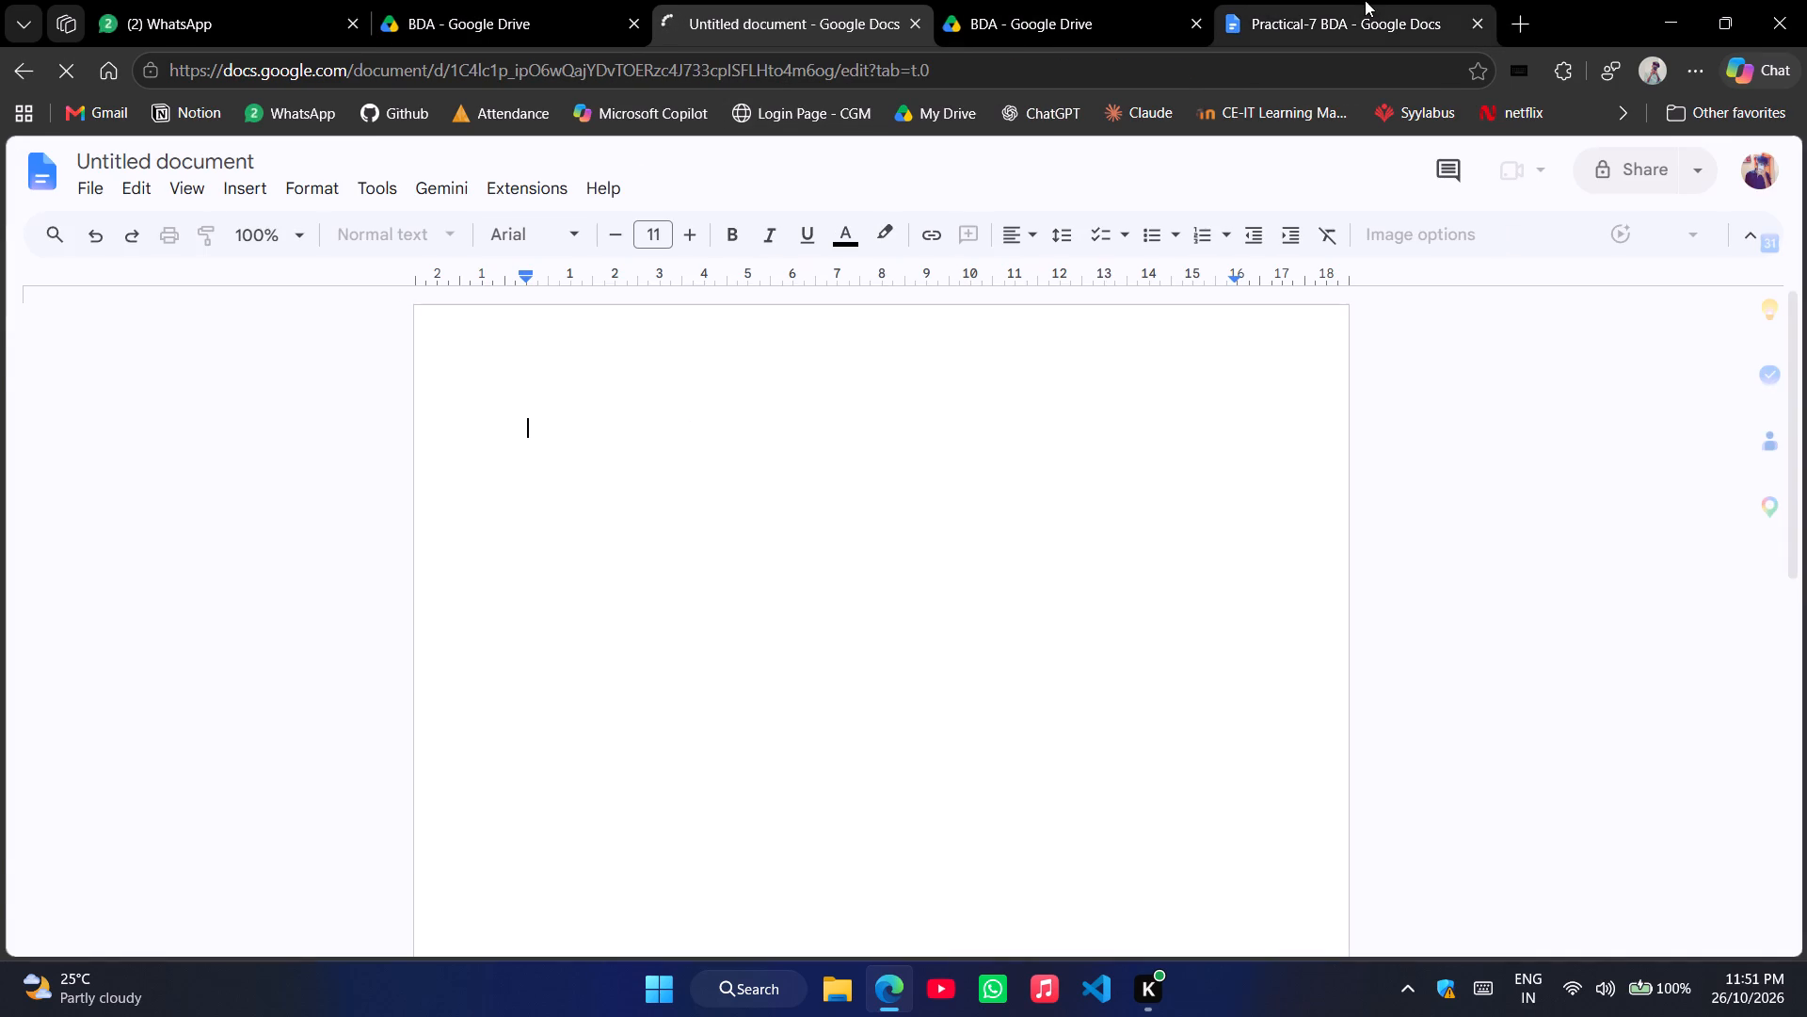
Copy the entire content of the Practical-7 BDA document again.
{"action": "left_click", "coordinate": [1382, 0]}
{"action": "left_click", "coordinate": [683, 654]}
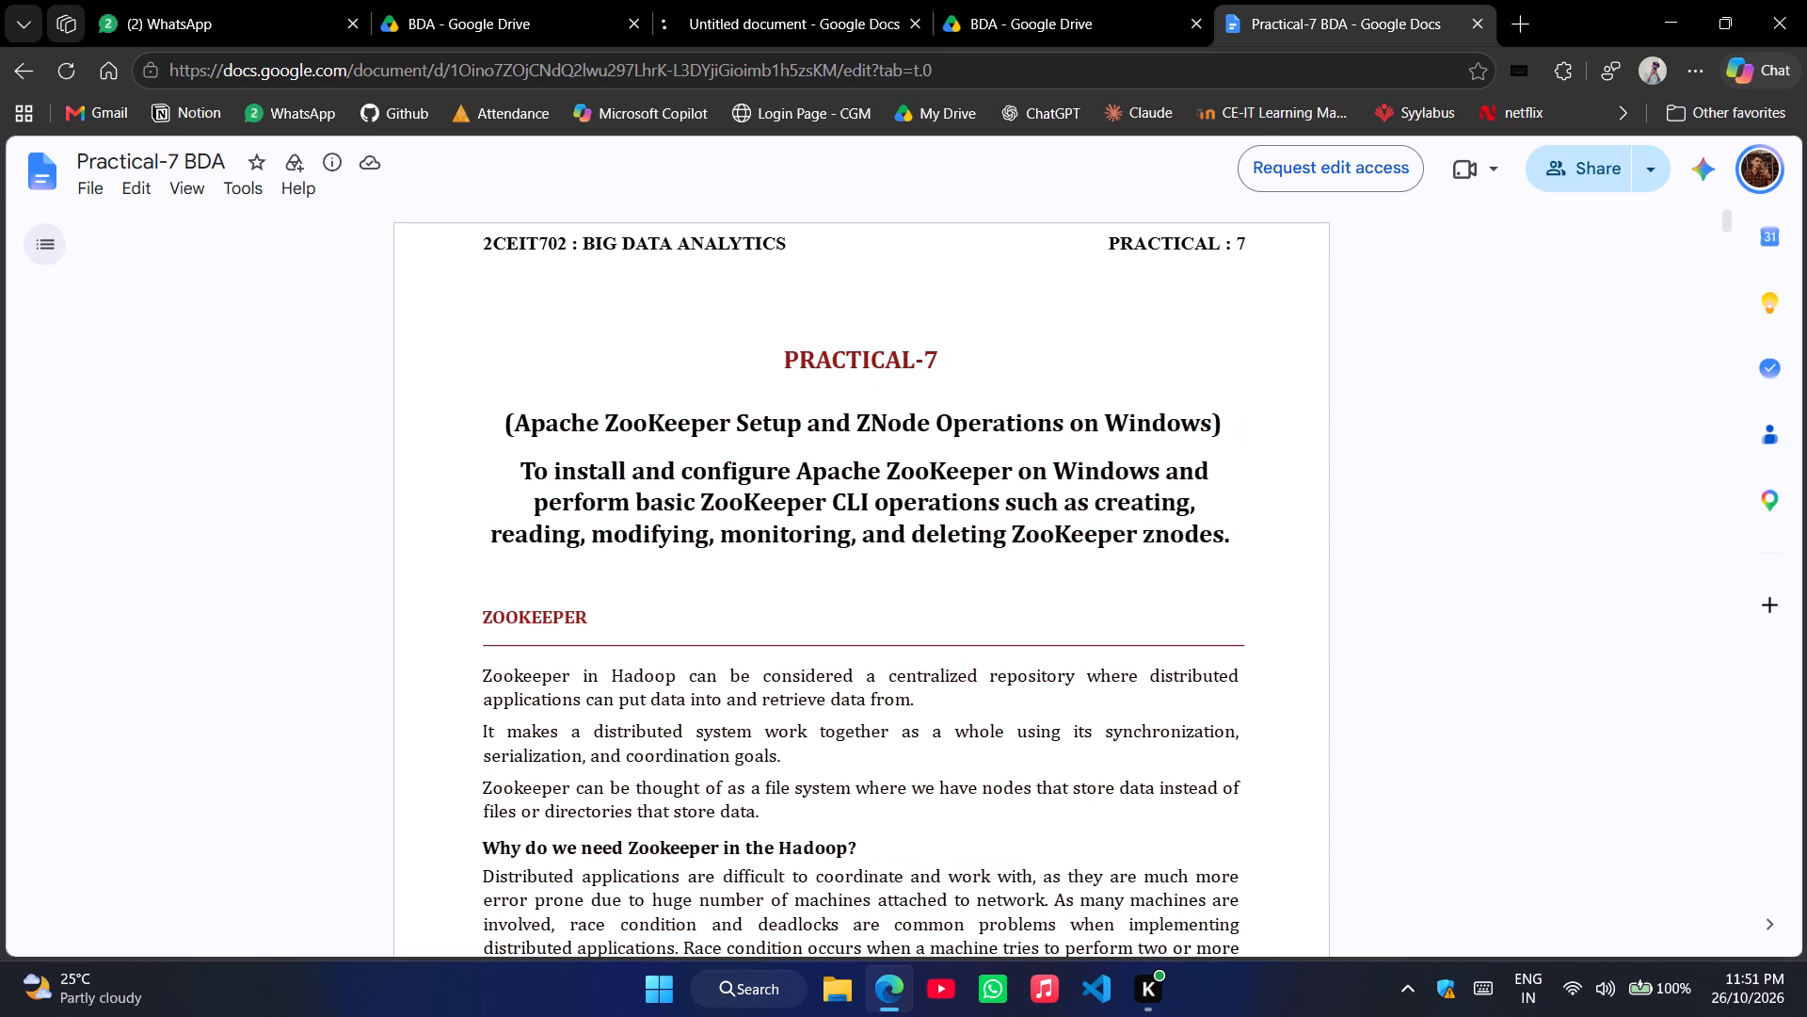
{"action": "key", "text": "ctrl+a"}
{"action": "key", "text": "ctrl+c"}
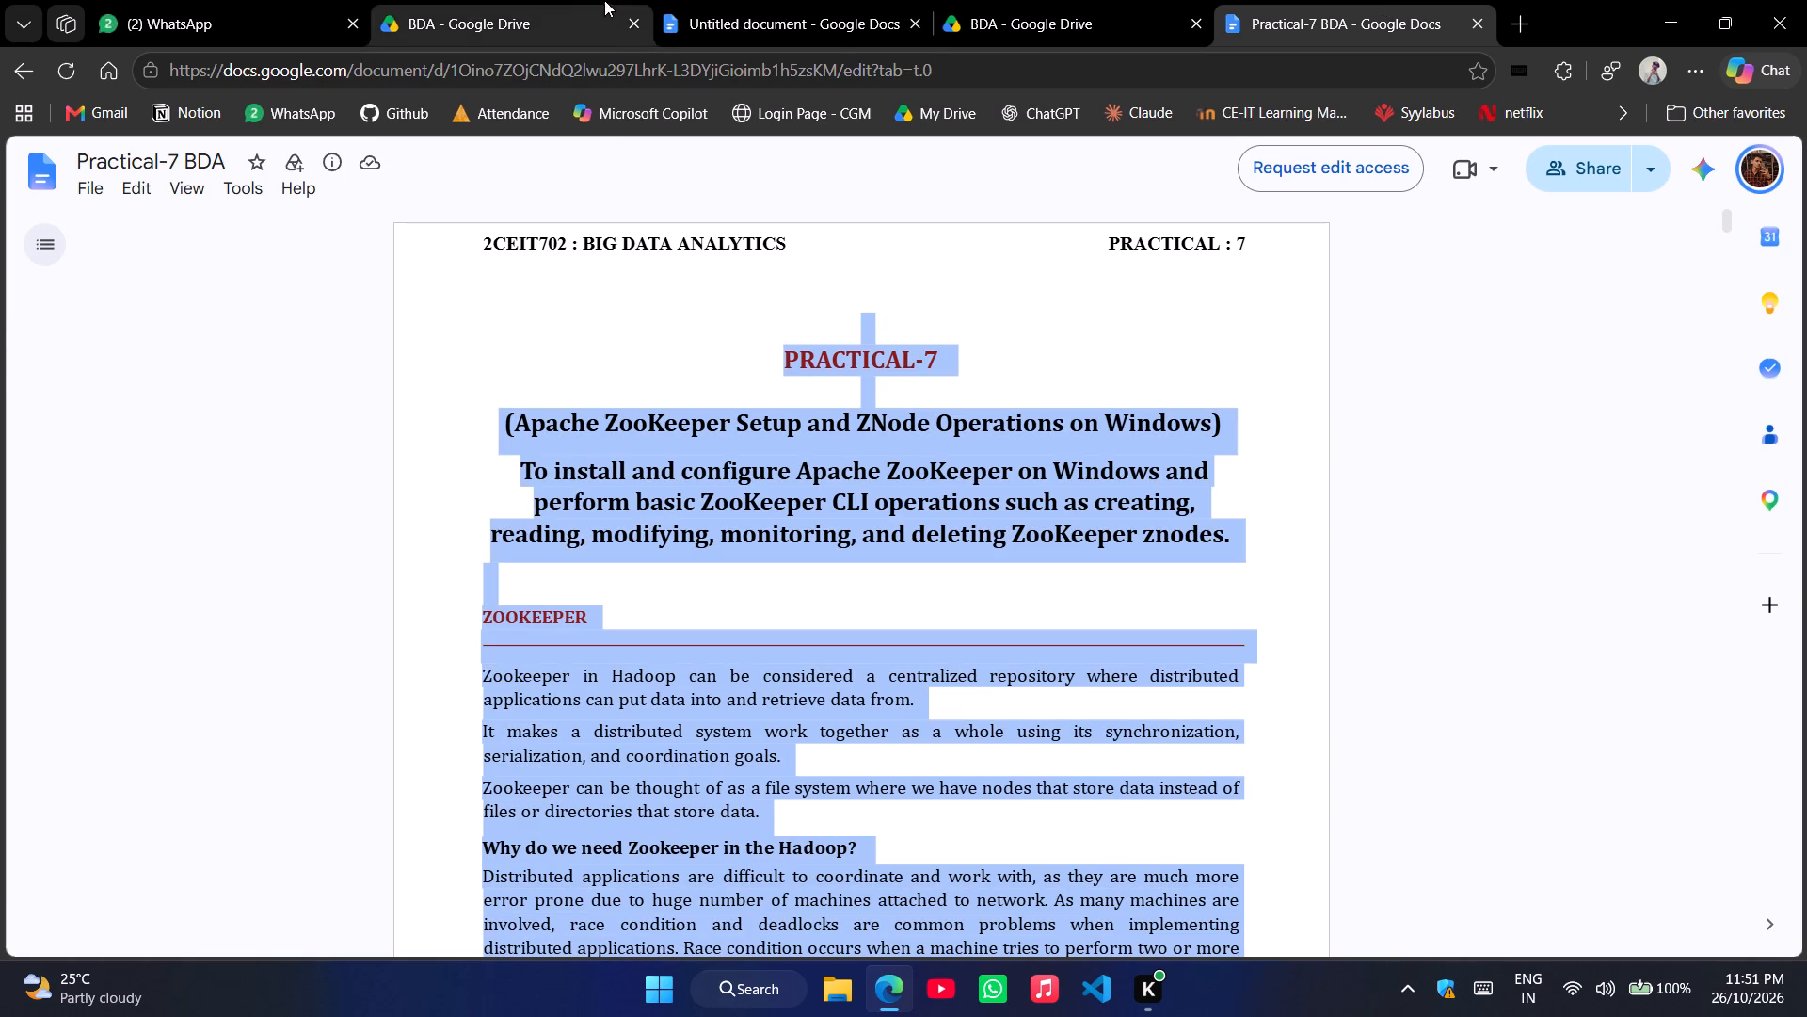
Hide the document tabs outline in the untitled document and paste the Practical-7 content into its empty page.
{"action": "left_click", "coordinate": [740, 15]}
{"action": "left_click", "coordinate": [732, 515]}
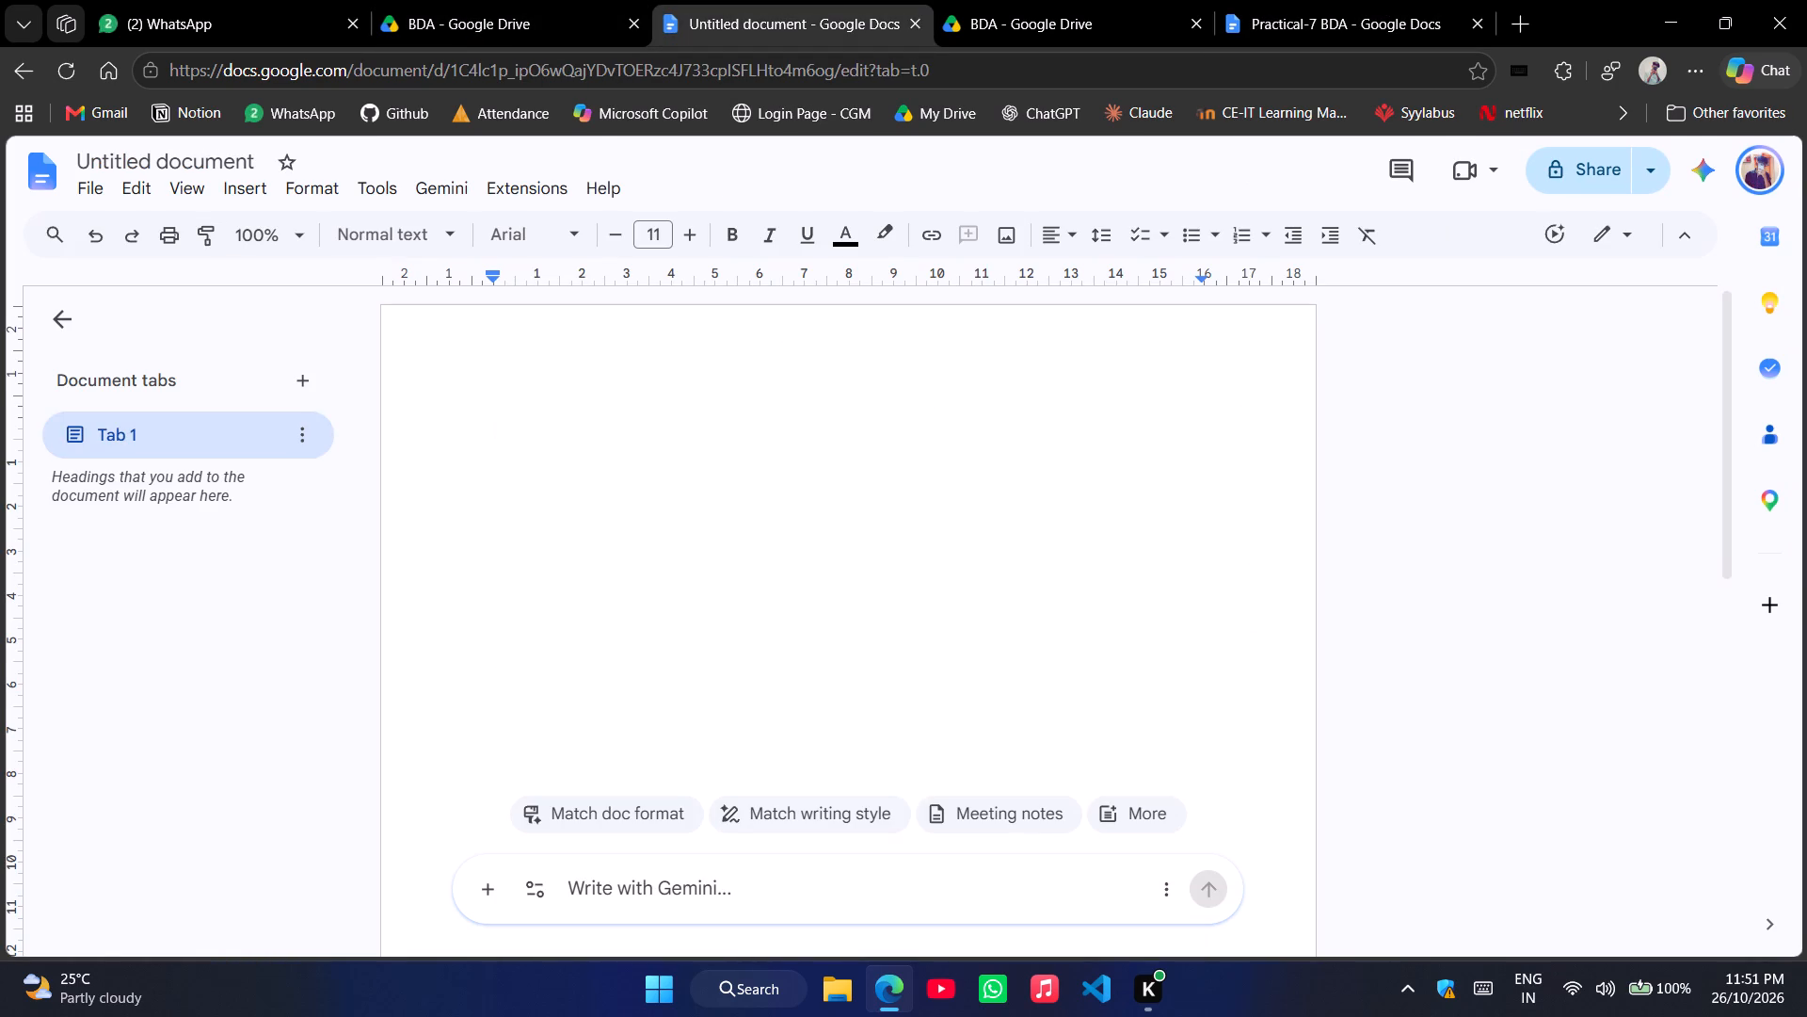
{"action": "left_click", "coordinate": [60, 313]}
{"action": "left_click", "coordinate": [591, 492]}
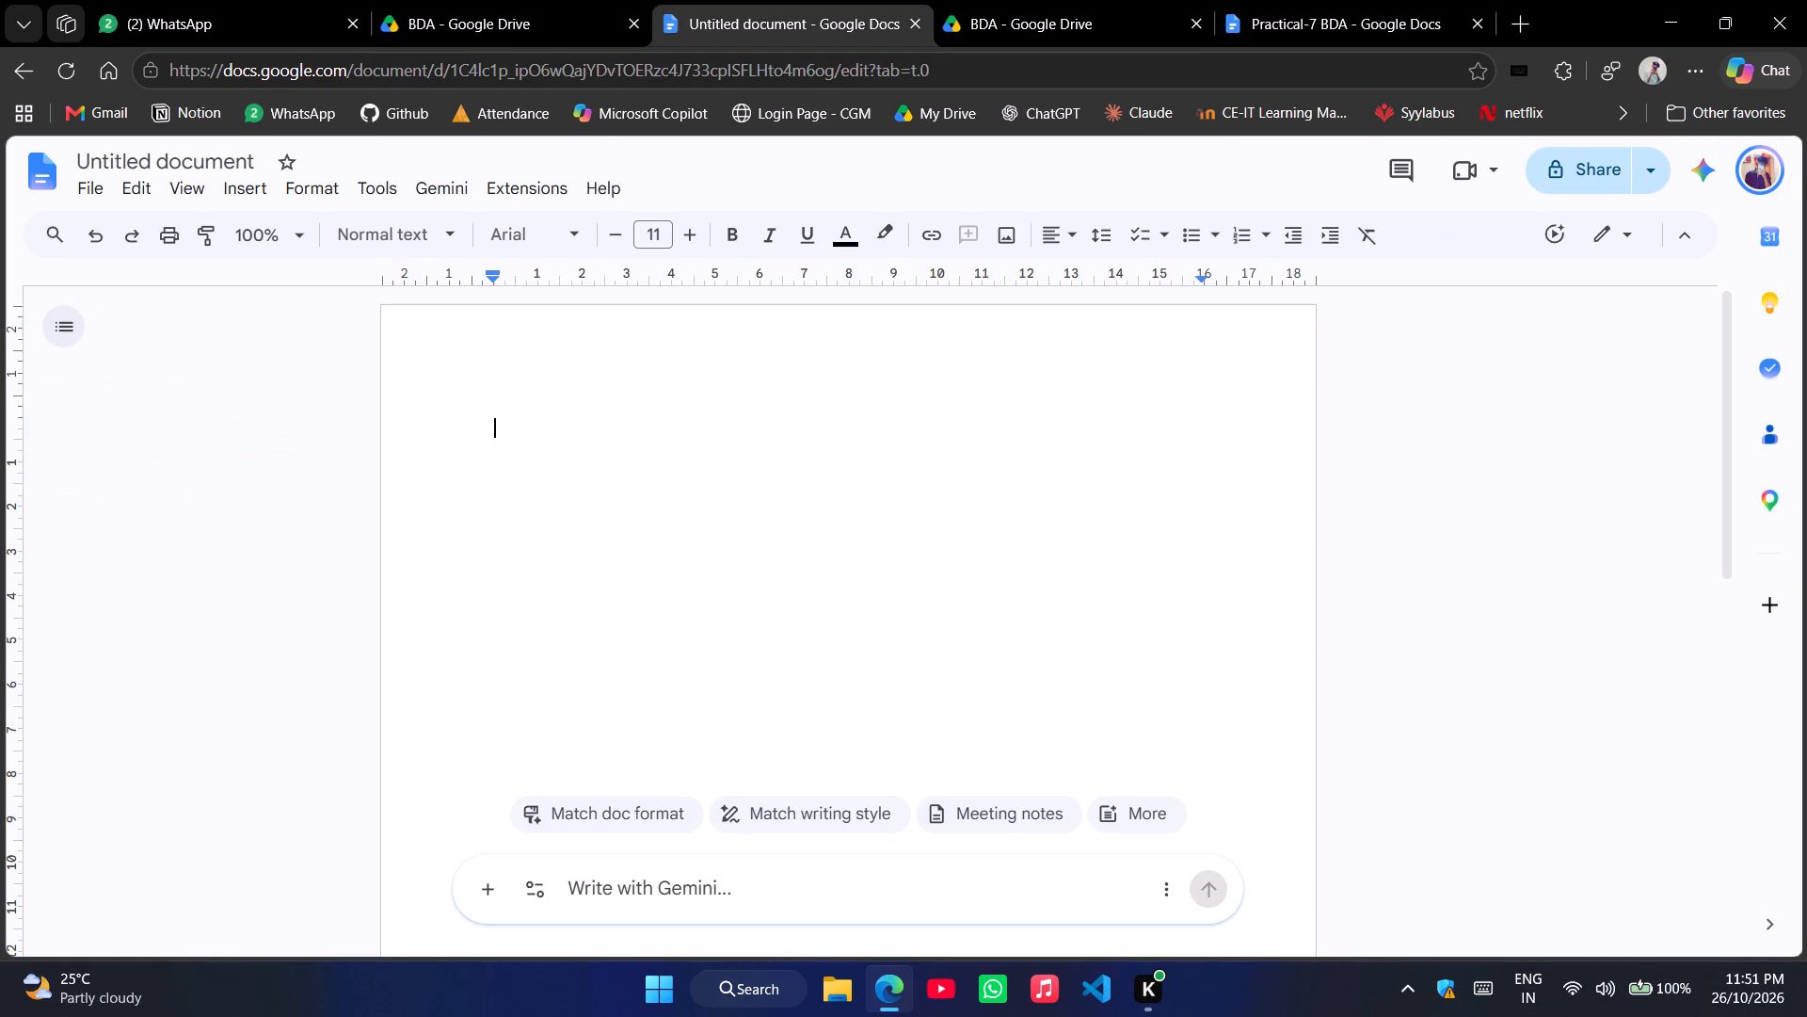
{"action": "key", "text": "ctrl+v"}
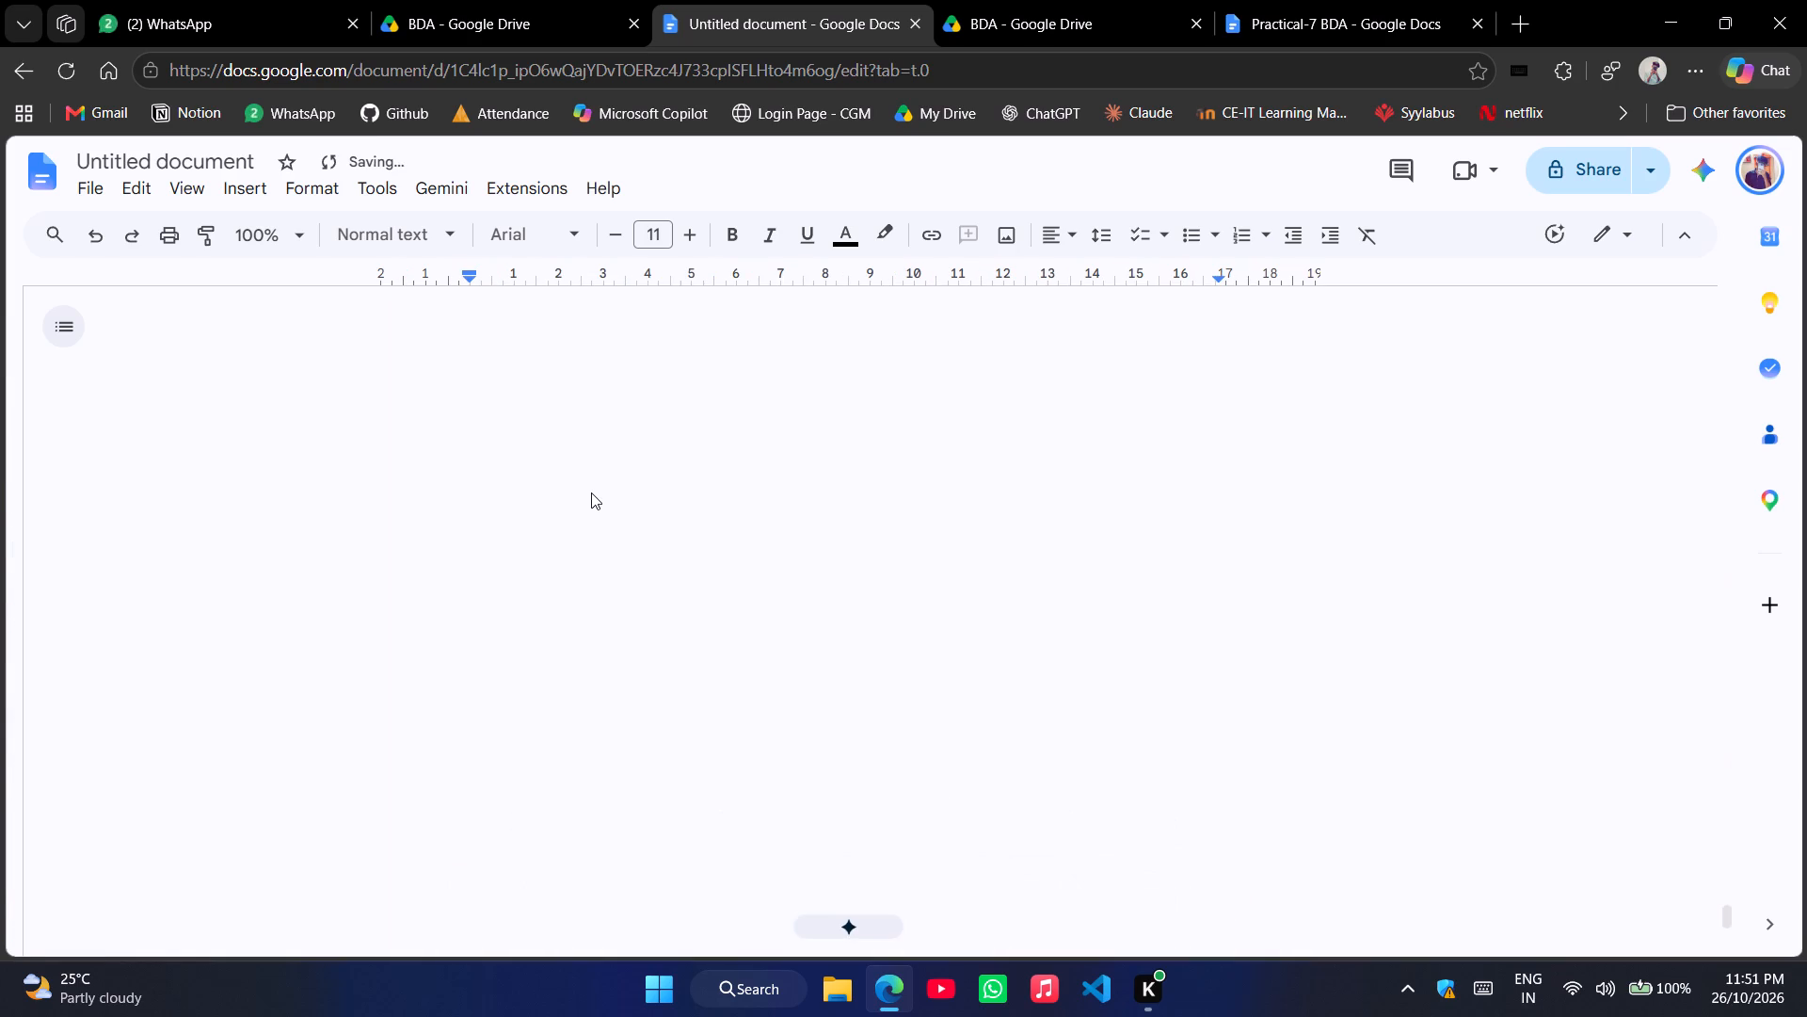
Examine the pasted Practical-7 content throughout the untitled document, including the grey boxes and screenshots in the ZooKeeper setup section.
{"action": "scroll", "coordinate": [789, 609], "scroll_direction": "up", "scroll_amount": 14}
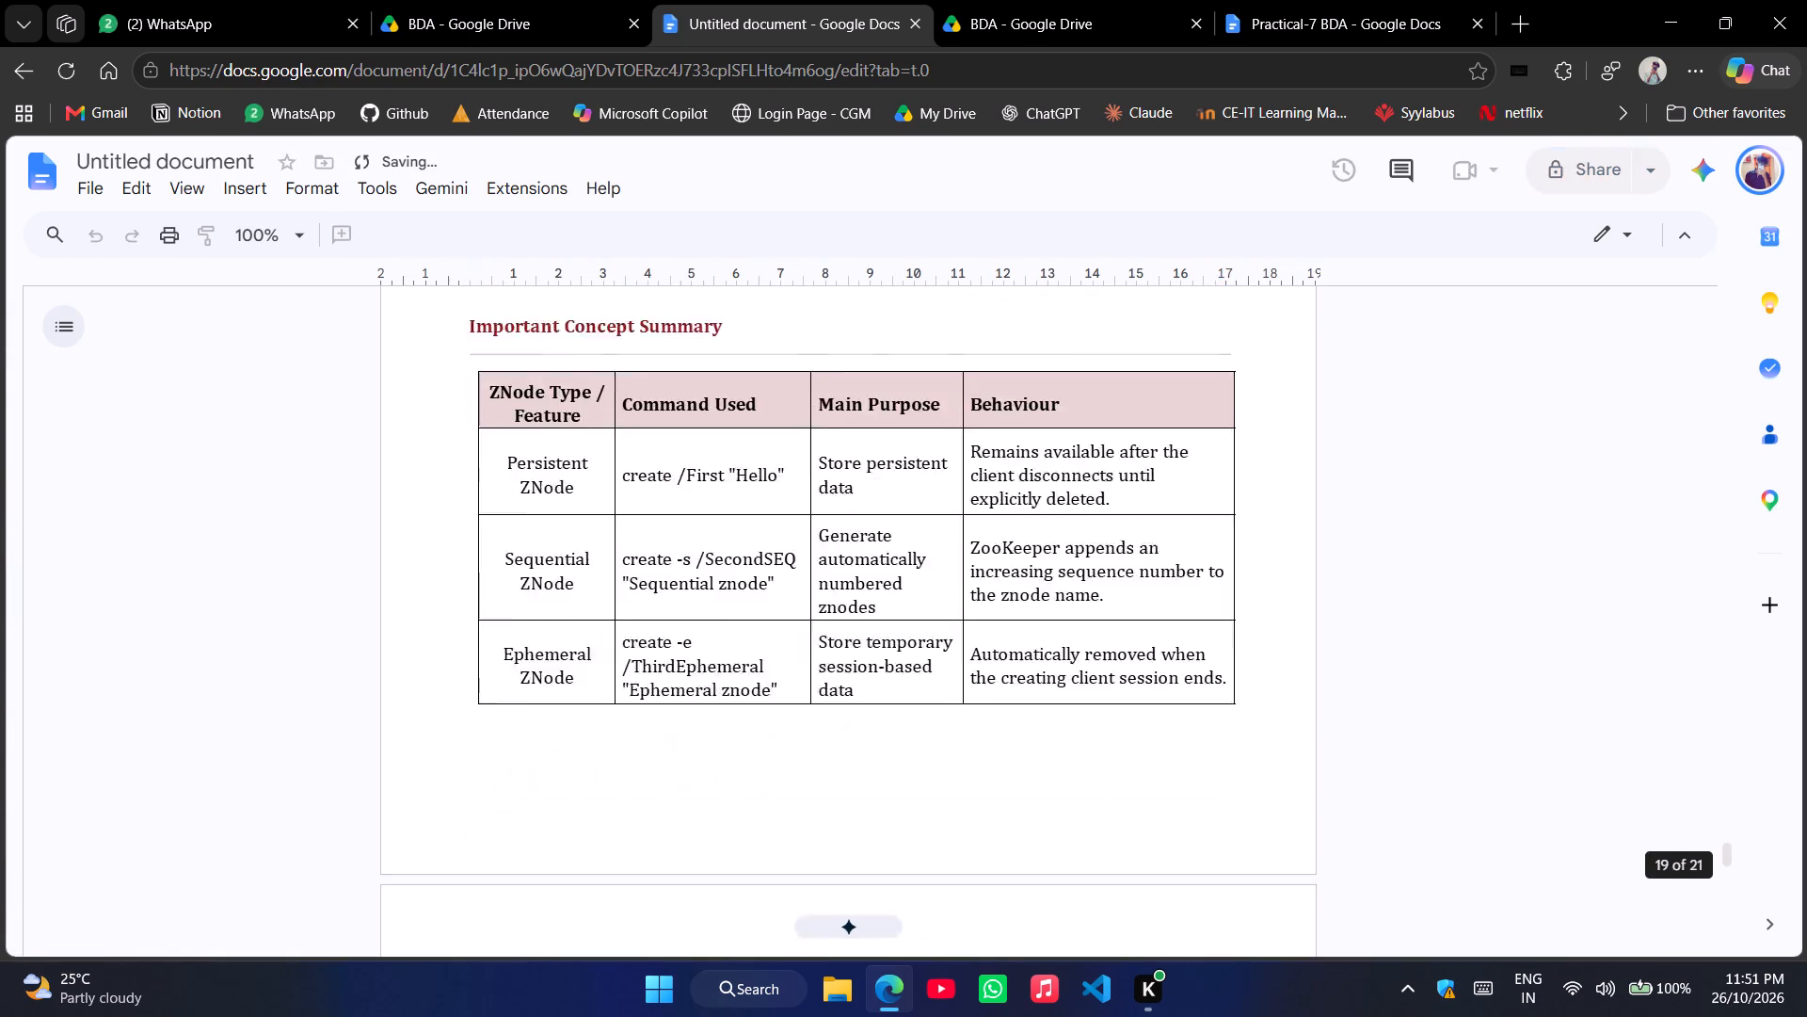
{"action": "scroll", "coordinate": [789, 609], "scroll_direction": "up", "scroll_amount": 20}
{"action": "scroll", "coordinate": [789, 609], "scroll_direction": "up", "scroll_amount": 14}
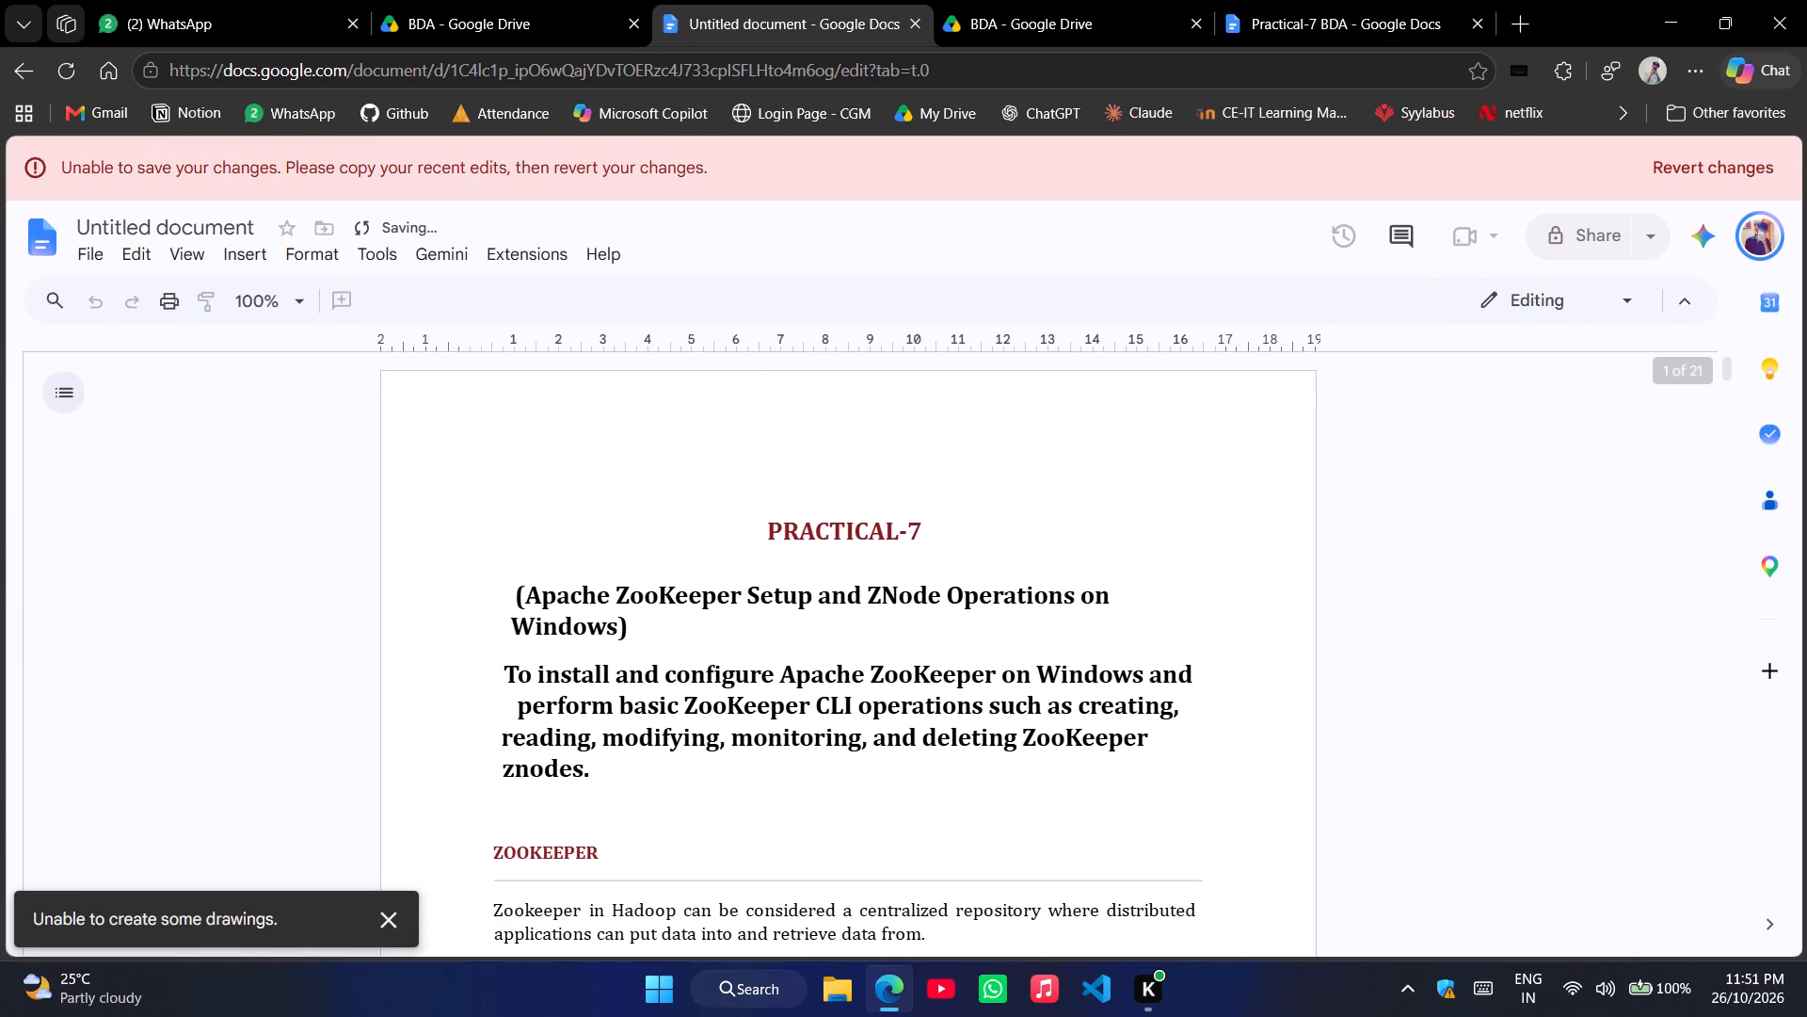
{"action": "scroll", "coordinate": [753, 791], "scroll_direction": "down", "scroll_amount": 11}
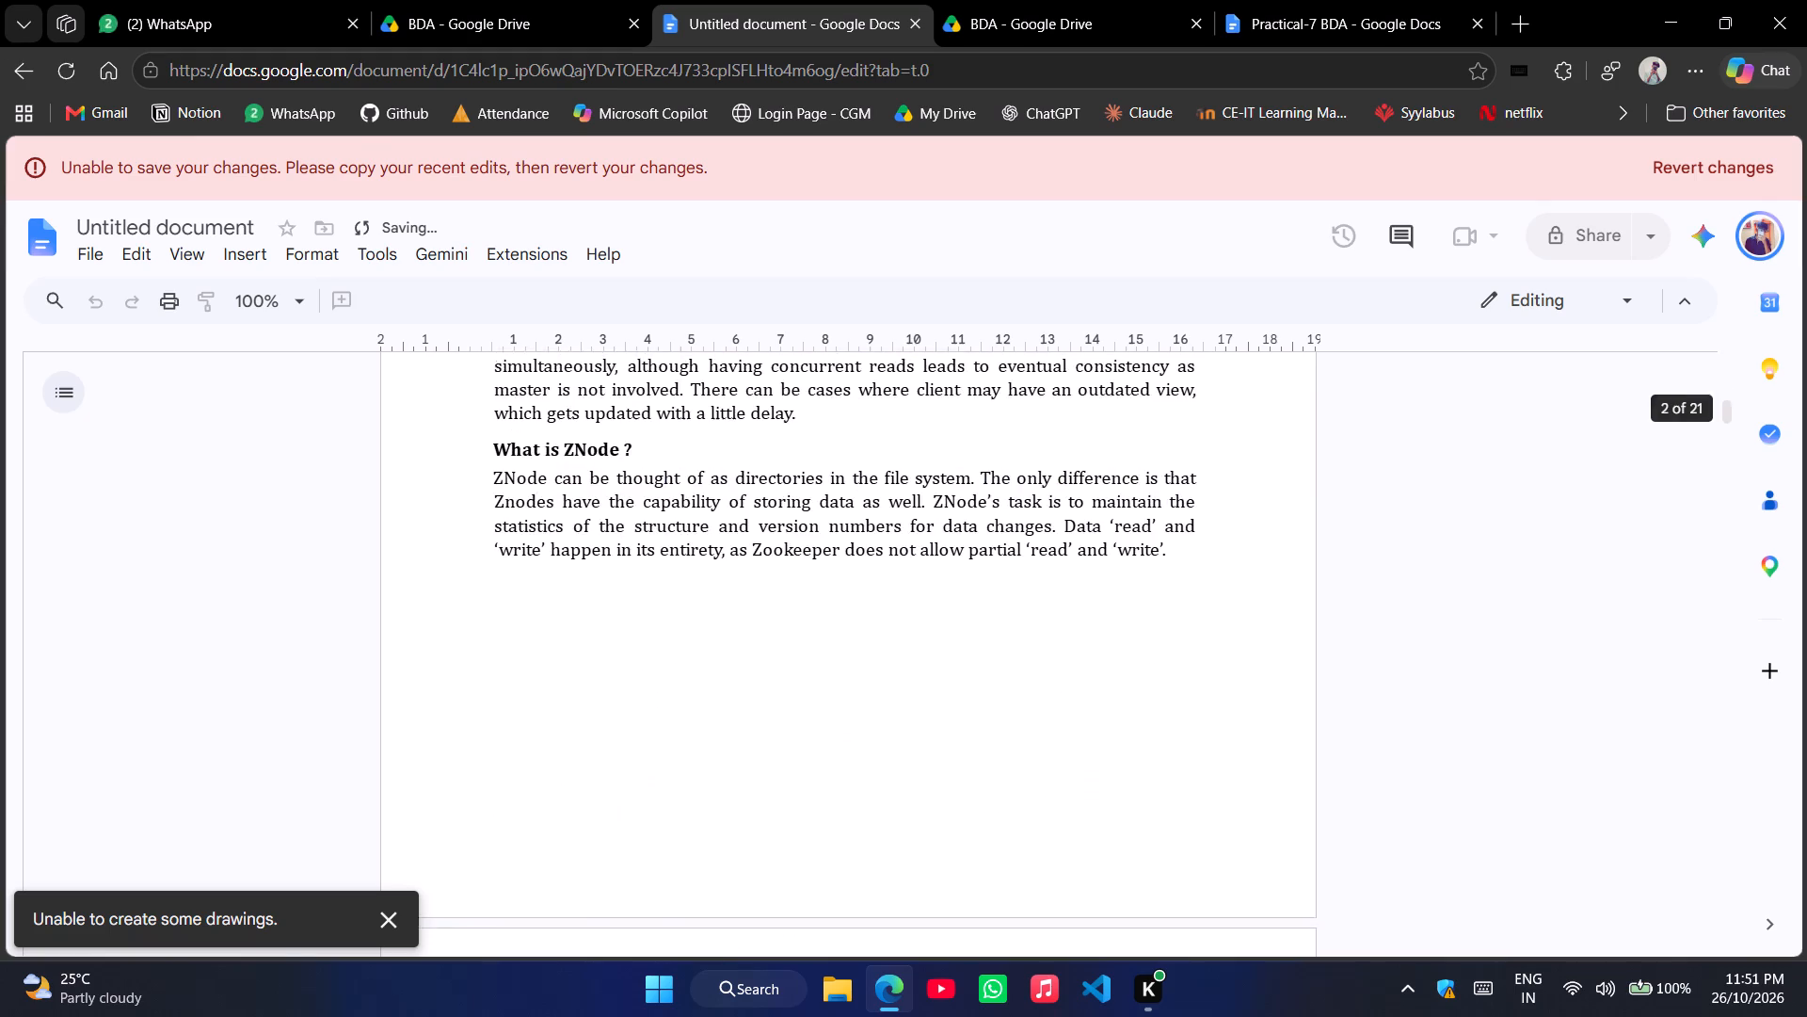
{"action": "scroll", "coordinate": [753, 791], "scroll_direction": "down", "scroll_amount": 11}
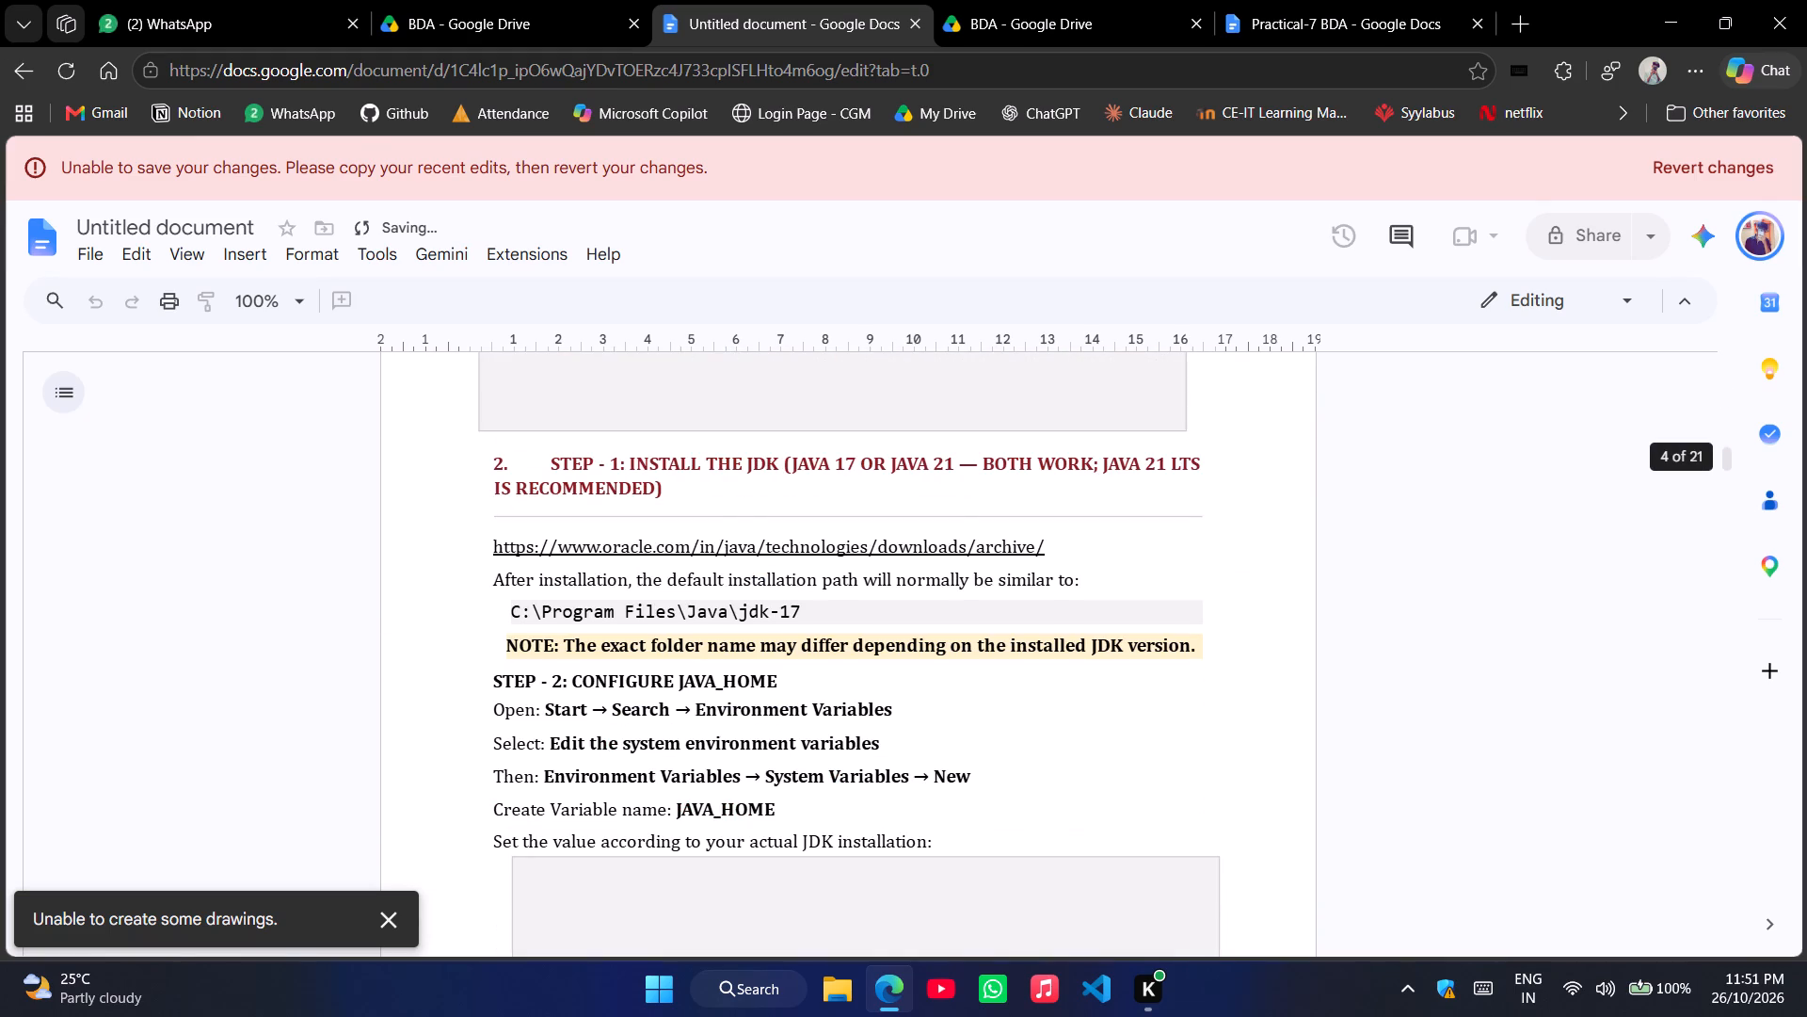
{"action": "scroll", "coordinate": [753, 791], "scroll_direction": "up", "scroll_amount": 2}
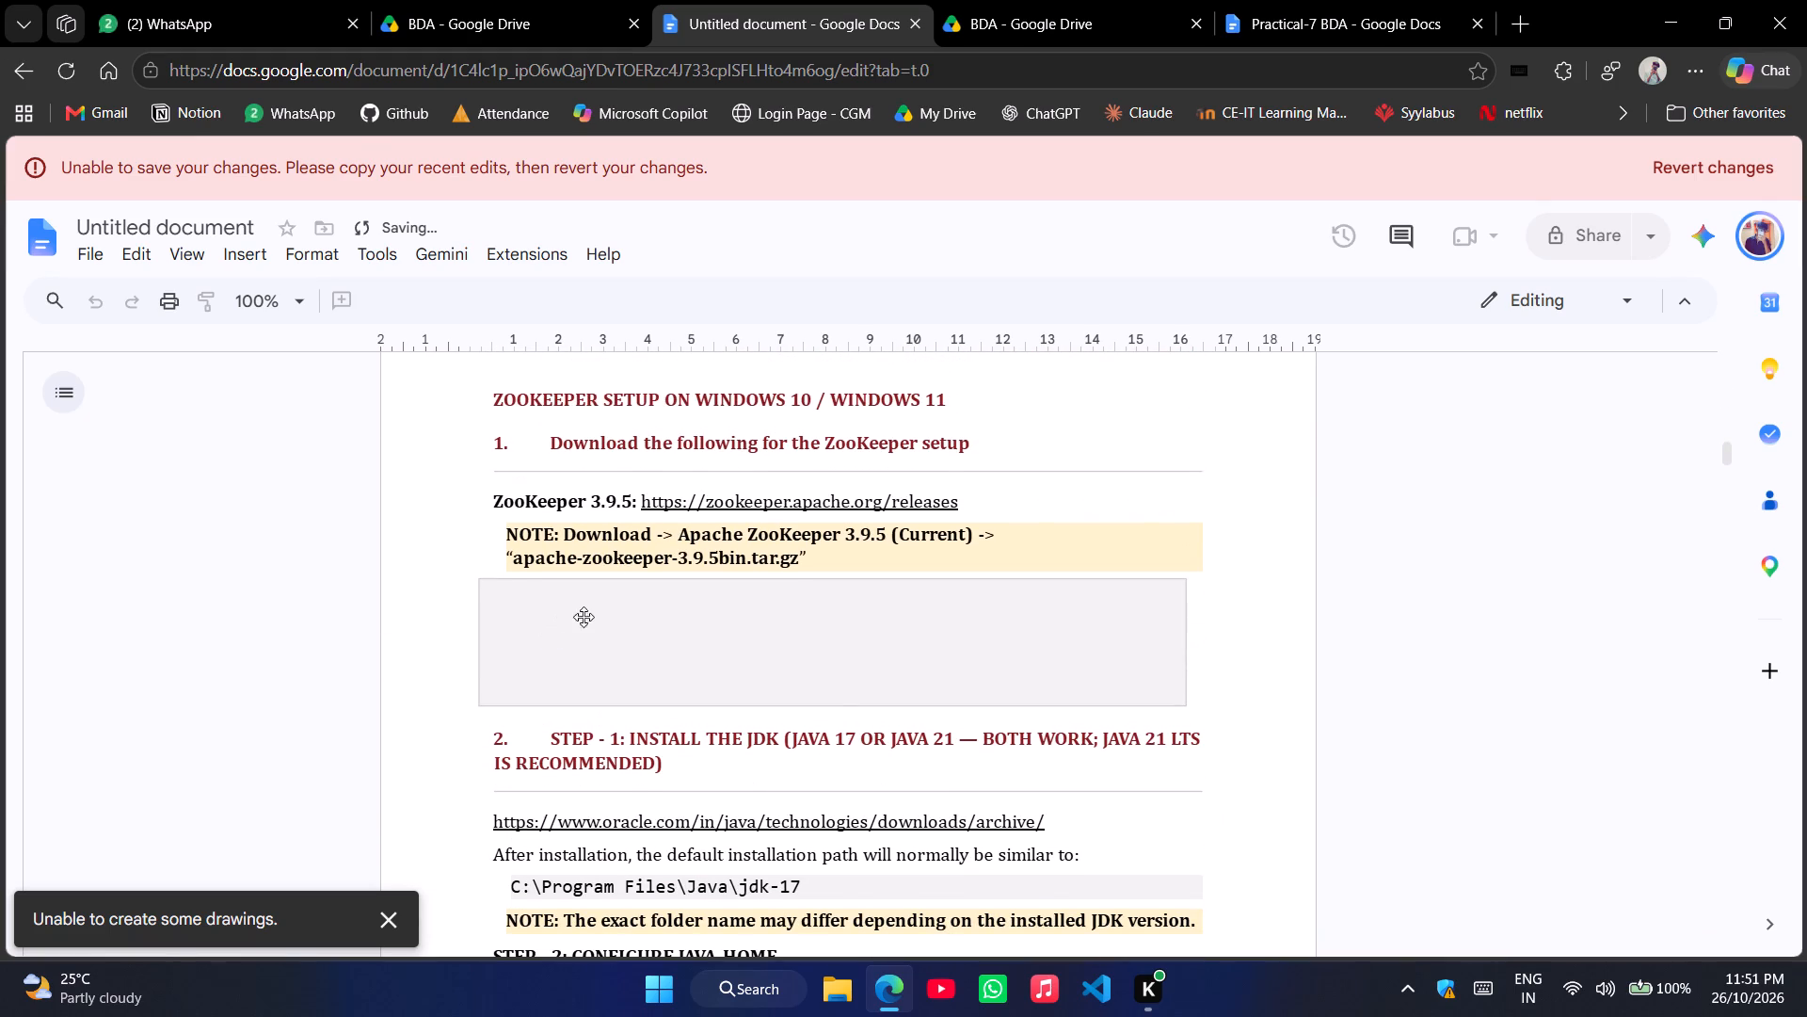
{"action": "left_click", "coordinate": [644, 644]}
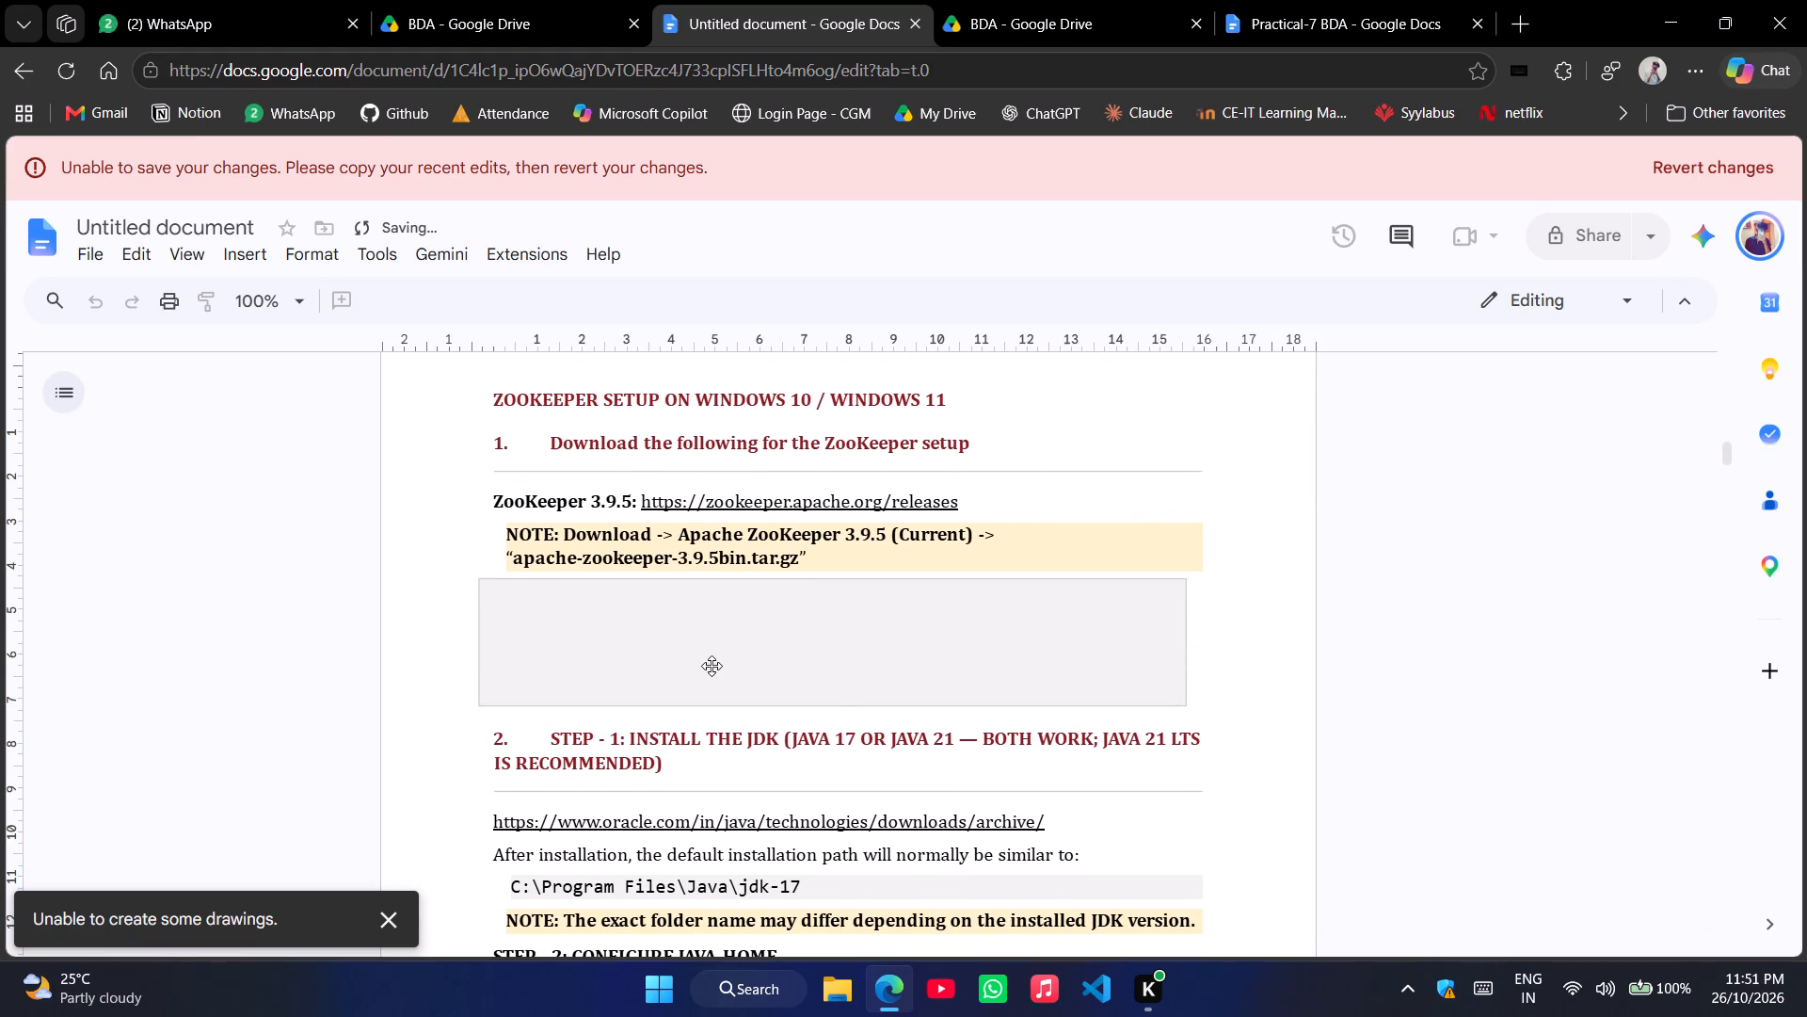
{"action": "left_click", "coordinate": [712, 666]}
{"action": "scroll", "coordinate": [712, 666], "scroll_direction": "down", "scroll_amount": 19}
{"action": "scroll", "coordinate": [712, 666], "scroll_direction": "down", "scroll_amount": 3}
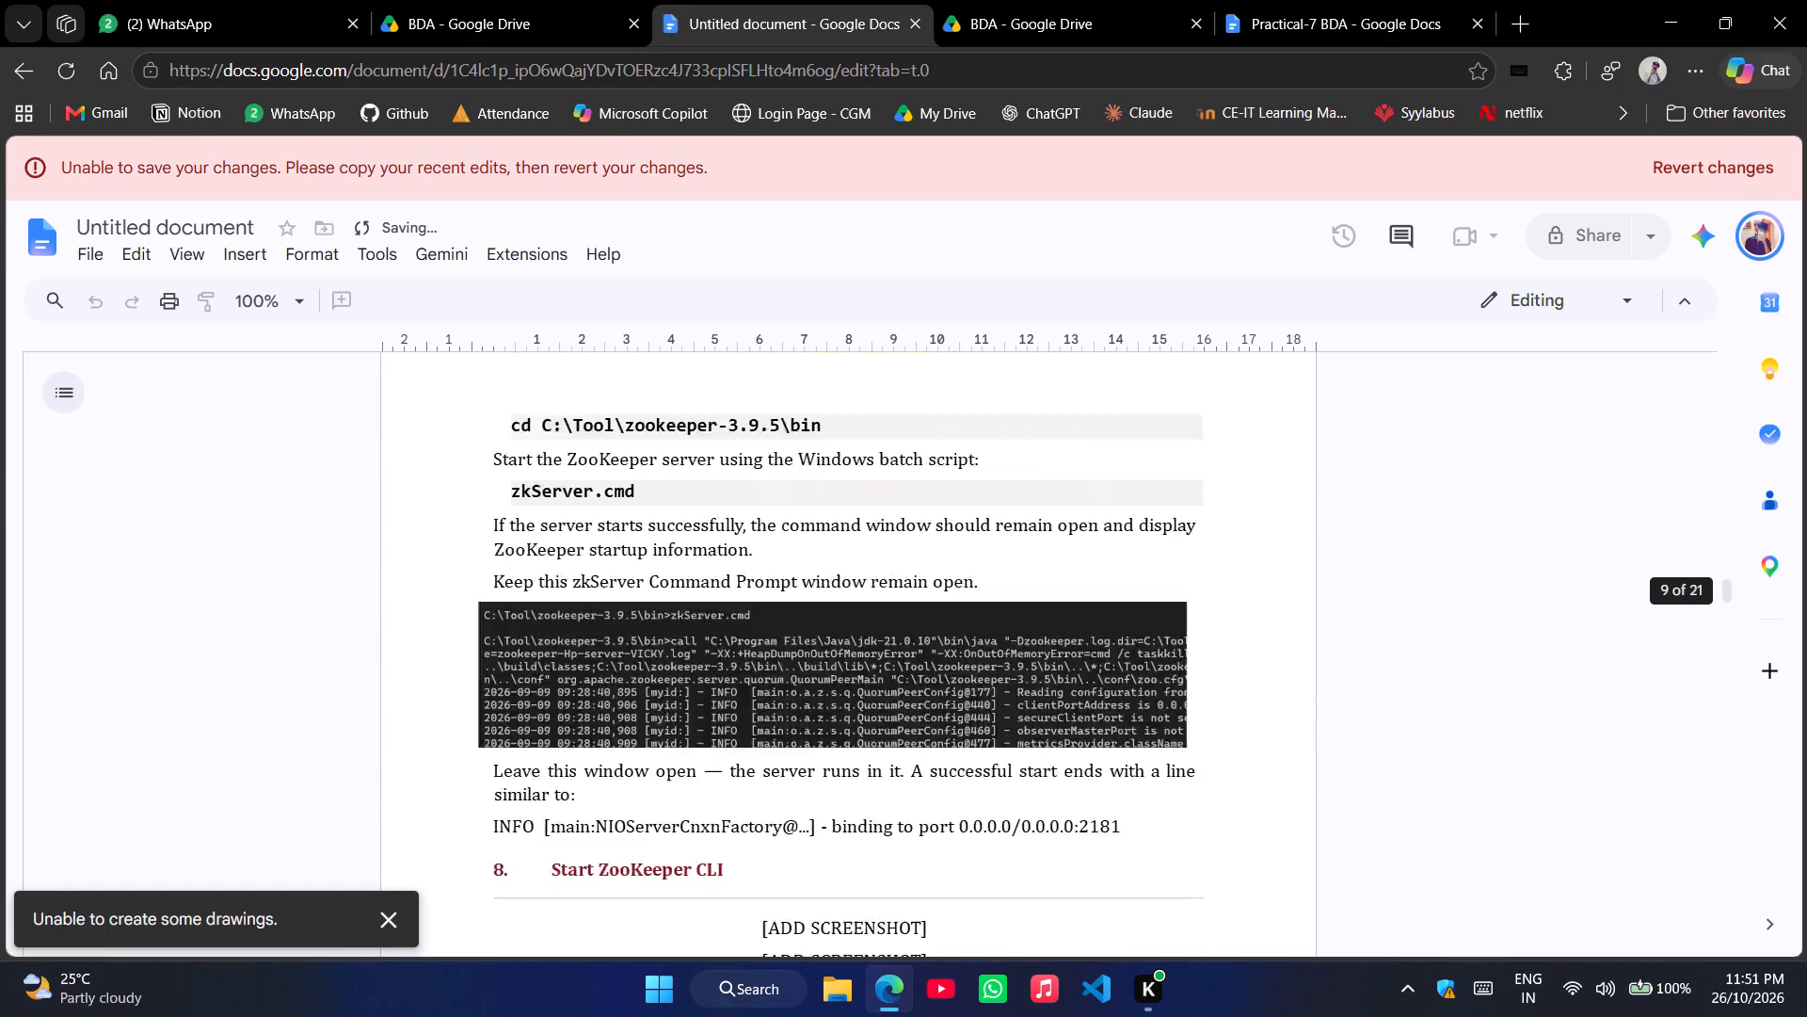
{"action": "scroll", "coordinate": [712, 666], "scroll_direction": "down", "scroll_amount": 18}
{"action": "scroll", "coordinate": [712, 666], "scroll_direction": "up", "scroll_amount": 13}
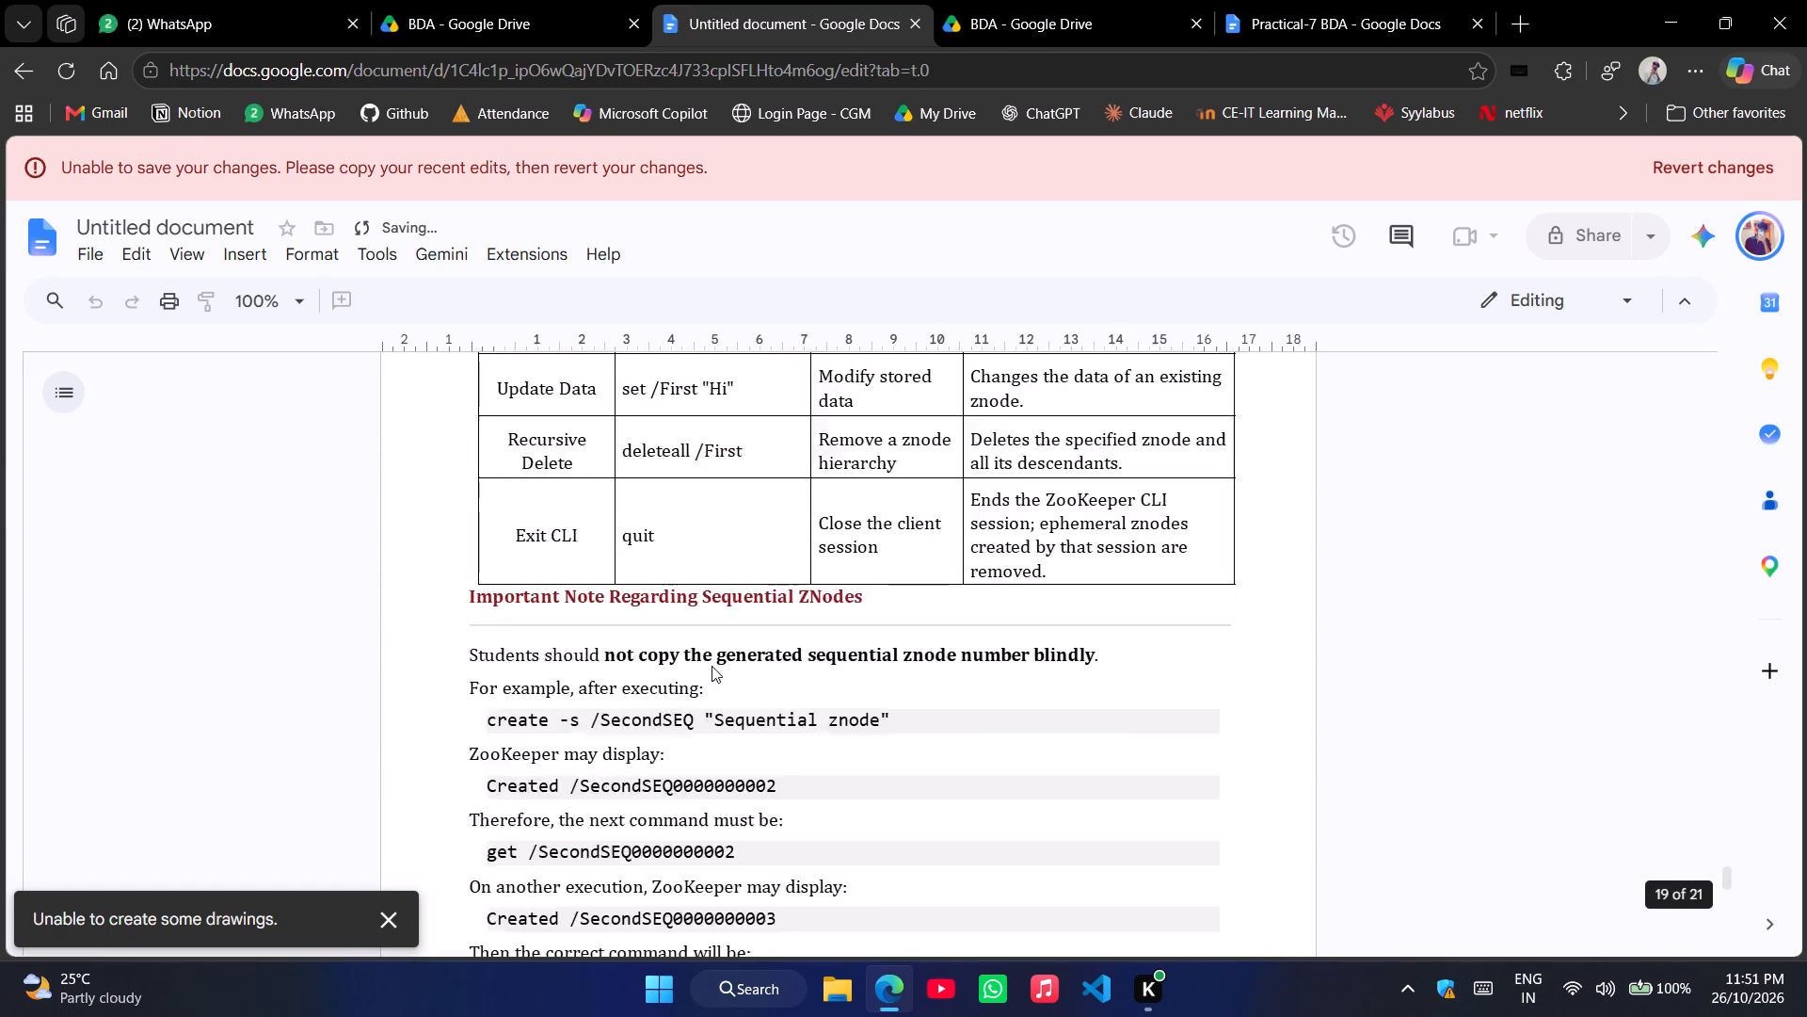
{"action": "scroll", "coordinate": [712, 666], "scroll_direction": "up", "scroll_amount": 20}
{"action": "scroll", "coordinate": [712, 666], "scroll_direction": "up", "scroll_amount": 16}
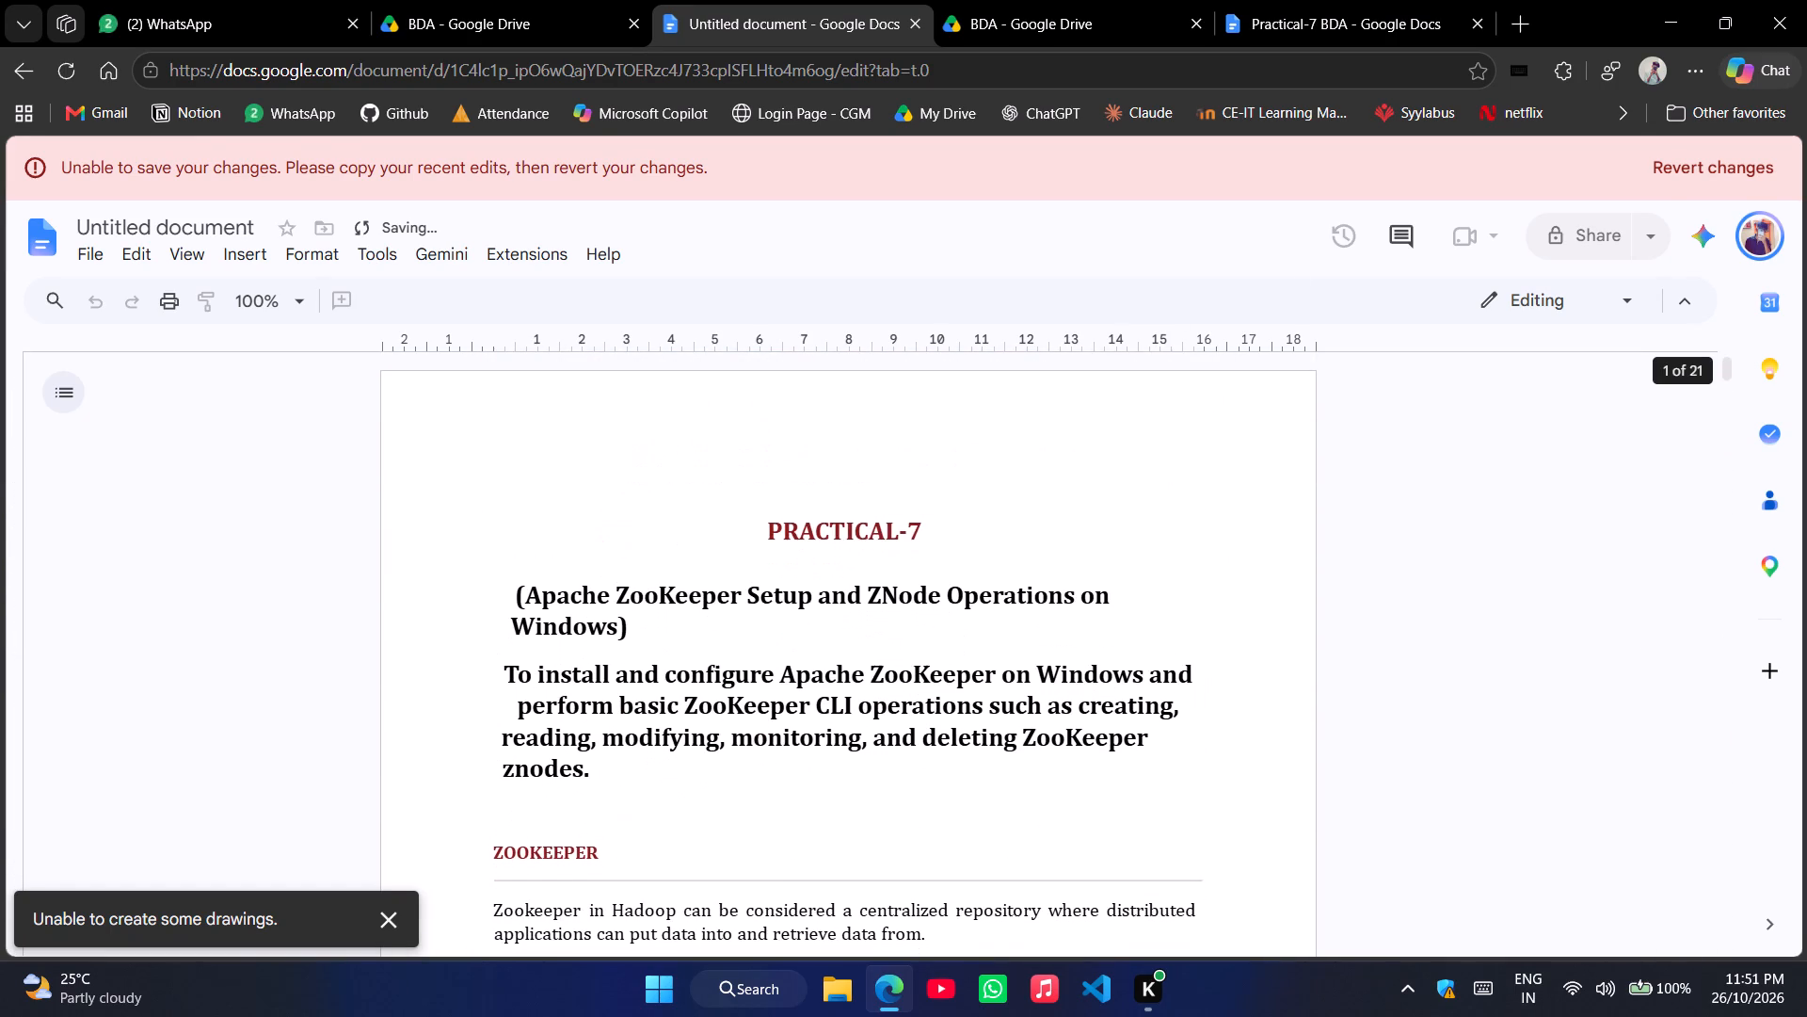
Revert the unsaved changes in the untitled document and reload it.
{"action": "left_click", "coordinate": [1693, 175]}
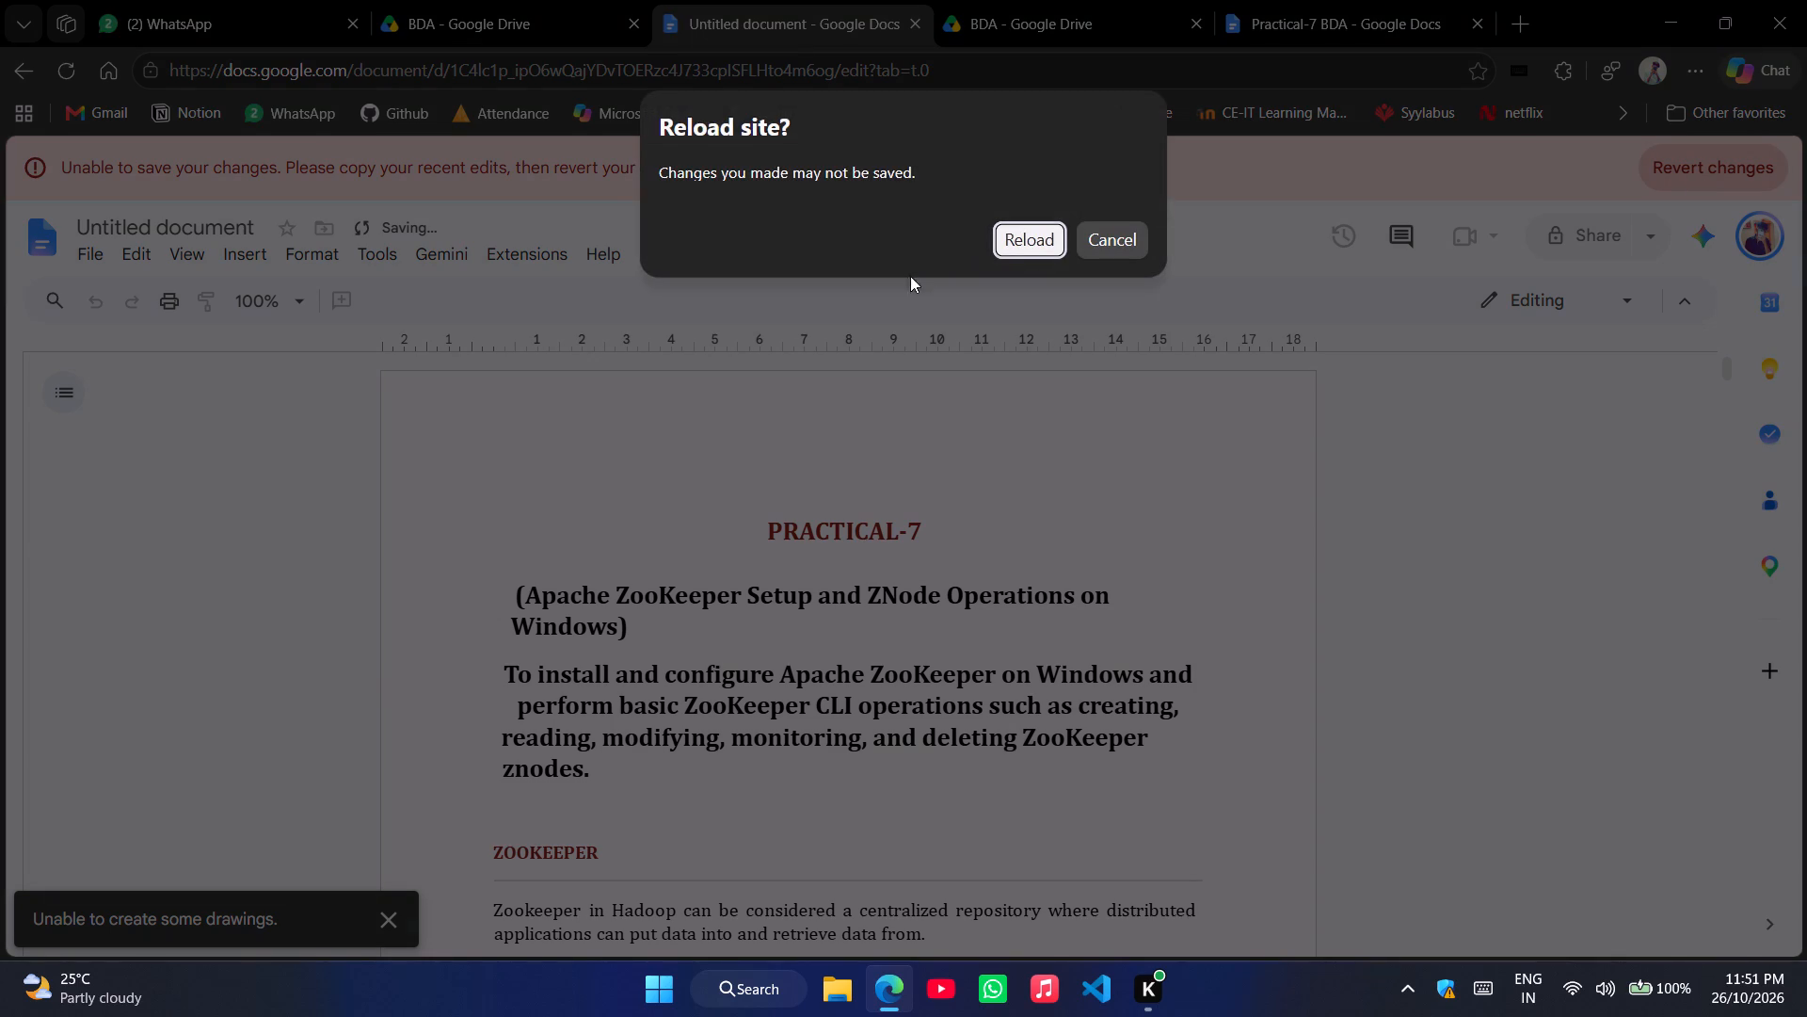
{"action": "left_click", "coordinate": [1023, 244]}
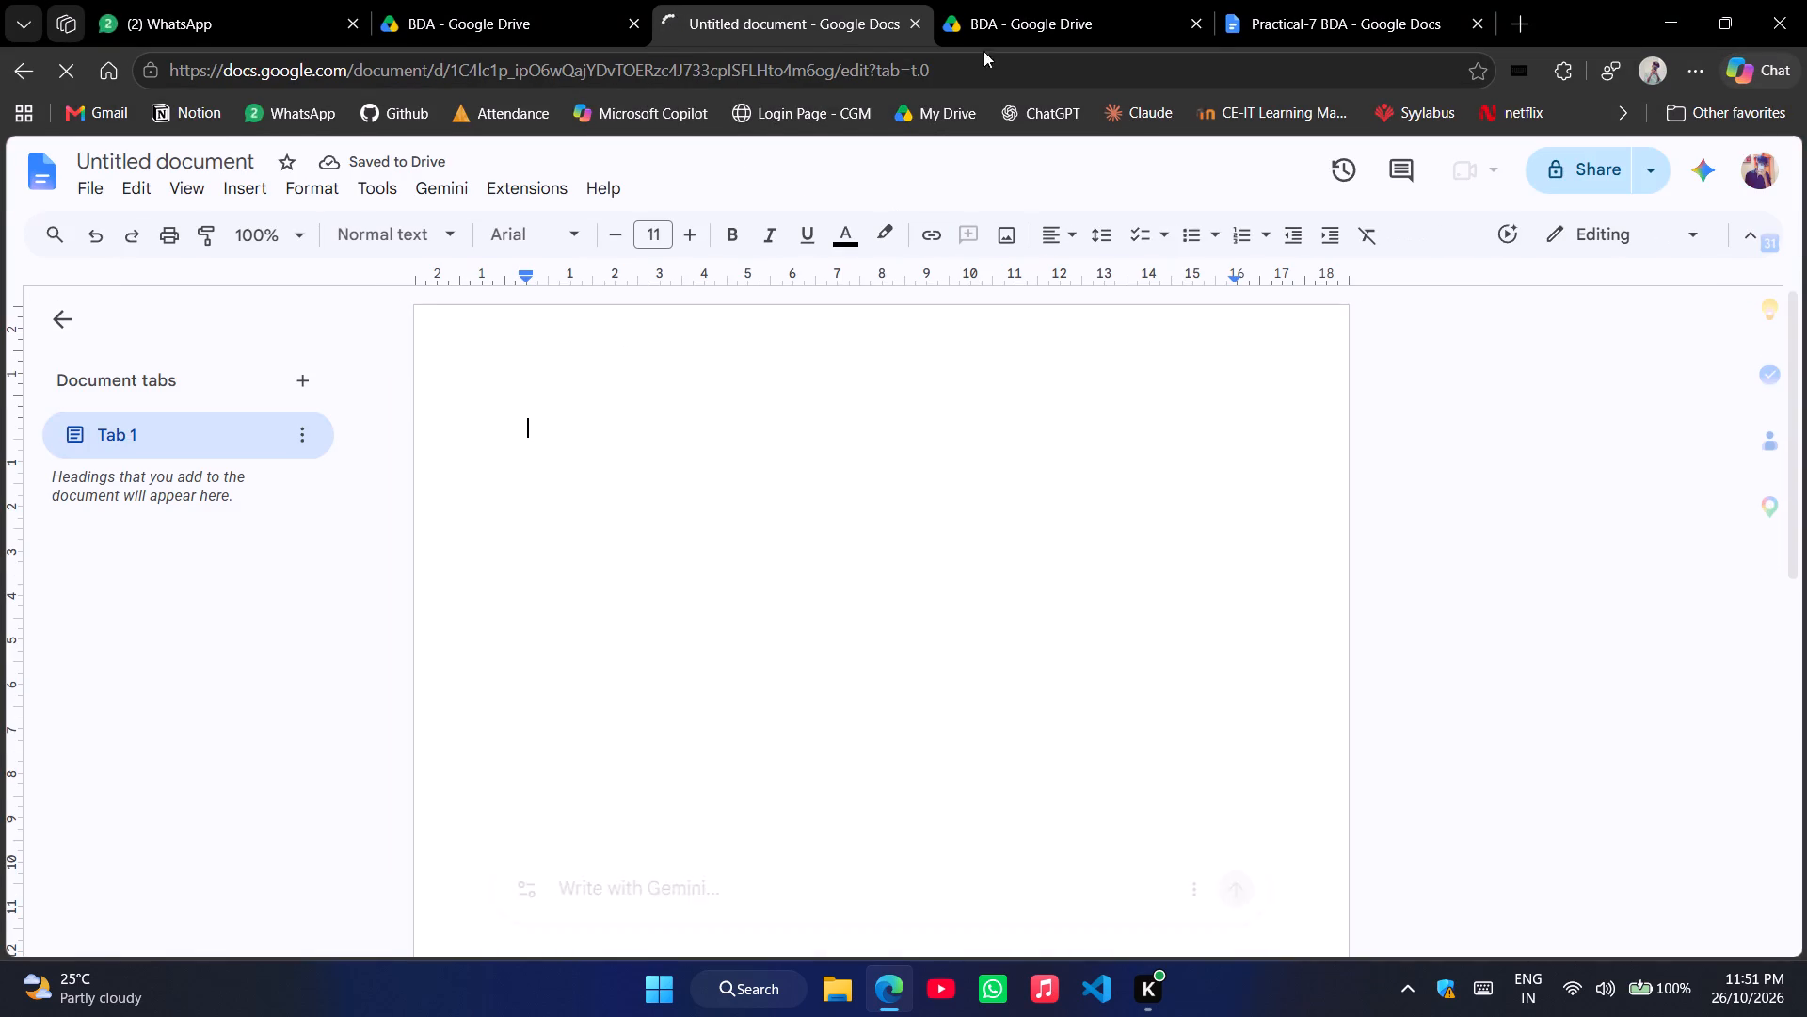
Hide the document tabs outline and paste the Practical-7 content into the reloaded untitled document once more.
{"action": "left_click", "coordinate": [67, 310]}
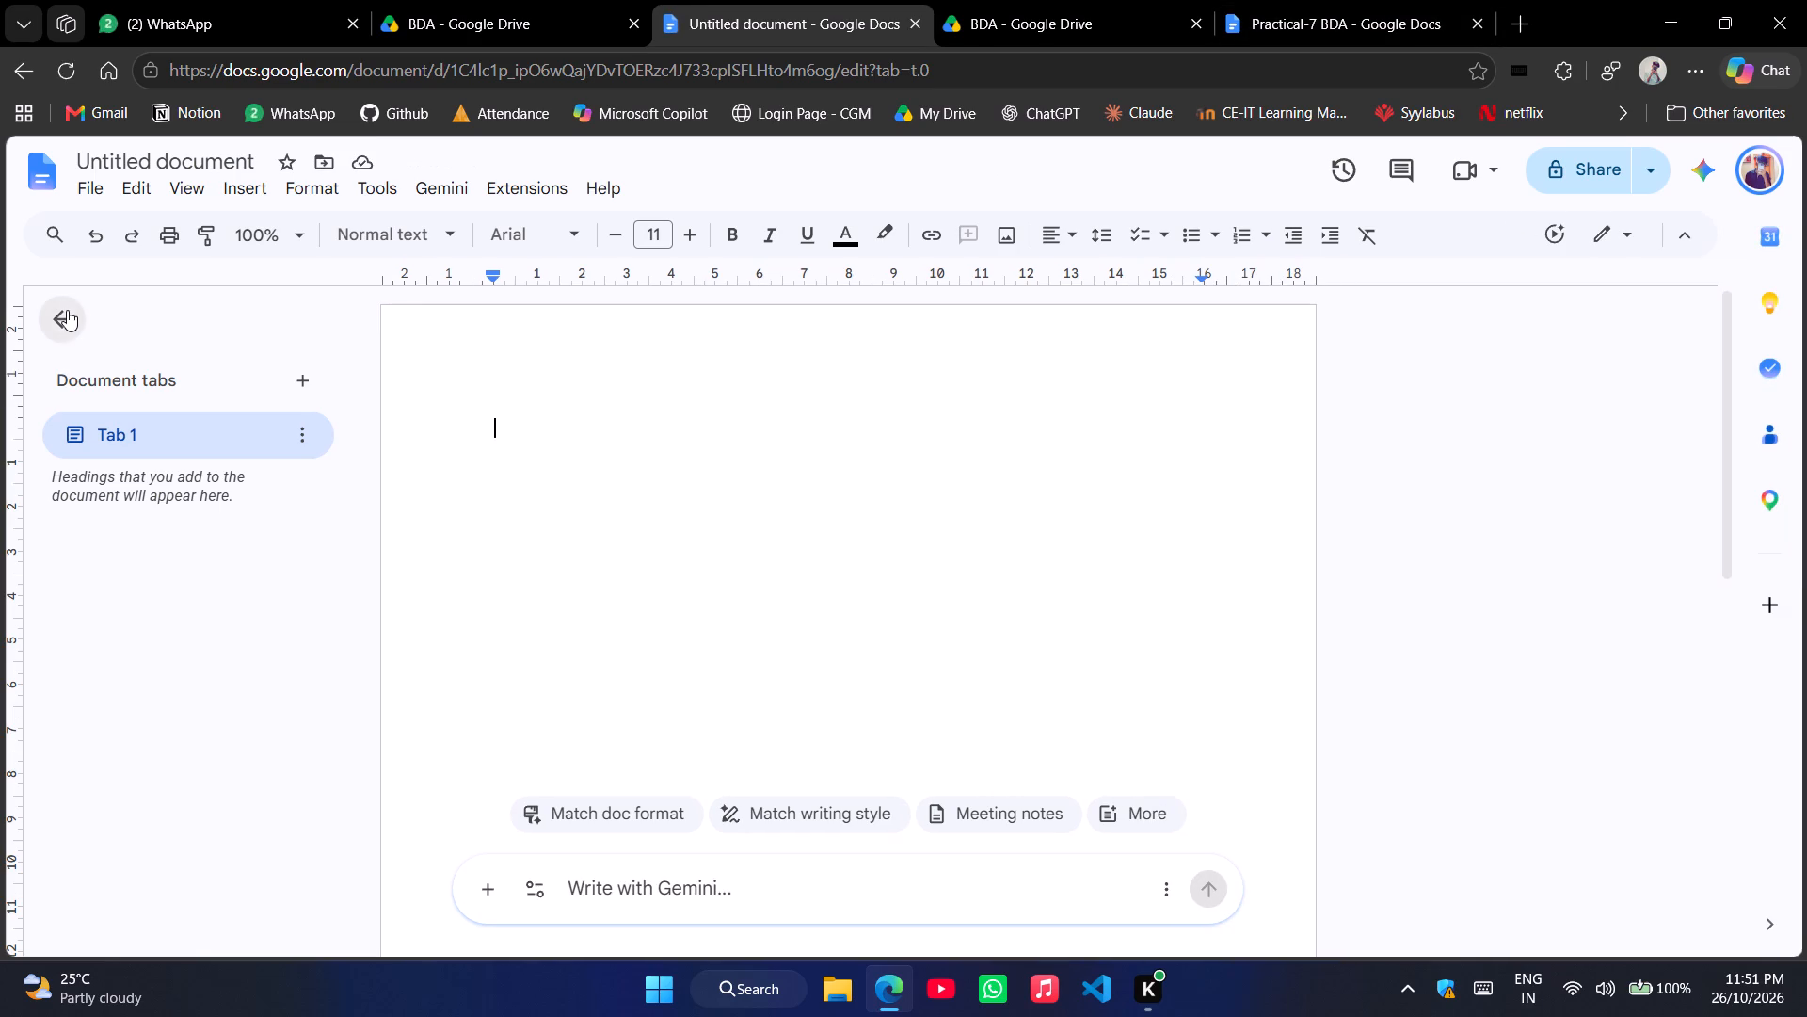
{"action": "left_click", "coordinate": [455, 460]}
{"action": "key", "text": "ctrl+v"}
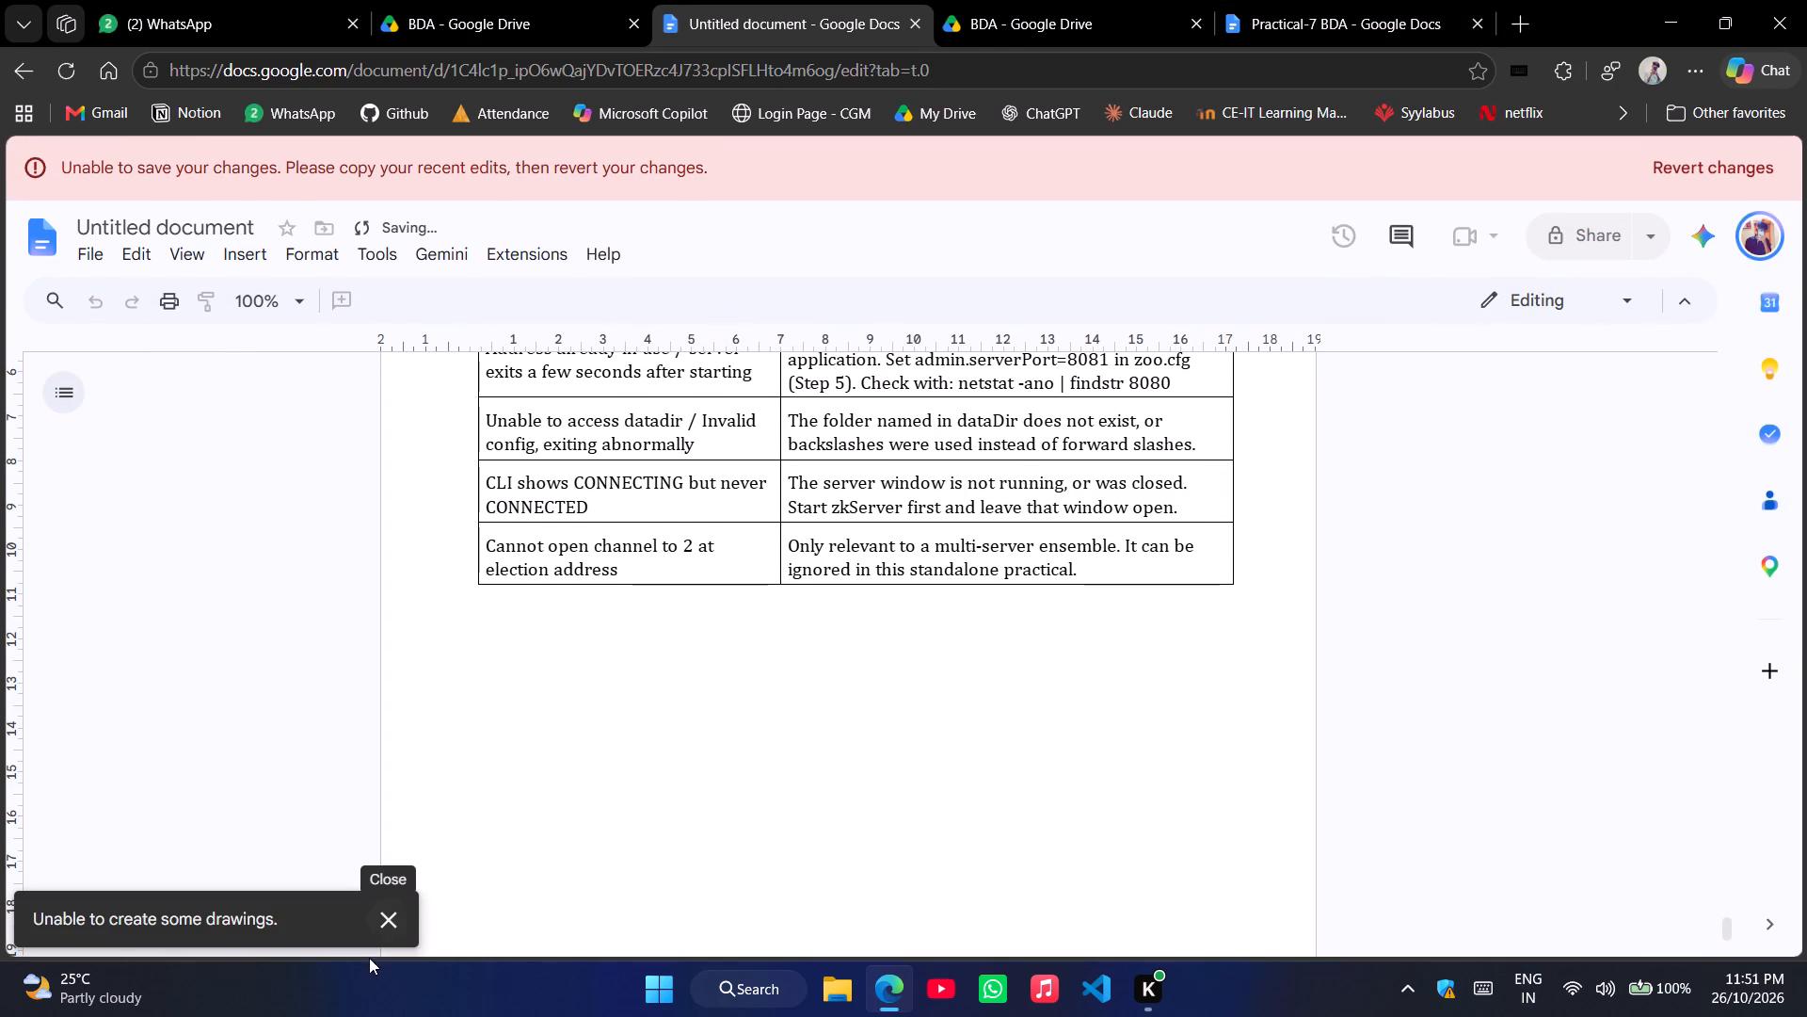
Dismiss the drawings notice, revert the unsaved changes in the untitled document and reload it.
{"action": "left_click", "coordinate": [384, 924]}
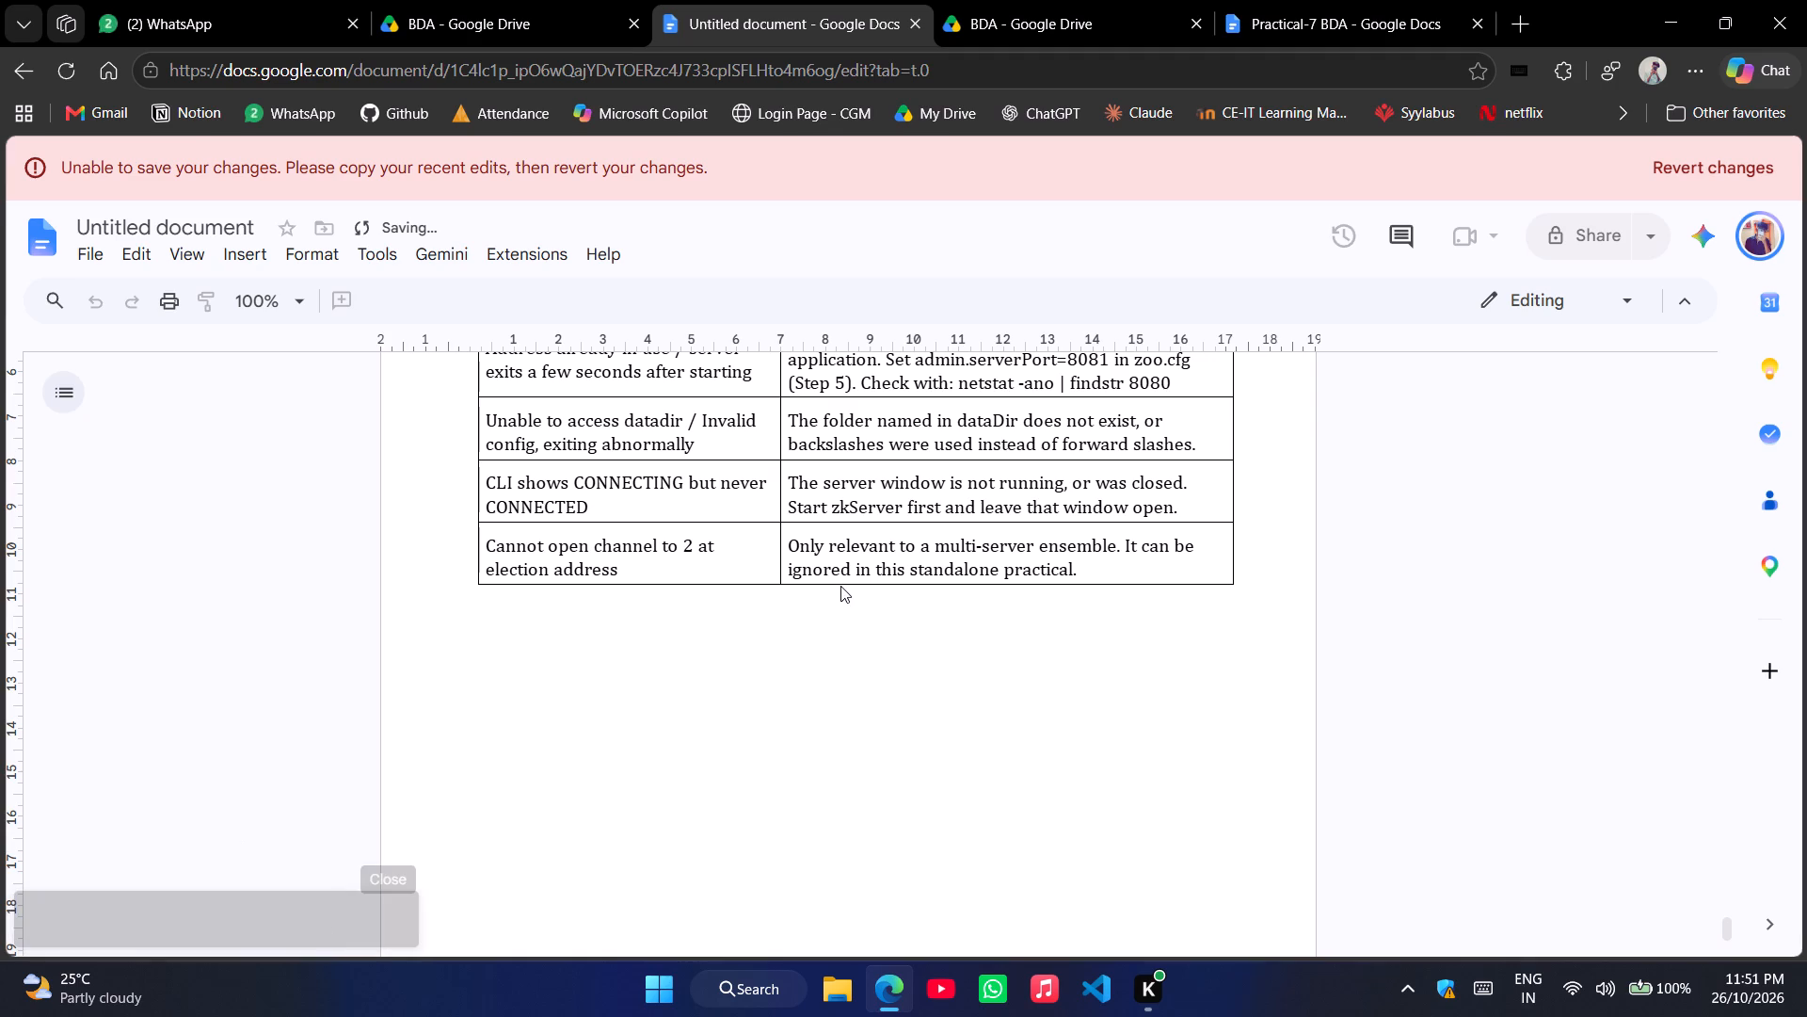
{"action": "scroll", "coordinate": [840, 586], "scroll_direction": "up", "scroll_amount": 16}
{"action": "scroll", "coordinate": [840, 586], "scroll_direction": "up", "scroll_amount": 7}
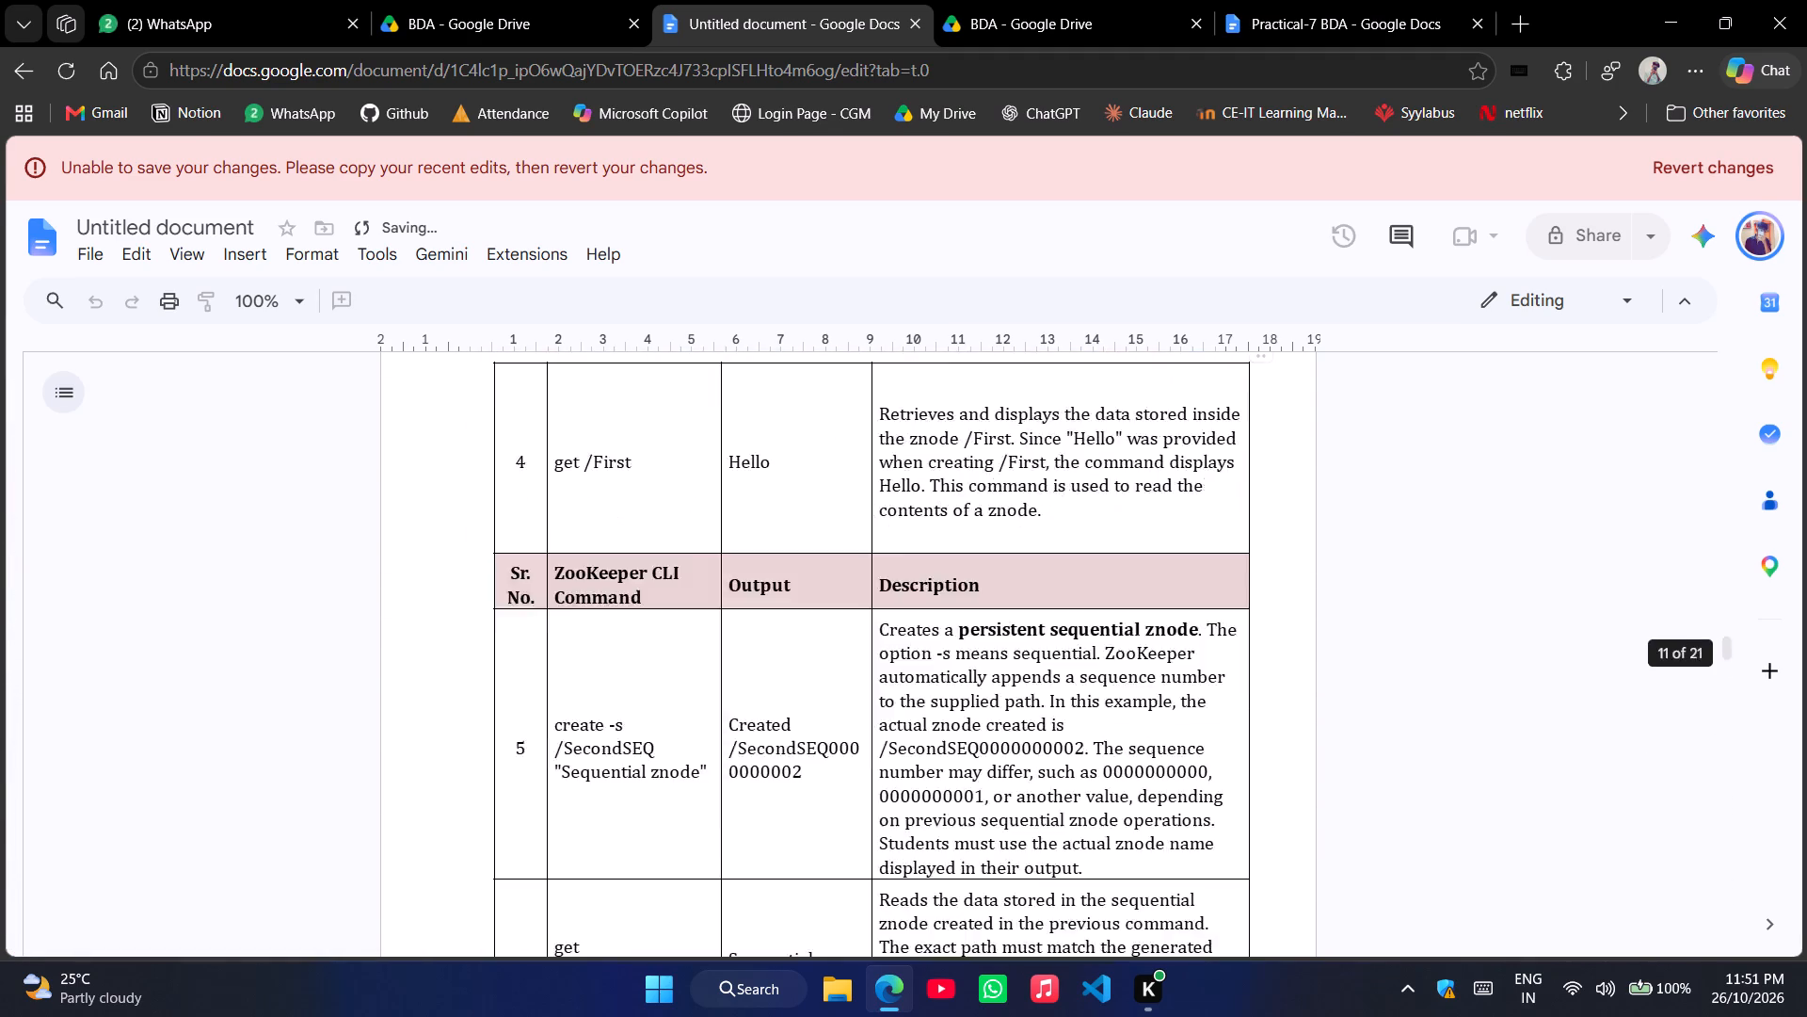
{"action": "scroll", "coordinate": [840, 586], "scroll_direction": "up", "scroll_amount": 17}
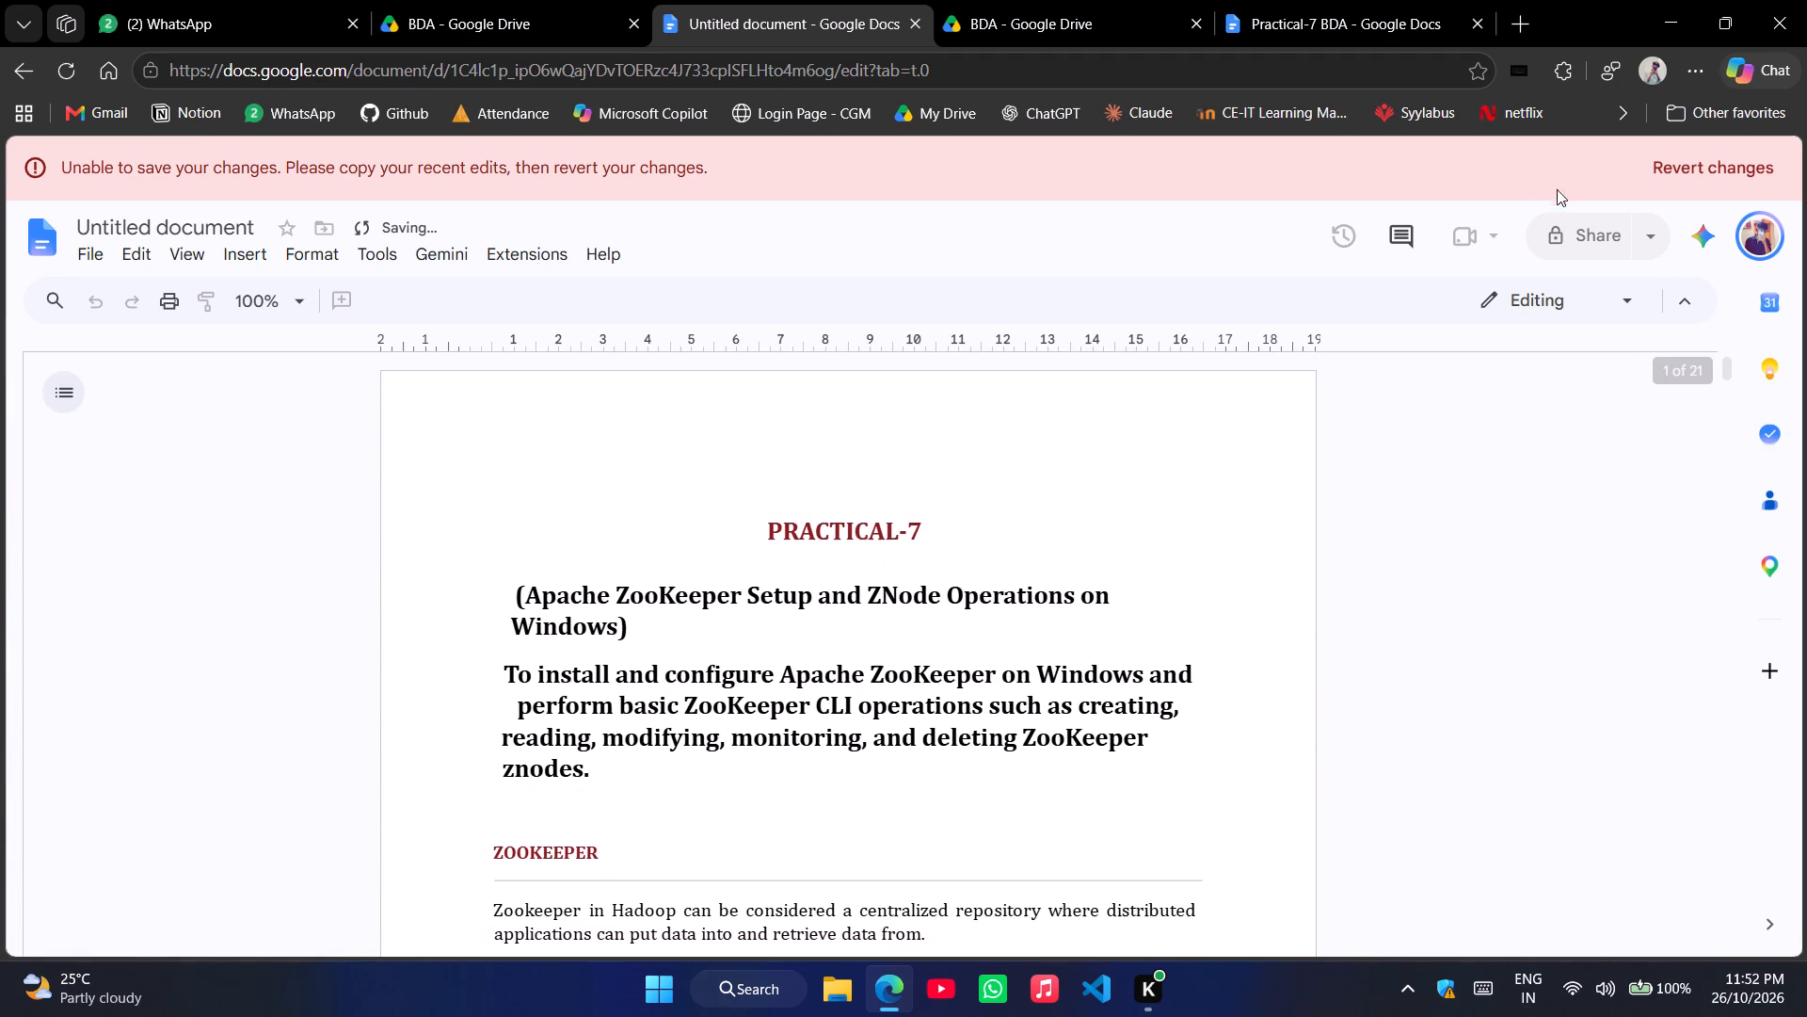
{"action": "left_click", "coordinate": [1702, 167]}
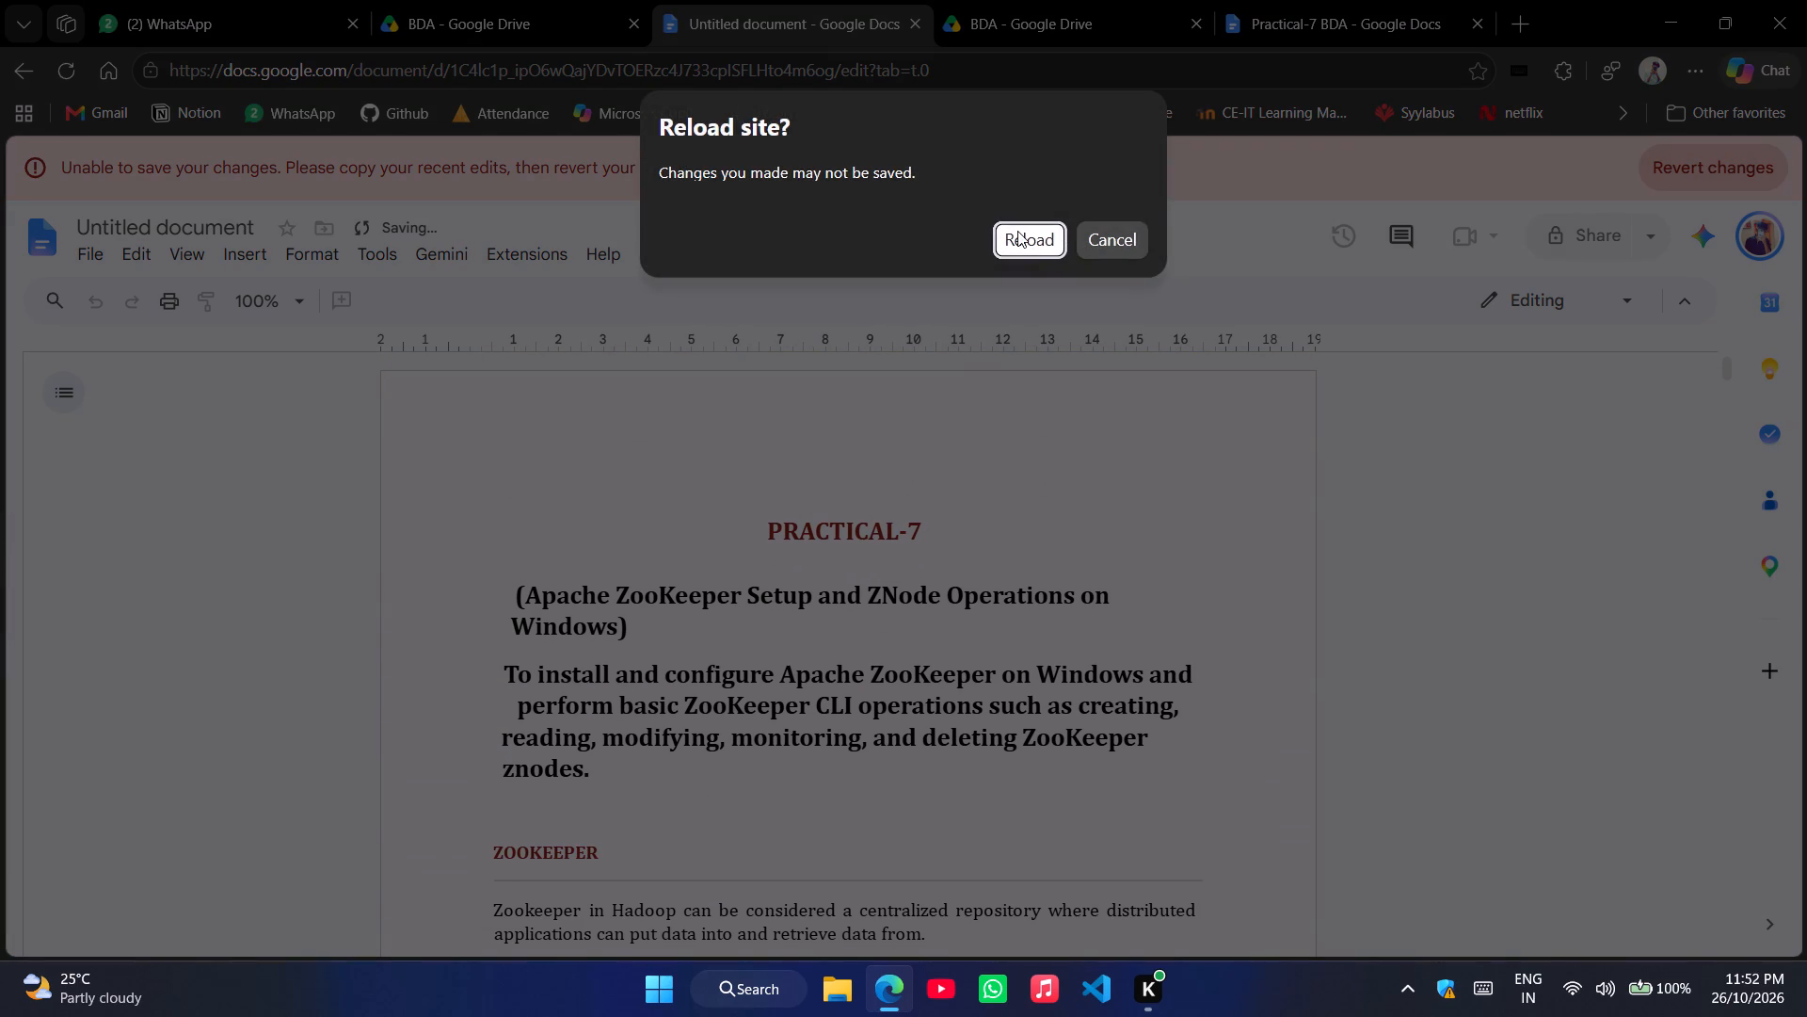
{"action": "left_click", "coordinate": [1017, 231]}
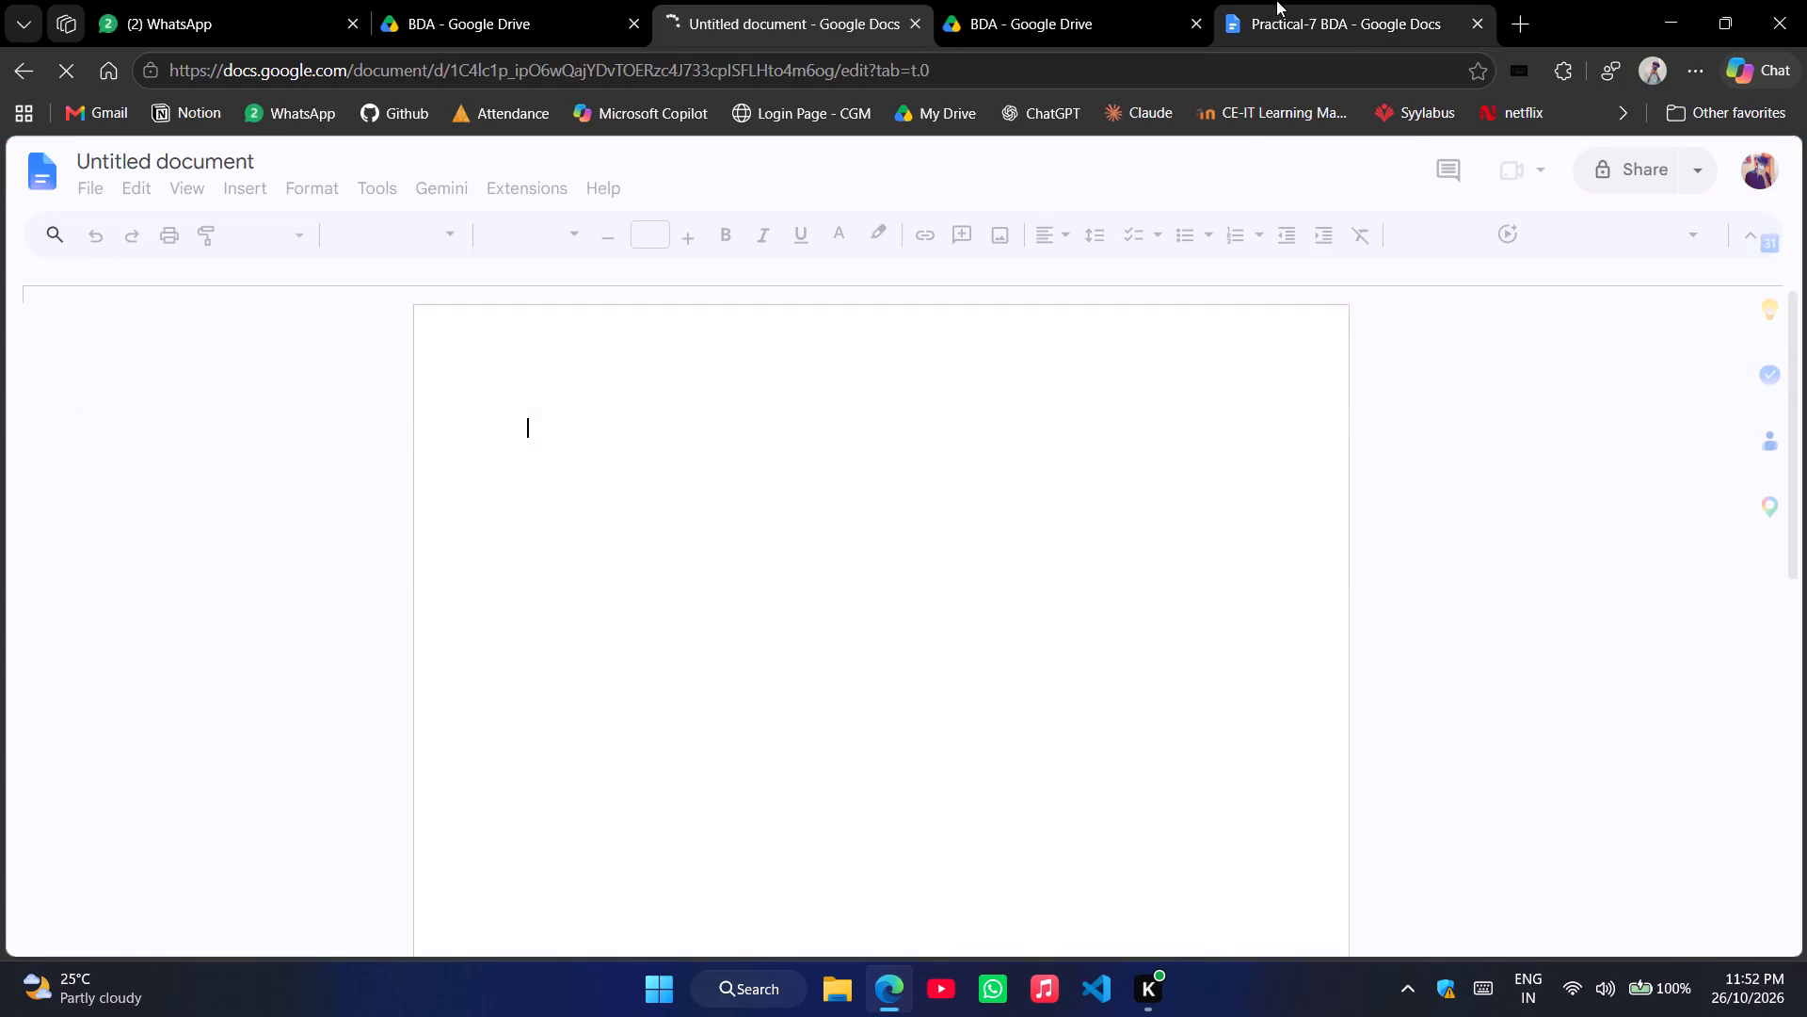
Download the shared Practical-7 BDA document as a Microsoft Word (.docx) file to the Downloads folder.
{"action": "left_click", "coordinate": [1276, 0]}
{"action": "scroll", "coordinate": [561, 810], "scroll_direction": "down", "scroll_amount": 7}
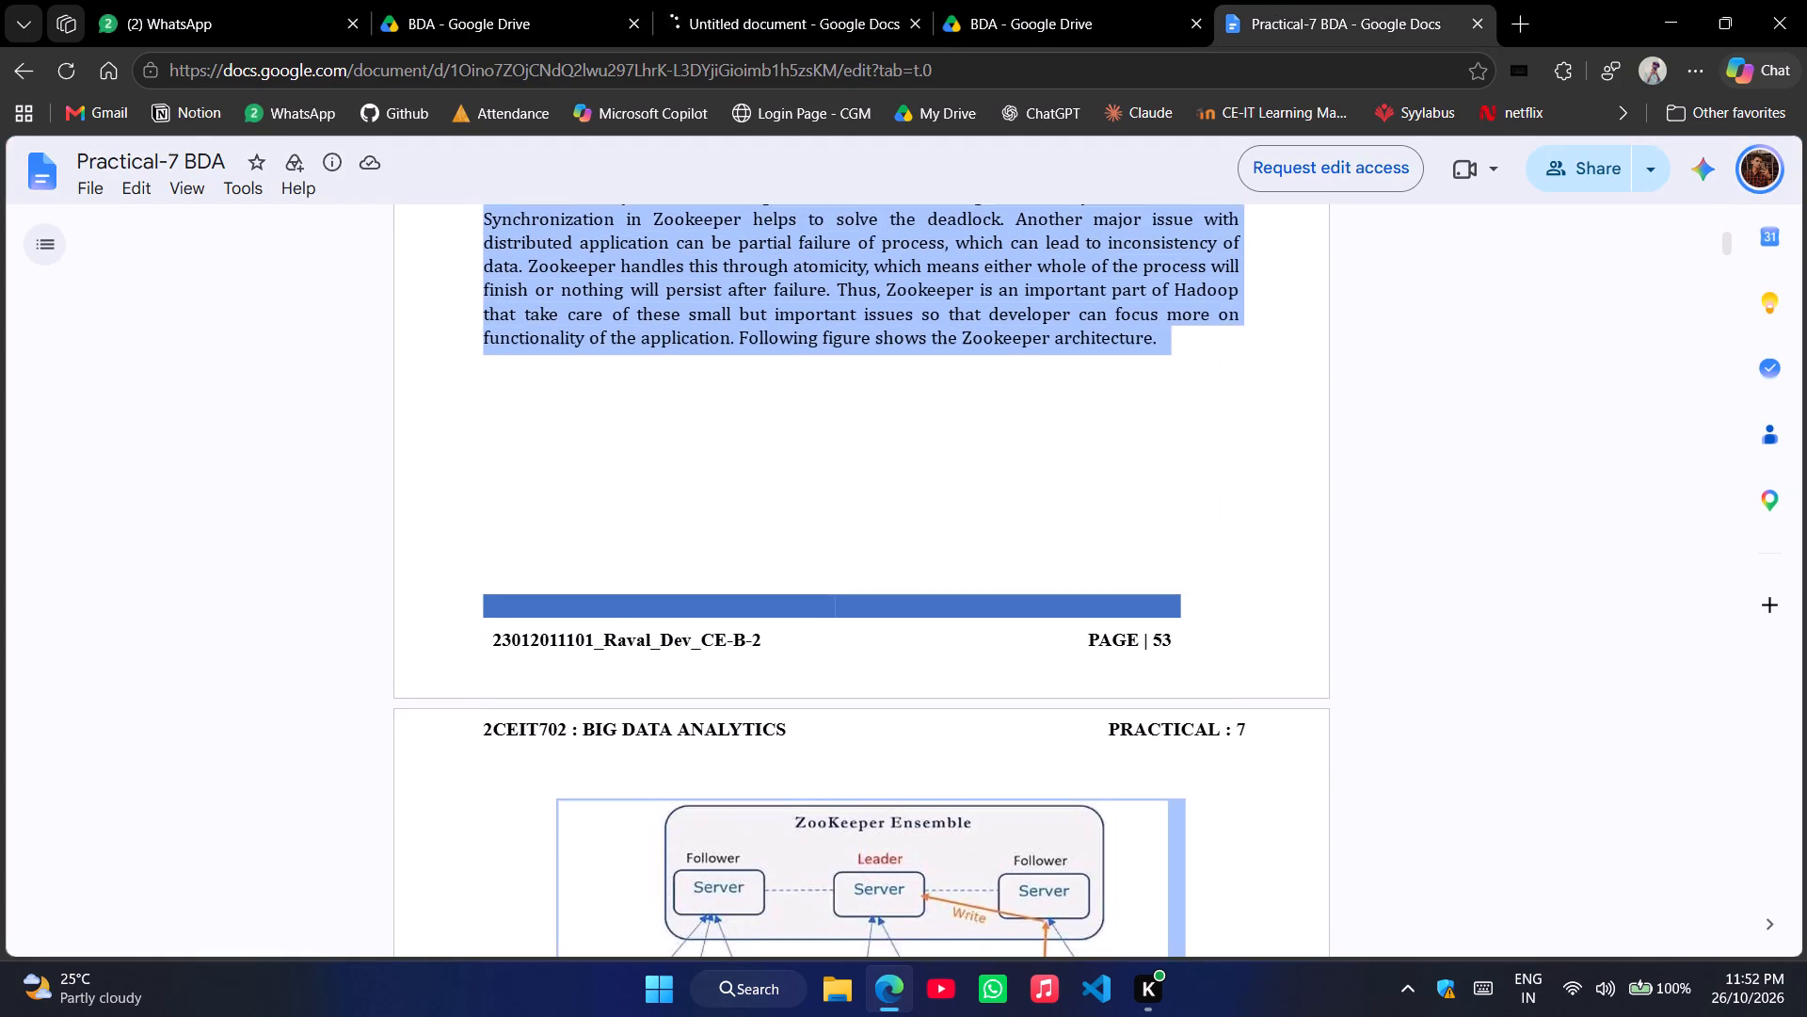
{"action": "scroll", "coordinate": [561, 810], "scroll_direction": "down", "scroll_amount": 13}
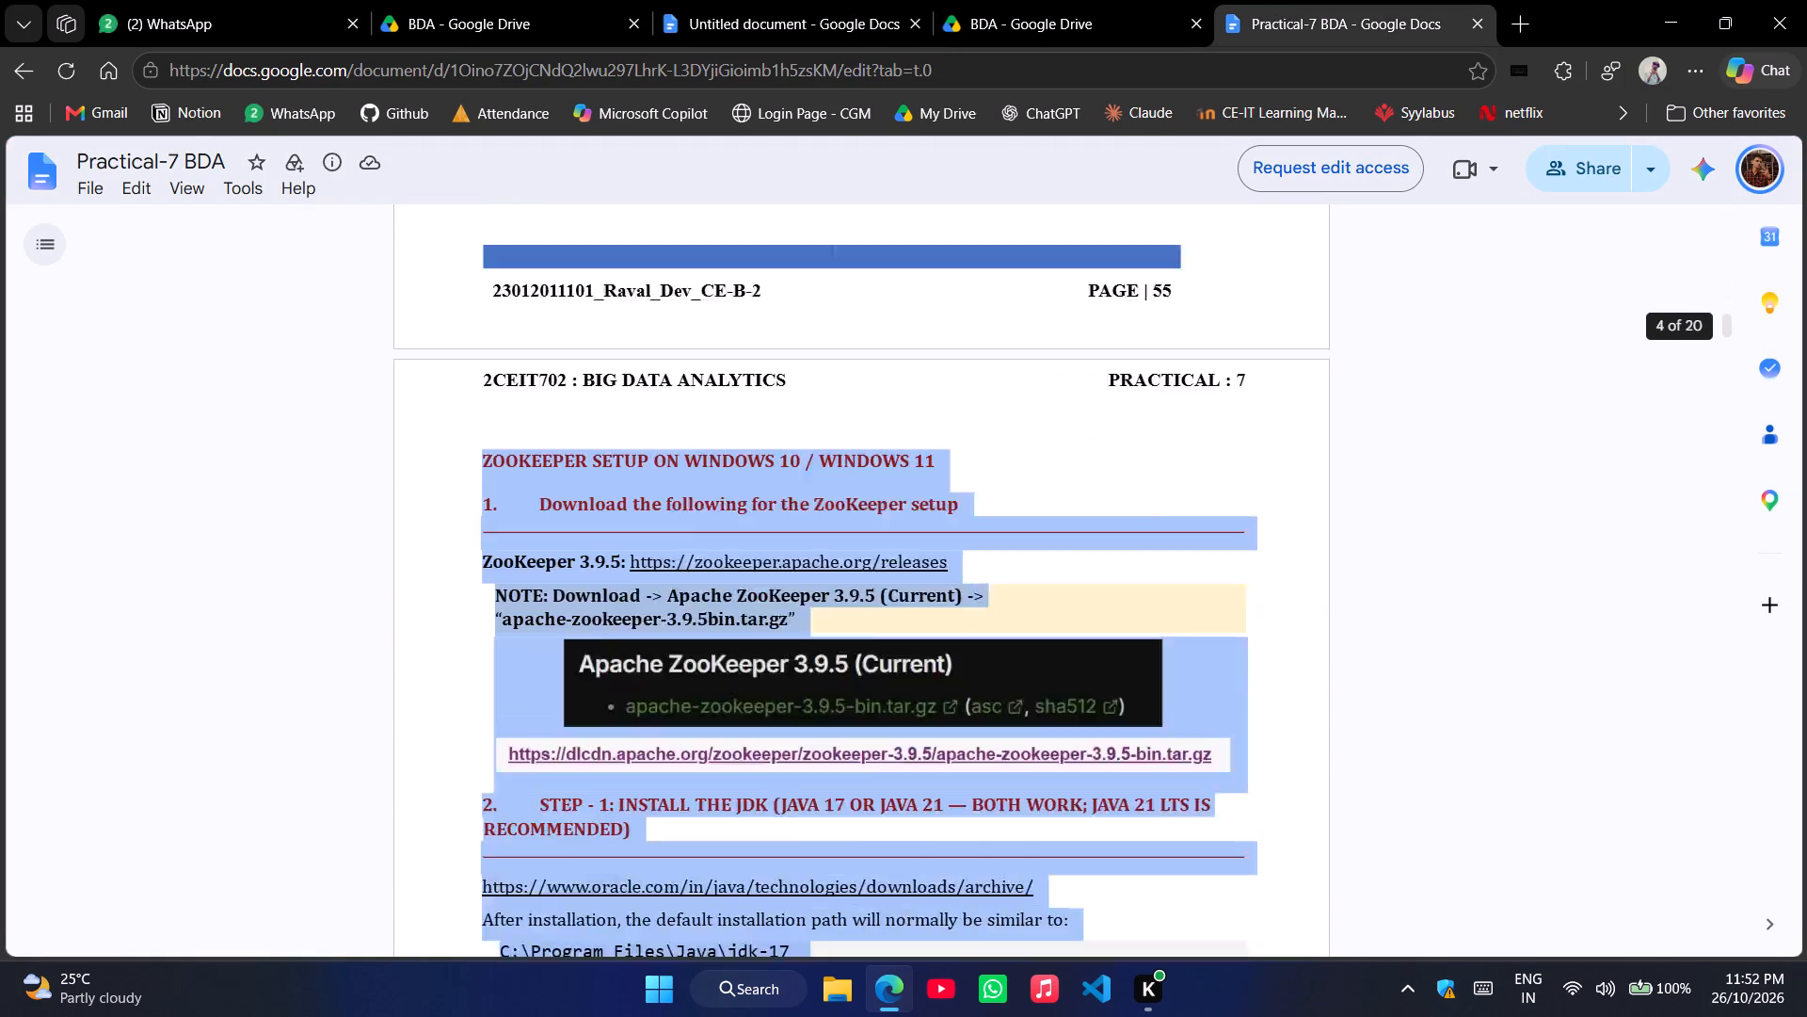
{"action": "scroll", "coordinate": [561, 810], "scroll_direction": "down", "scroll_amount": 2}
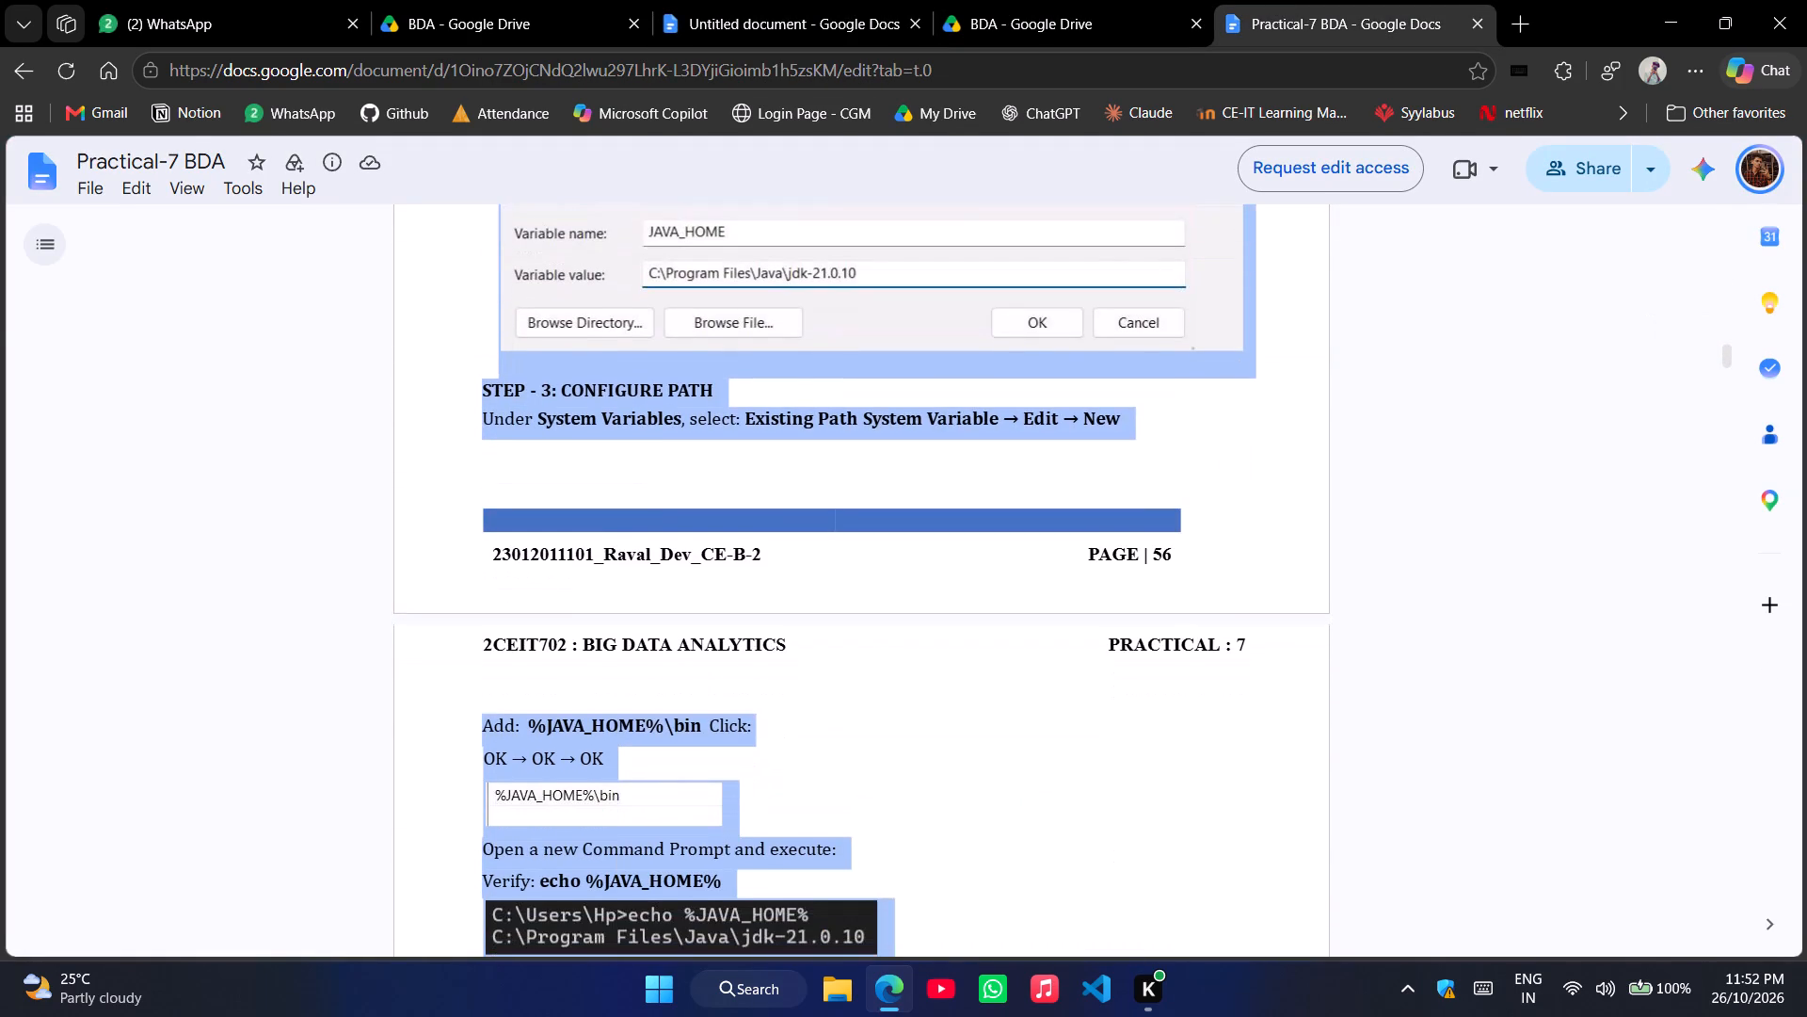
{"action": "left_click", "coordinate": [97, 793]}
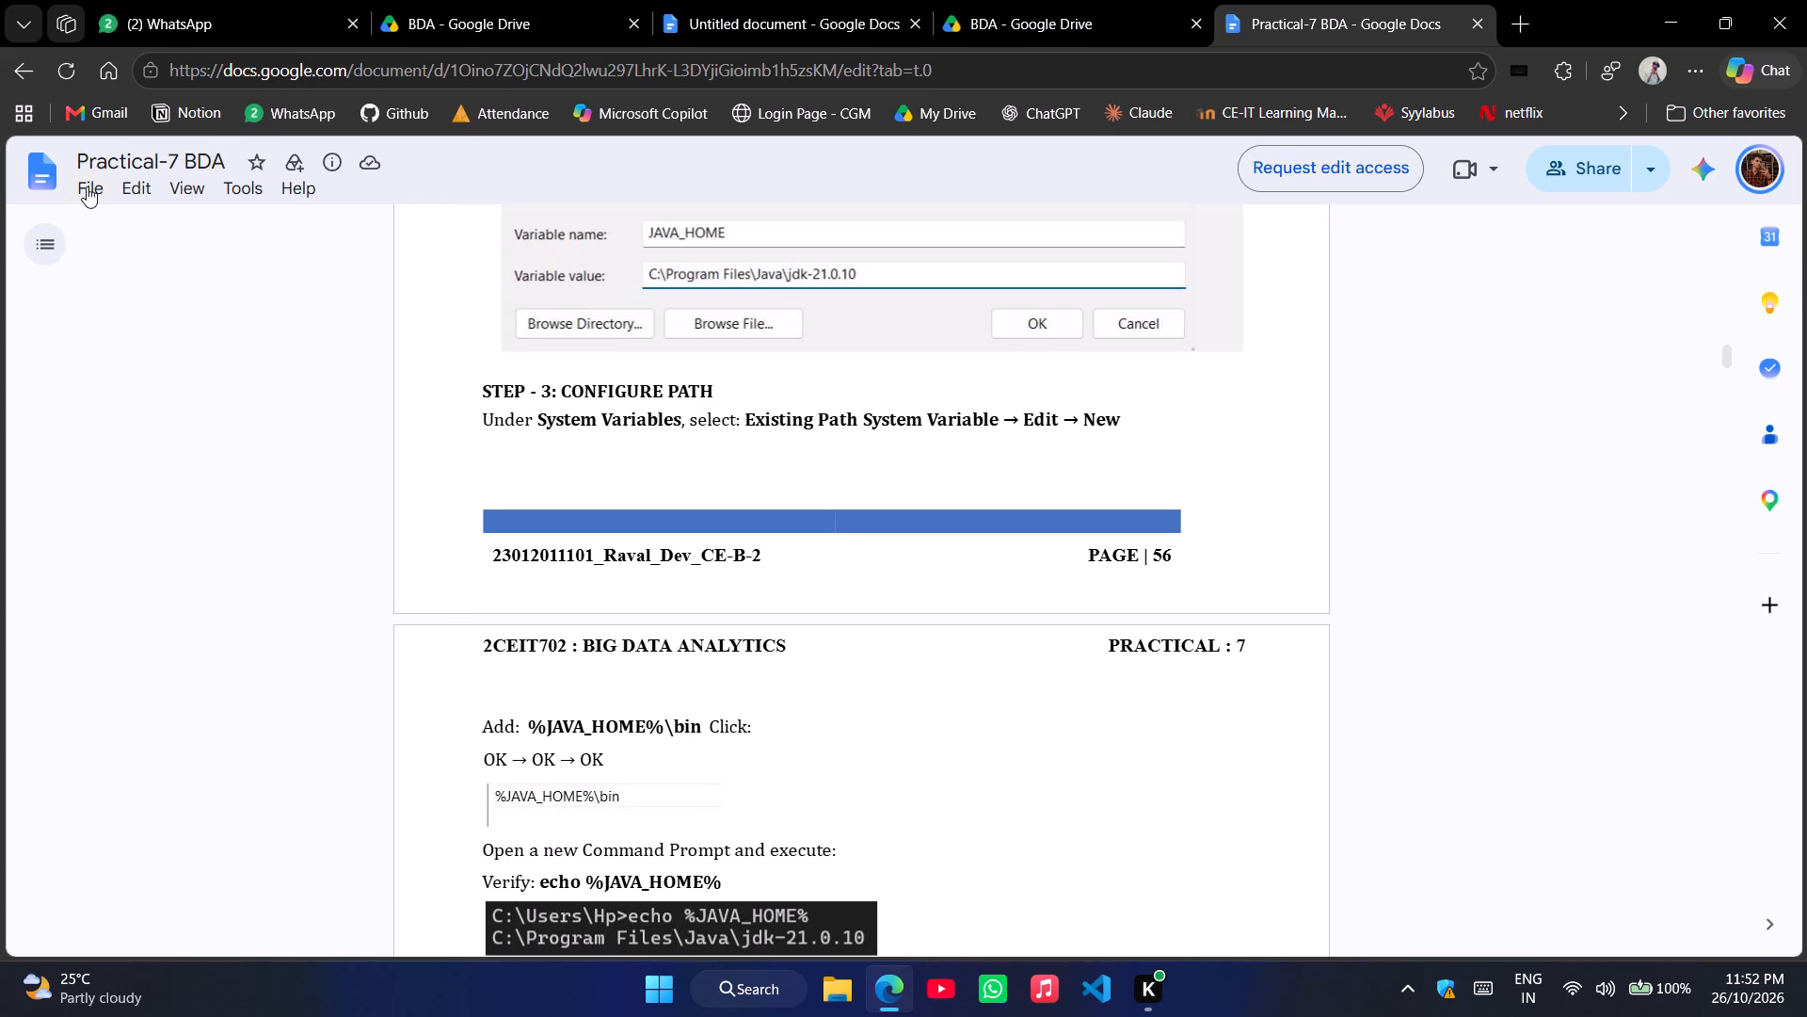
{"action": "left_click", "coordinate": [87, 186]}
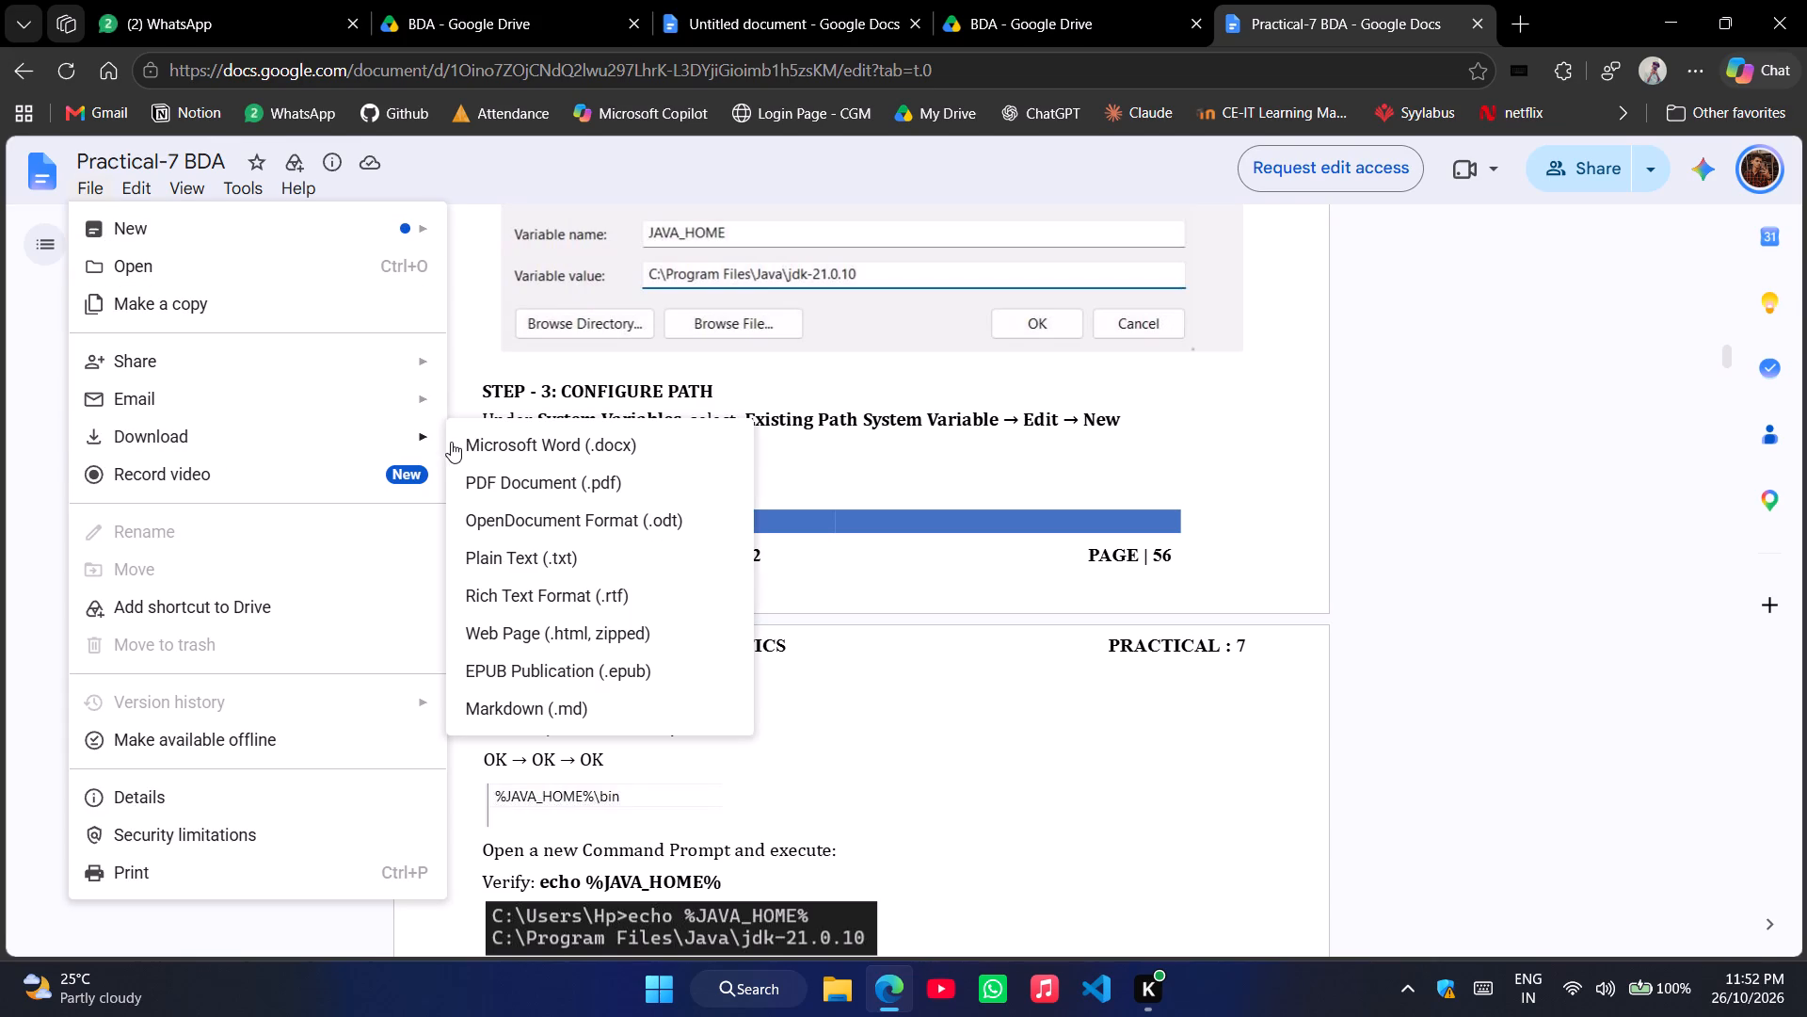
{"action": "left_click", "coordinate": [575, 443]}
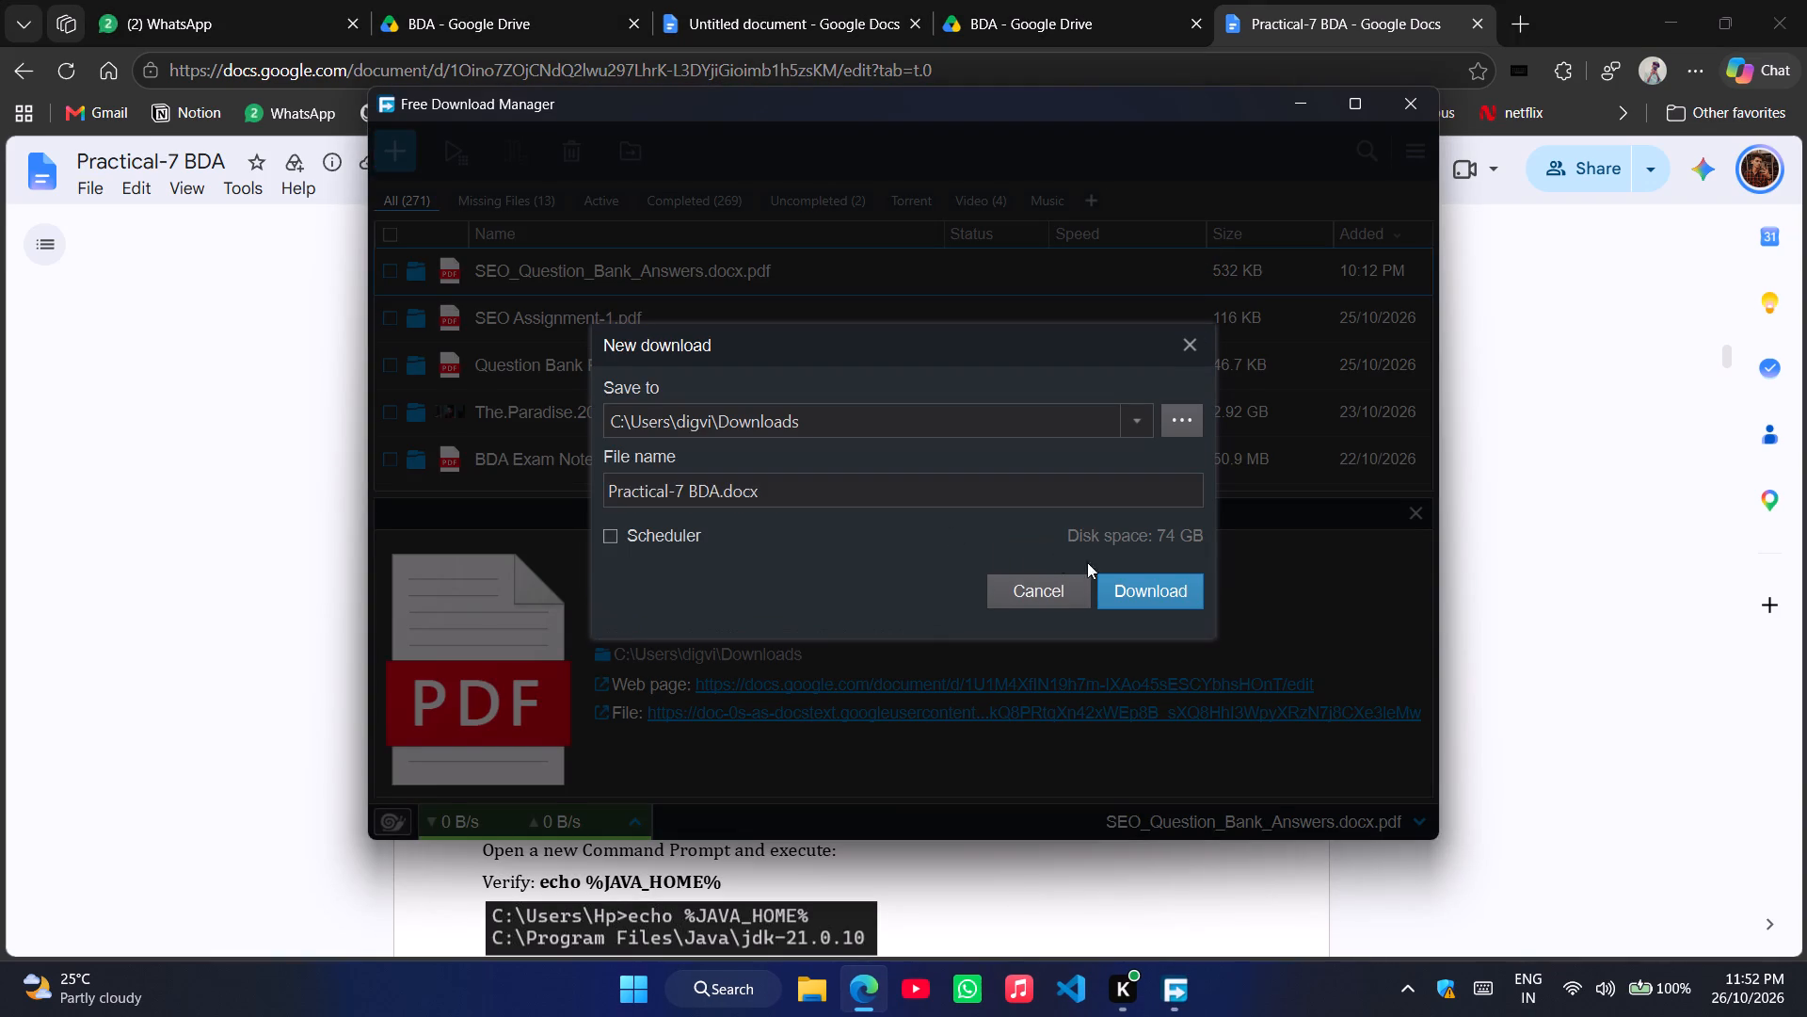
{"action": "left_click", "coordinate": [1130, 582]}
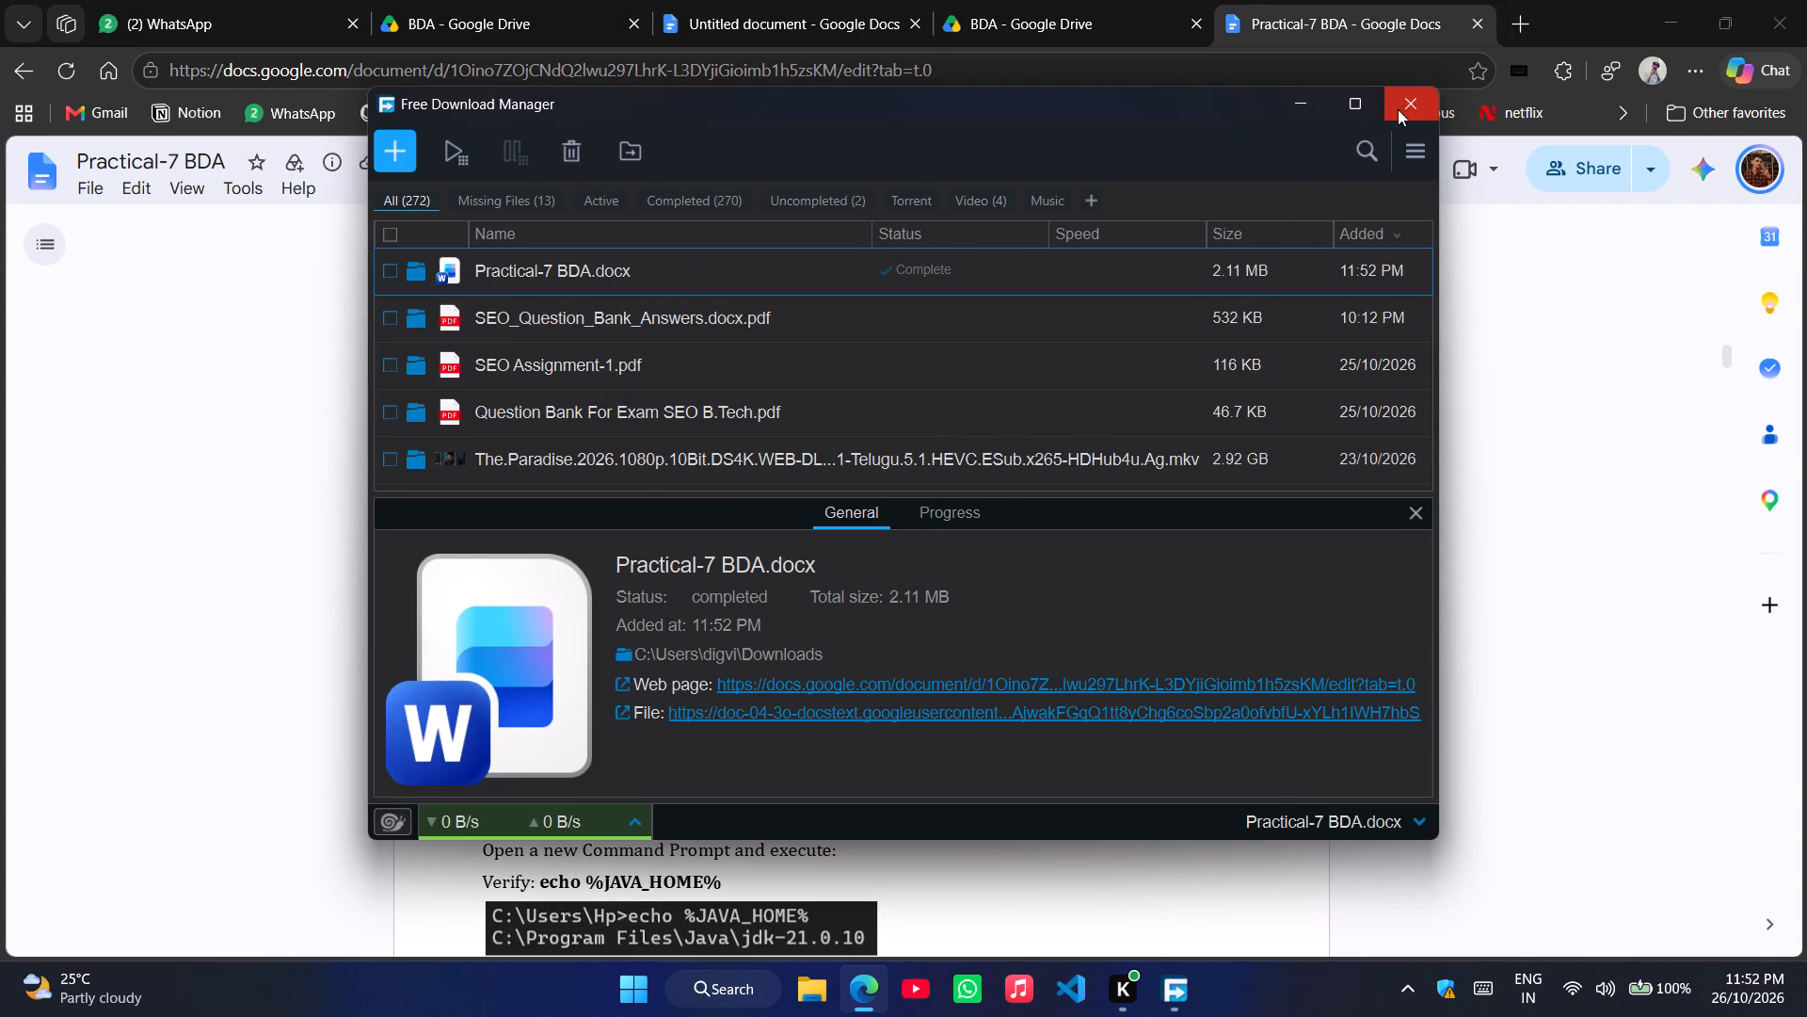
{"action": "left_click", "coordinate": [1399, 105]}
Upload the downloaded Practical-7 BDA Word file into the SEM7 BDA folder in Drive.
{"action": "left_click", "coordinate": [543, 0]}
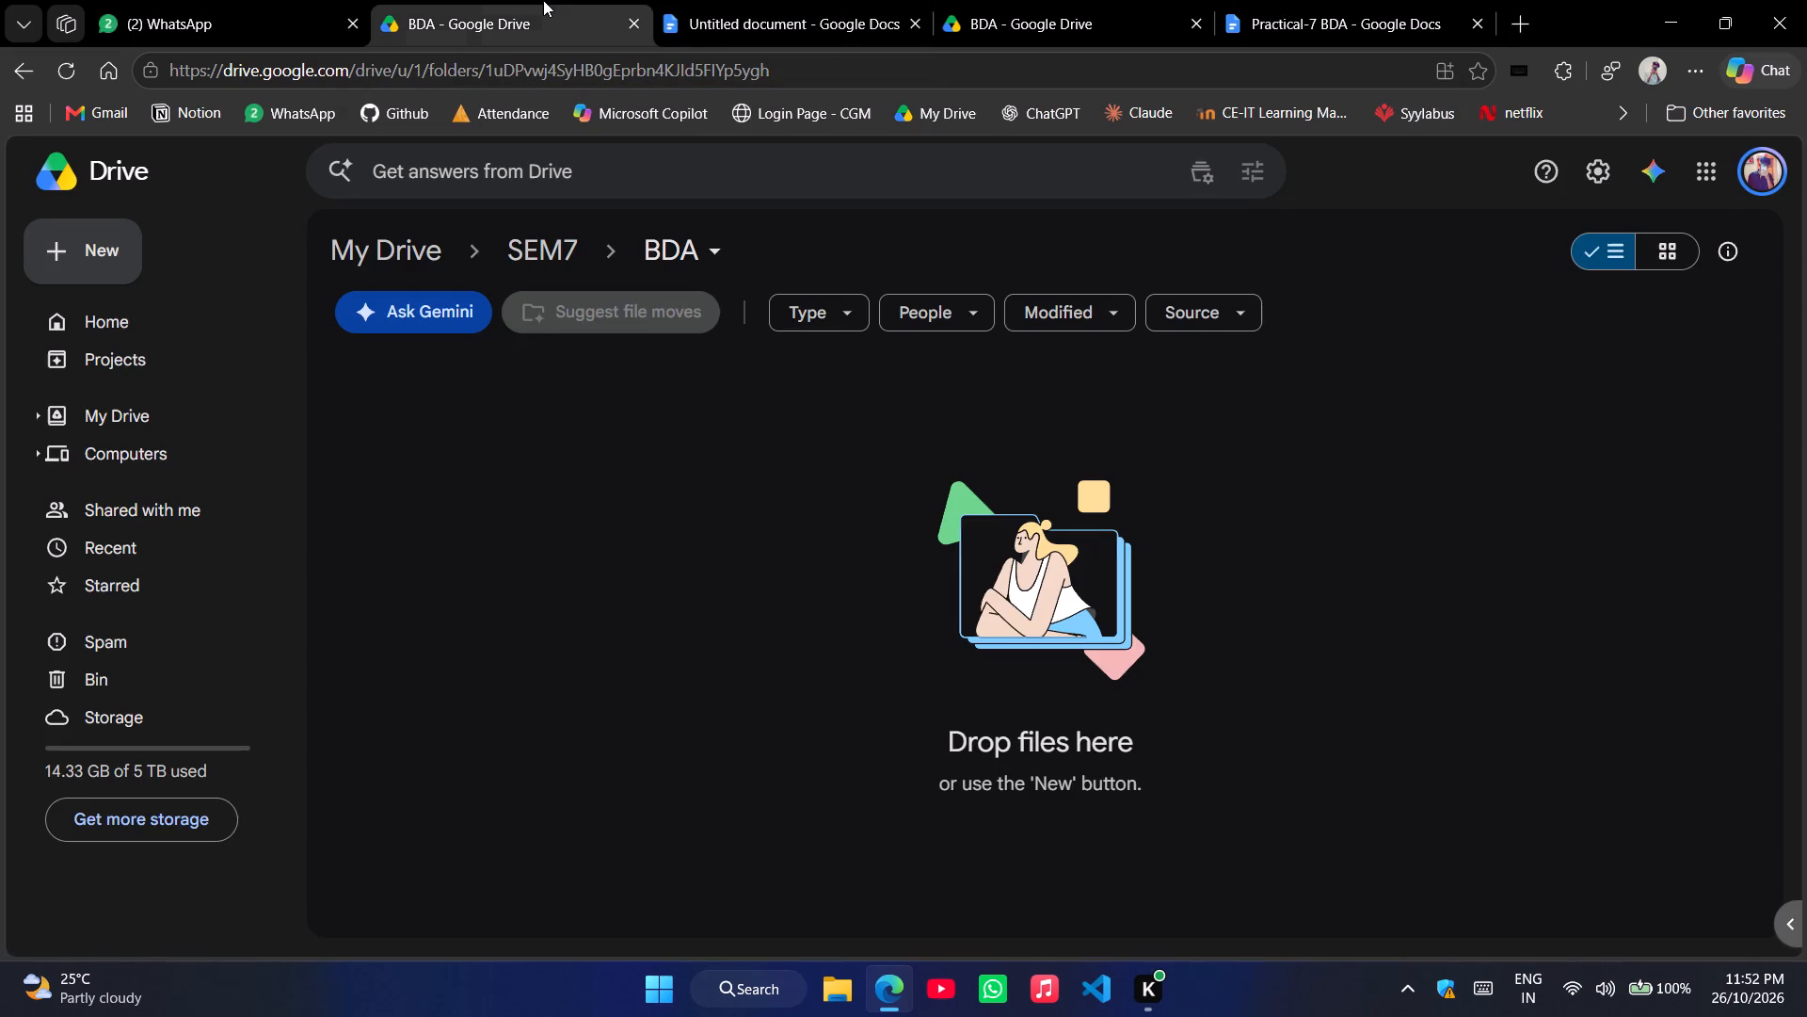
{"action": "left_click", "coordinate": [624, 546]}
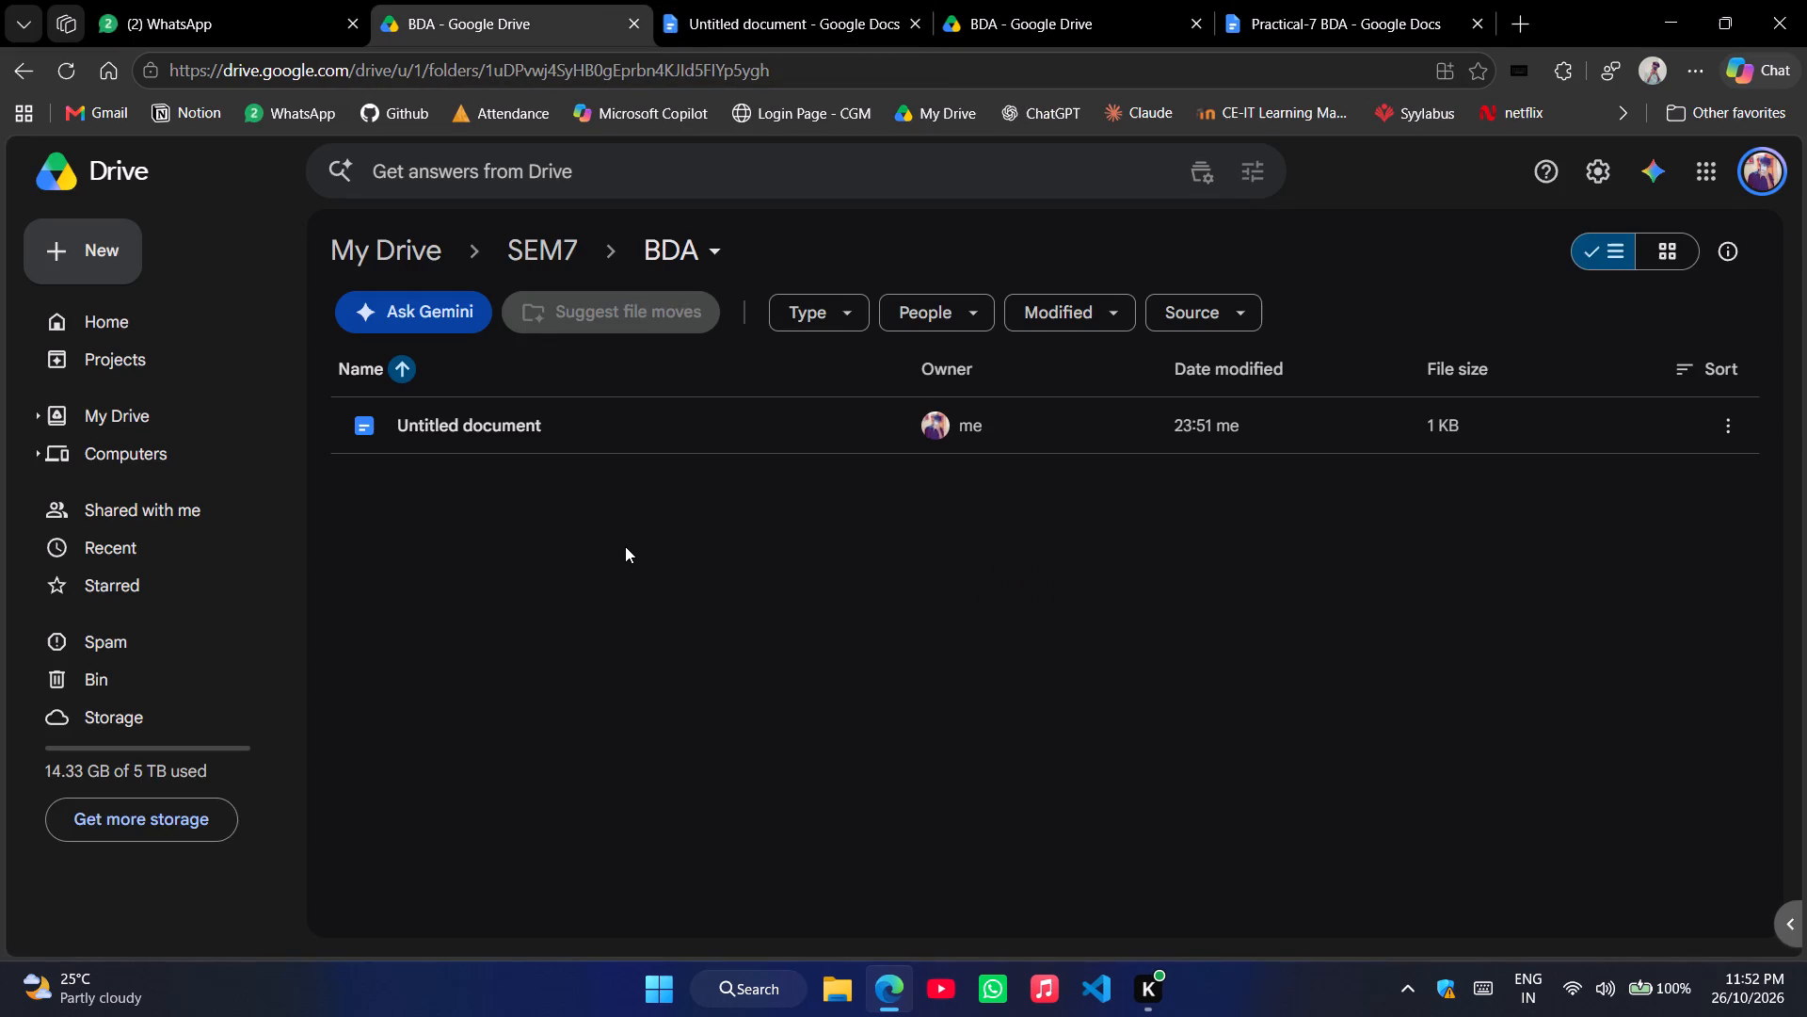
{"action": "right_click", "coordinate": [633, 624]}
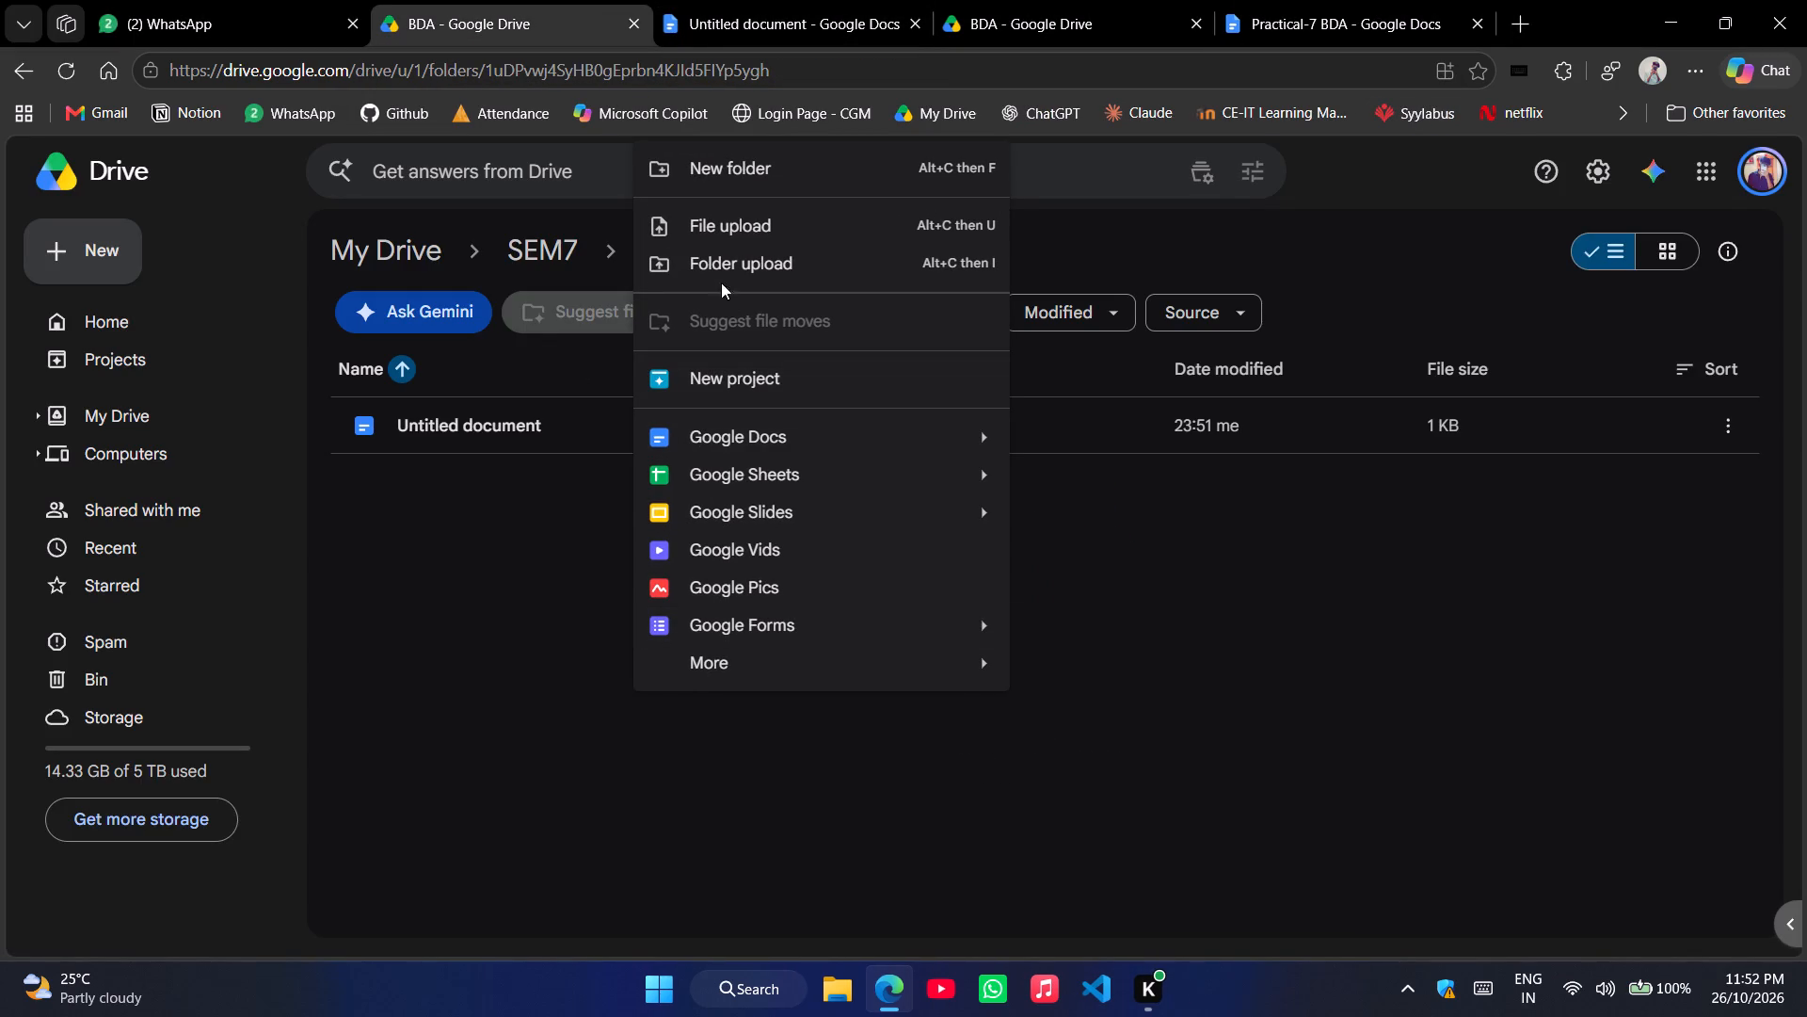
{"action": "left_click", "coordinate": [739, 215]}
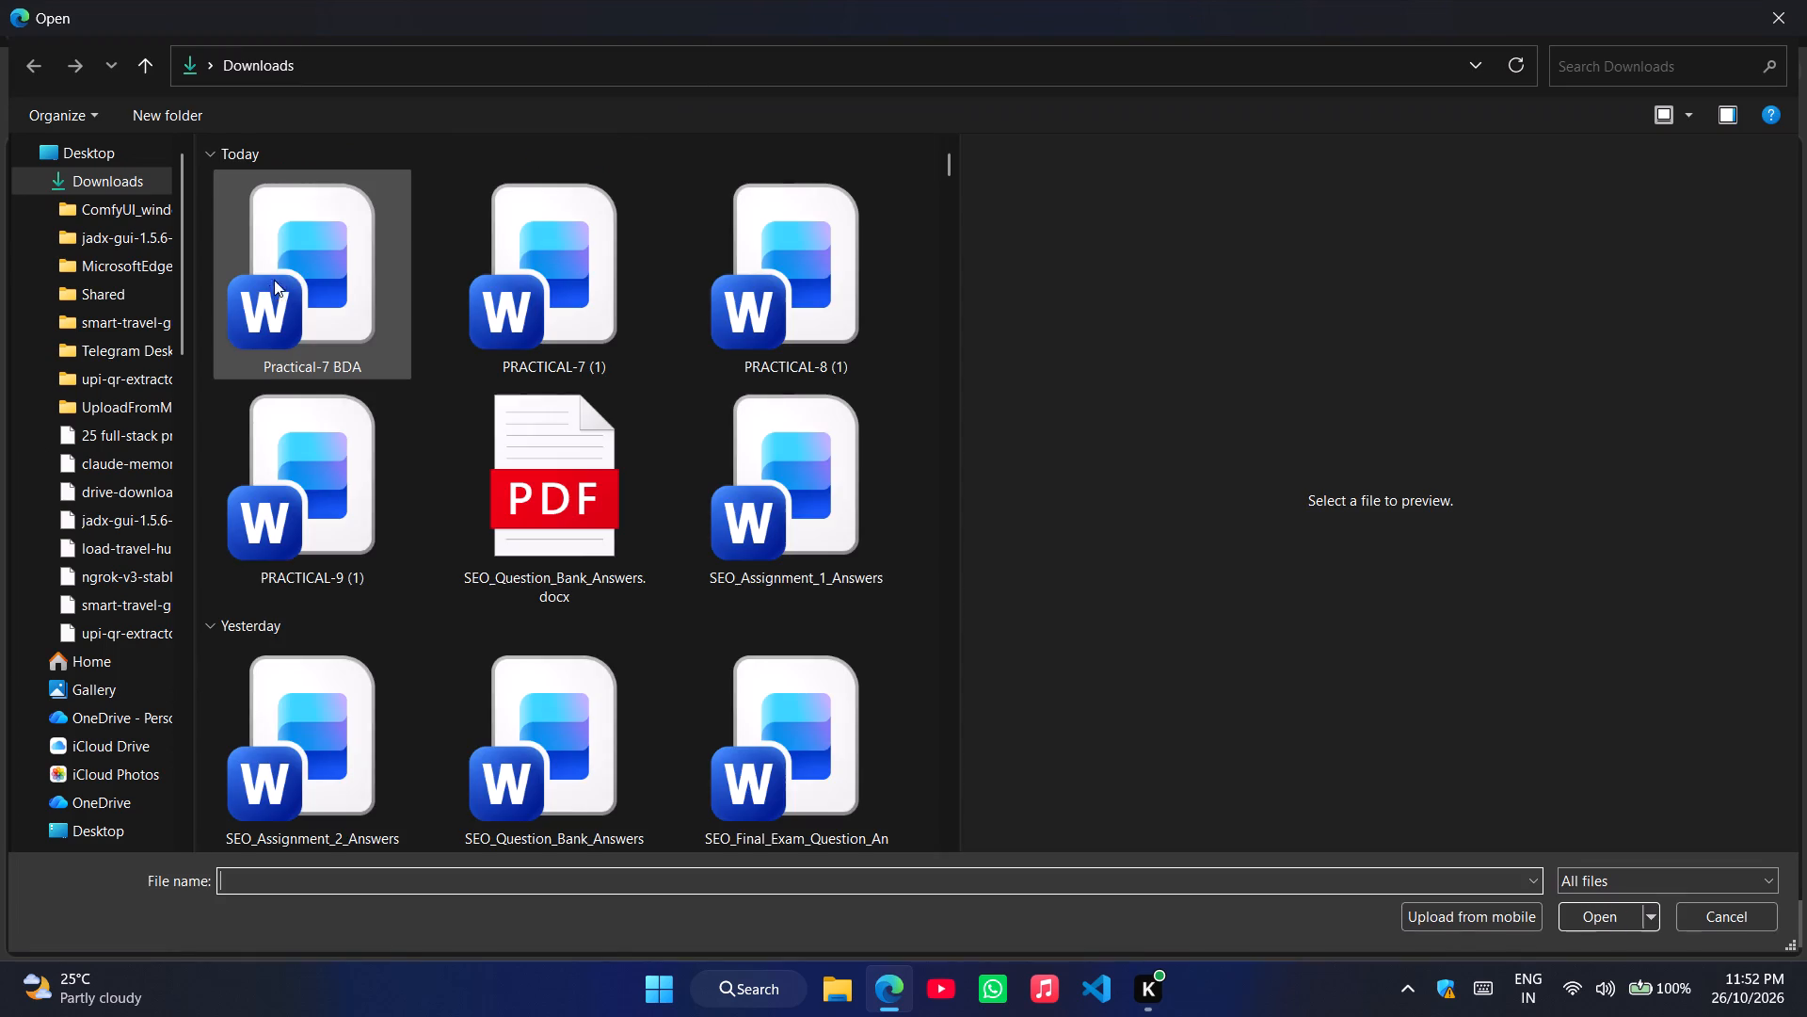
{"action": "double_click", "coordinate": [300, 268]}
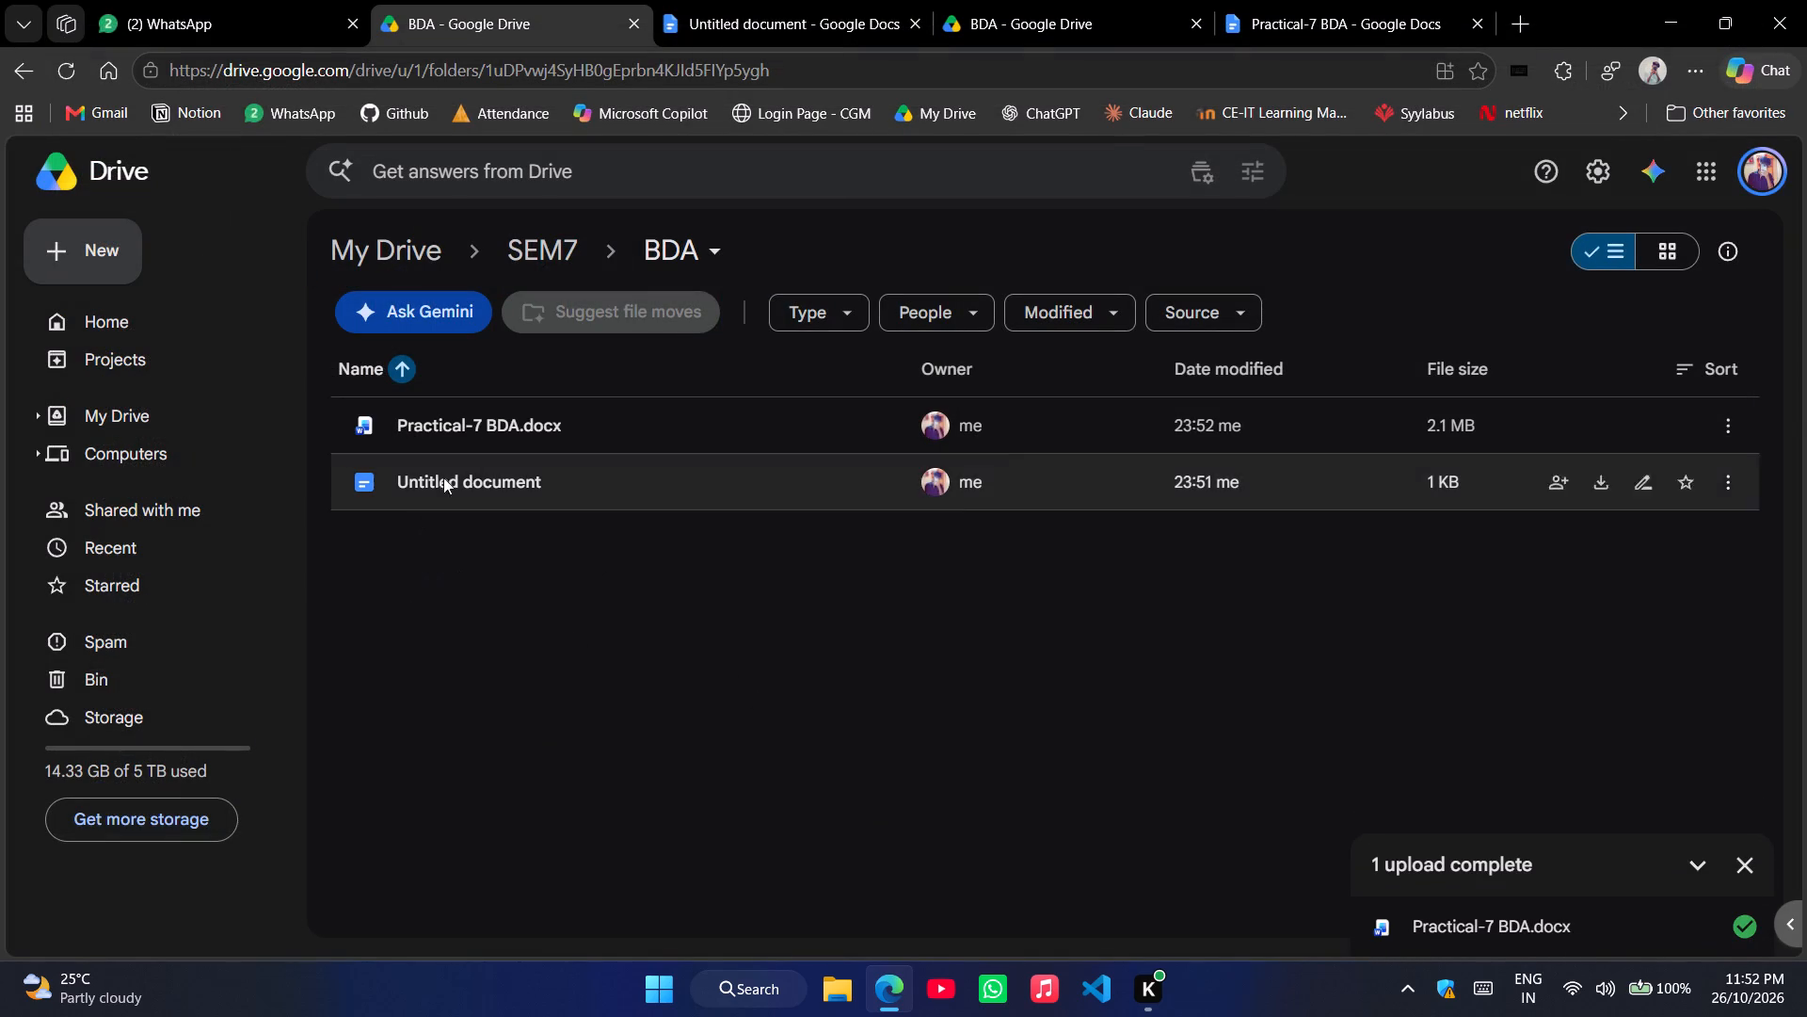
Open the uploaded Practical-7 BDA.docx from the BDA folder.
{"action": "double_click", "coordinate": [682, 427]}
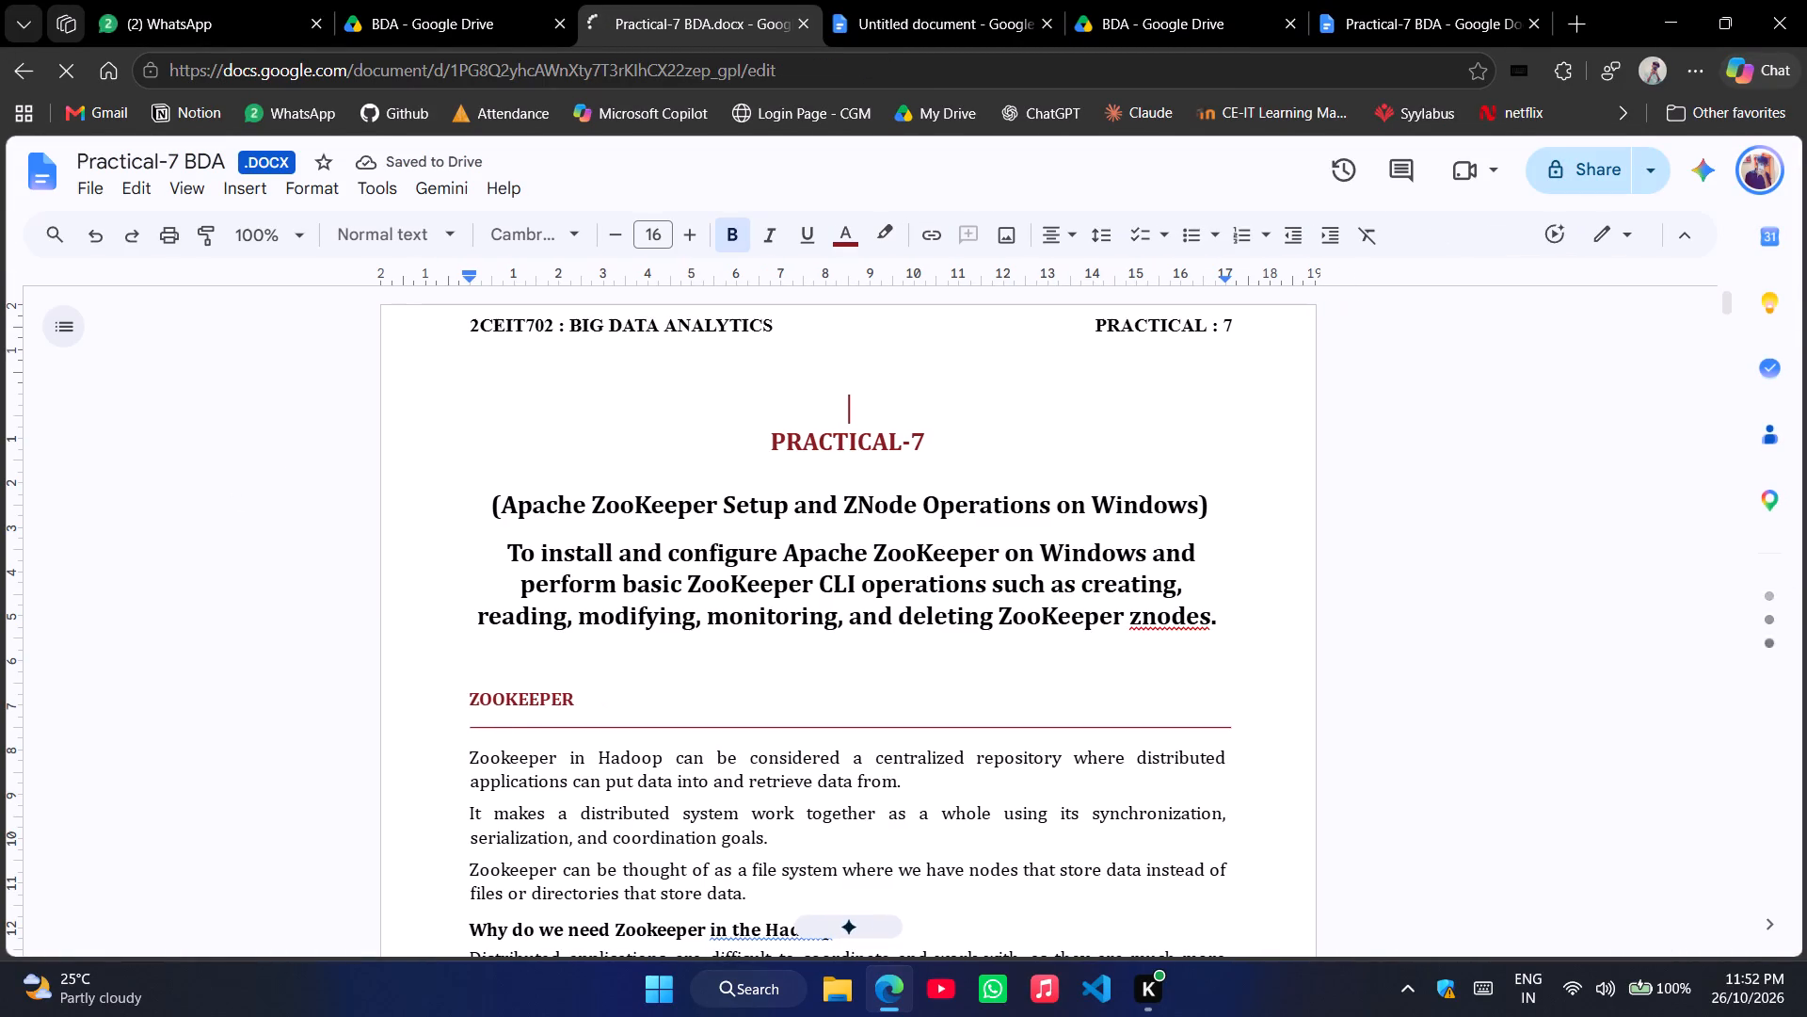
Replace the other student's enrolment number and name before CE-B-2 in the Section 1 footer with the document owner's own enrolment number and first name.
{"action": "scroll", "coordinate": [588, 666], "scroll_direction": "down", "scroll_amount": 6}
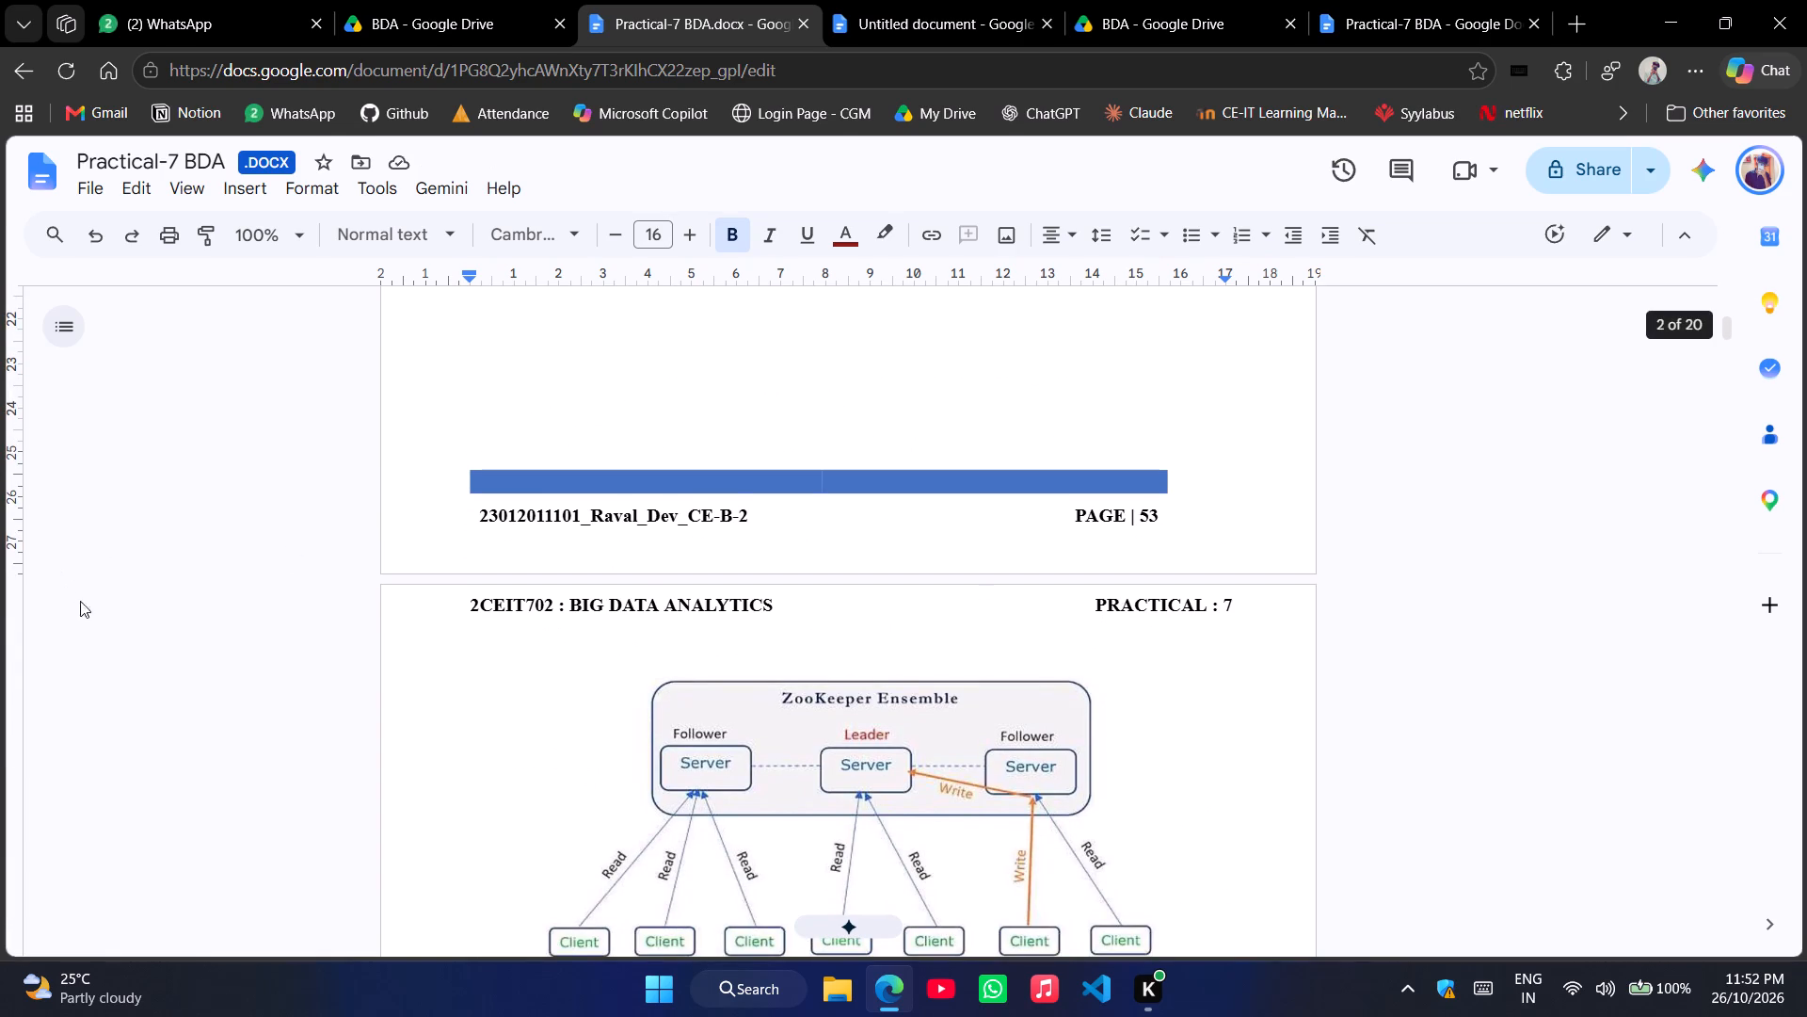
{"action": "double_click", "coordinate": [701, 525]}
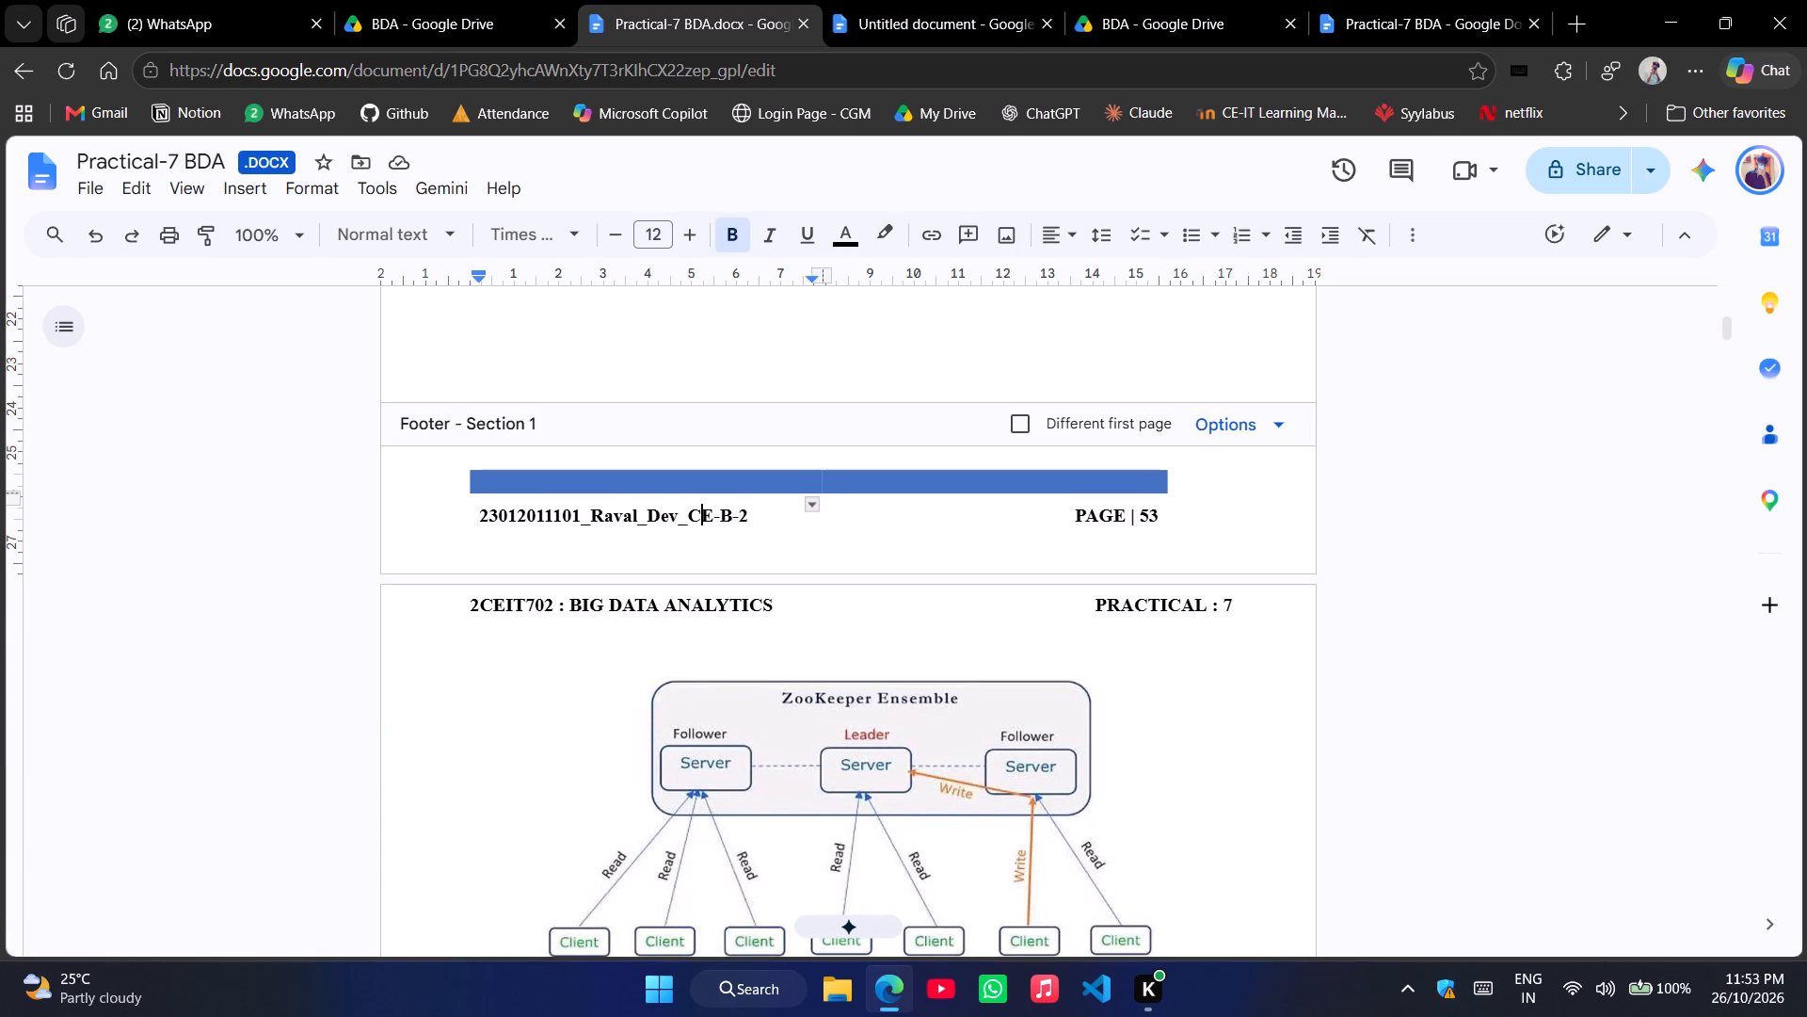
{"action": "key", "text": "Right"}
{"action": "key", "text": "Right"}
{"action": "key", "text": "Right"}
{"action": "key", "text": "Right"}
{"action": "key", "text": "Left"}
{"action": "key", "text": "Left"}
{"action": "key", "text": "Left"}
{"action": "key", "text": "Left"}
{"action": "key", "text": "Left"}
{"action": "key", "text": "Left"}
{"action": "key", "text": "BackSpace"}
{"action": "key", "text": "BackSpace"}
{"action": "key", "text": "BackSpace"}
{"action": "key", "text": "BackSpace"}
{"action": "key", "text": "BackSpace"}
{"action": "key", "text": "BackSpace"}
{"action": "key", "text": "BackSpace"}
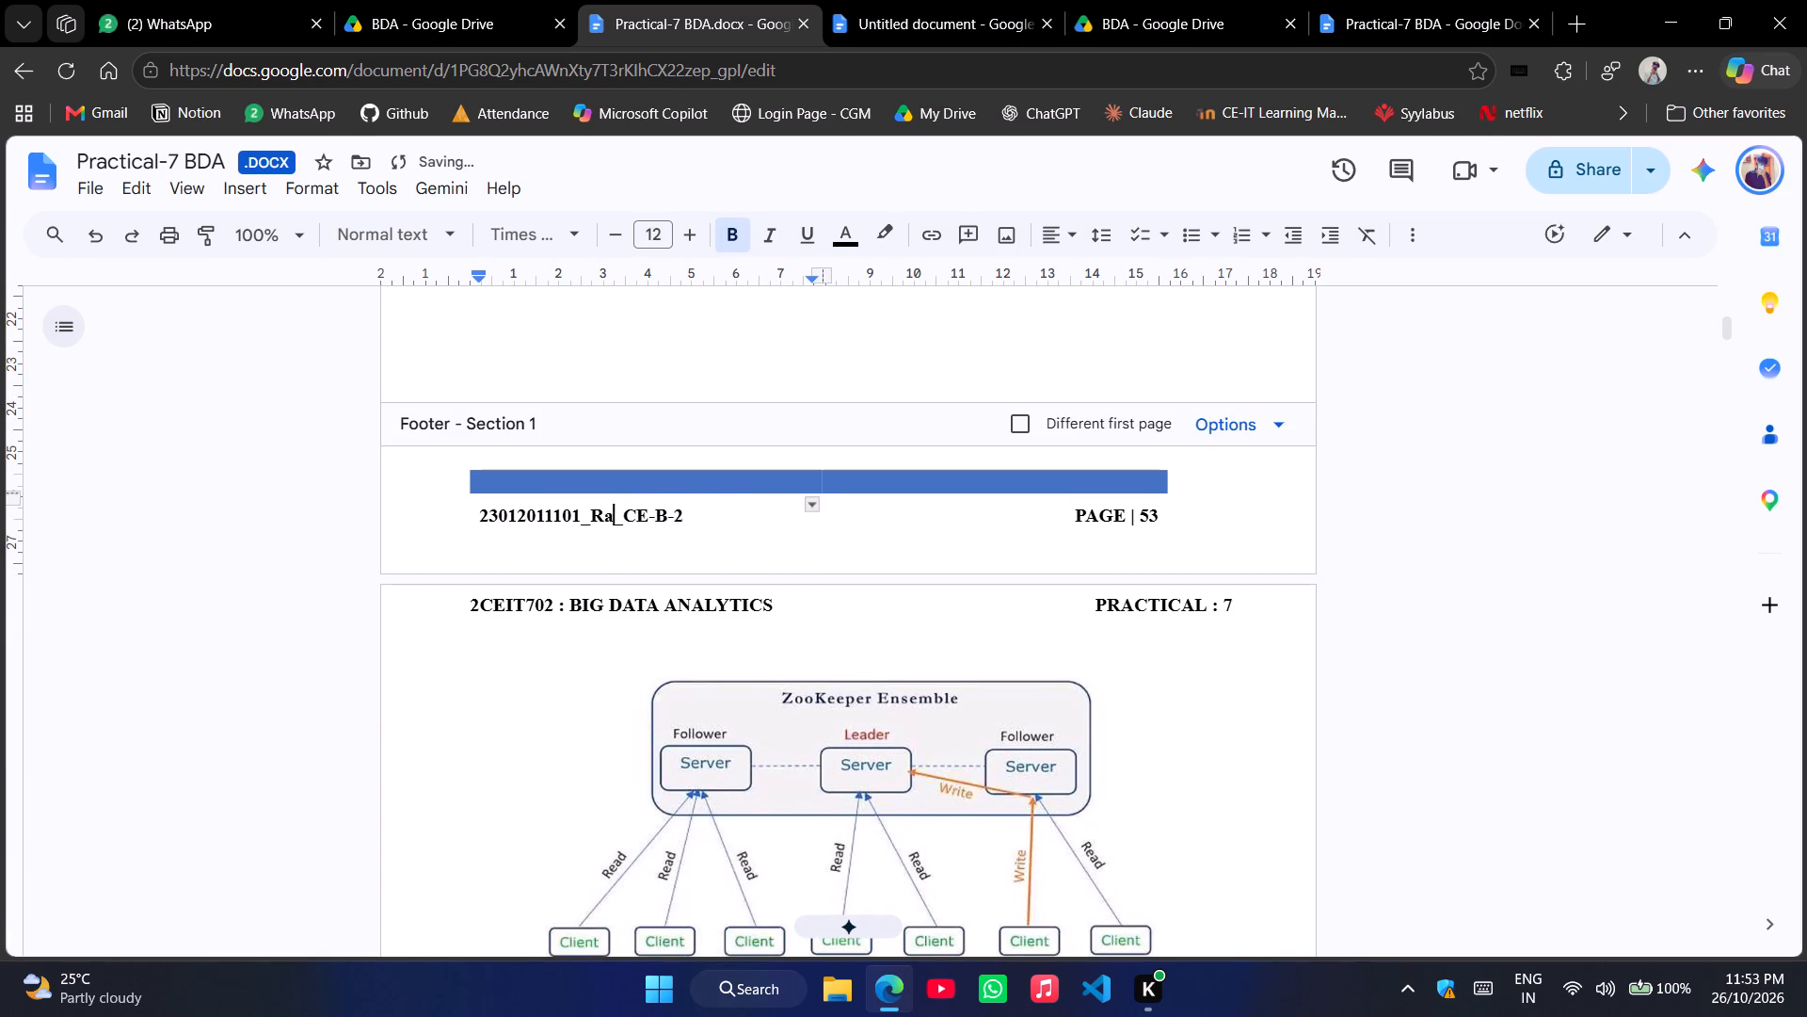
{"action": "key", "text": "BackSpace"}
{"action": "key", "text": "BackSpace"}
{"action": "key", "text": "BackSpace"}
{"action": "key", "text": "BackSpace"}
{"action": "key", "text": "BackSpace"}
{"action": "key", "text": "BackSpace"}
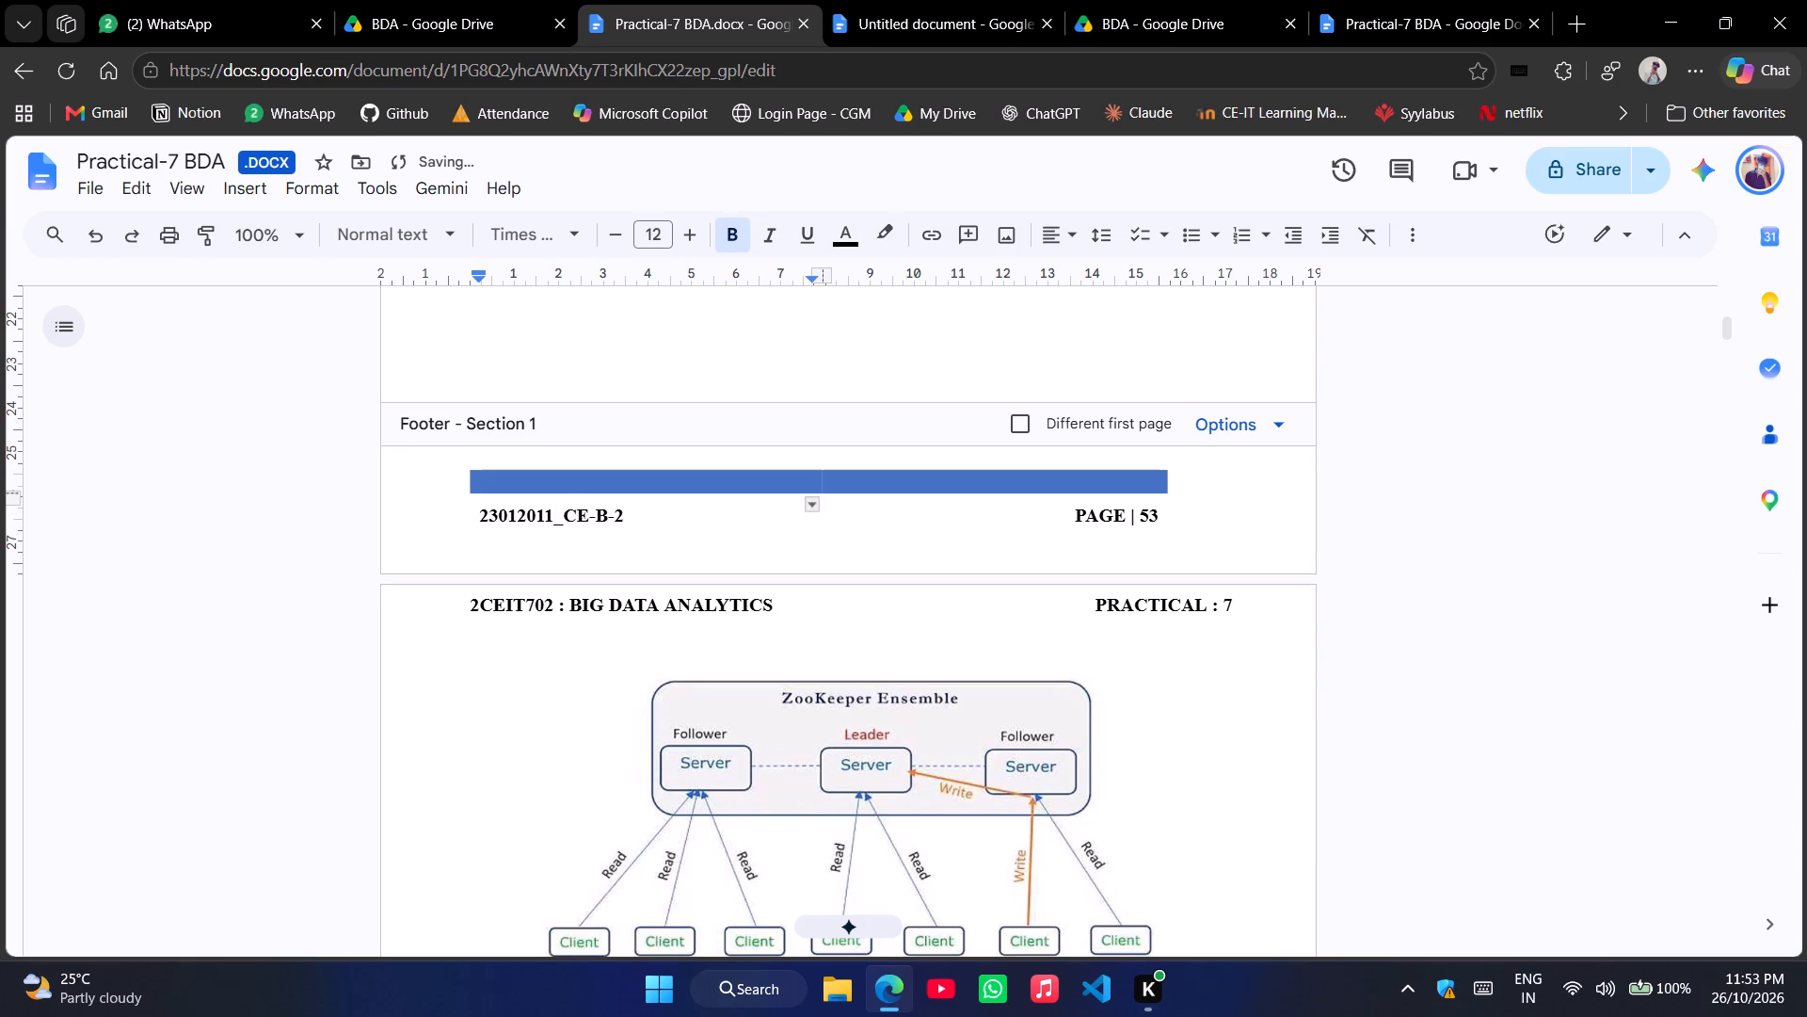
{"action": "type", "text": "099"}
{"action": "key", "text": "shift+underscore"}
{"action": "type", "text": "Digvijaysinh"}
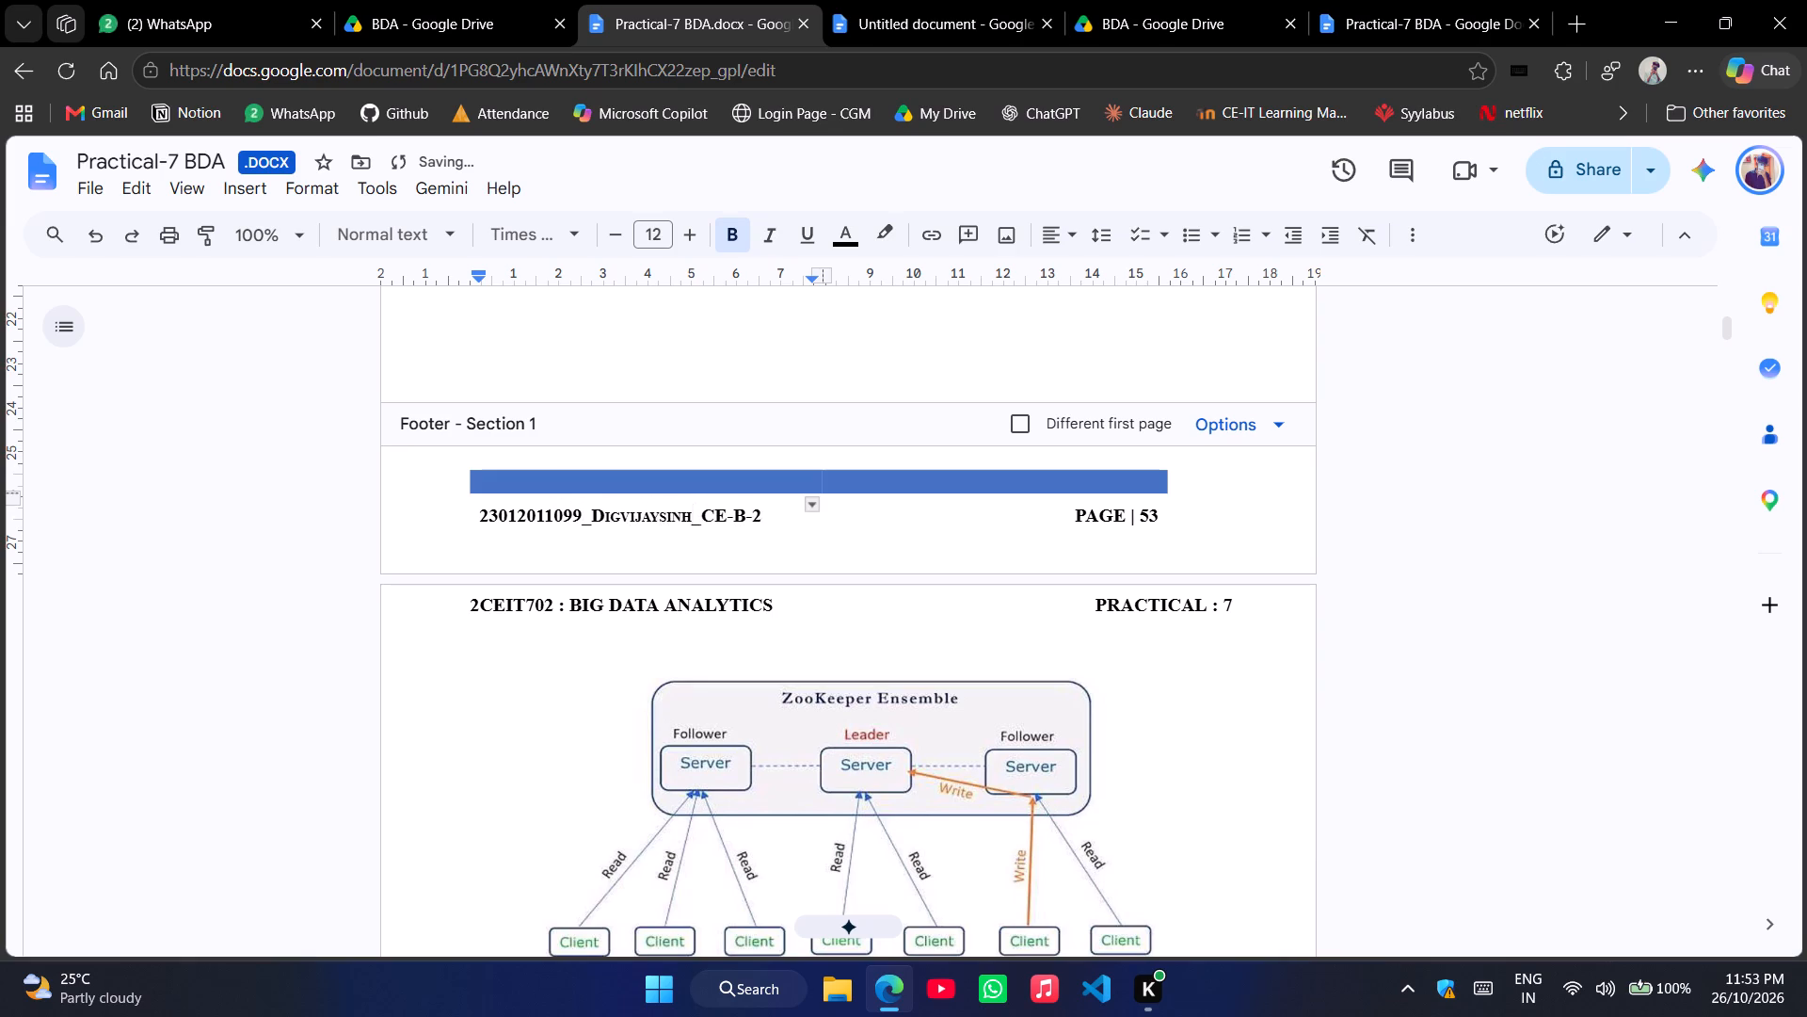
{"action": "left_click", "coordinate": [212, 502]}
{"action": "left_click", "coordinate": [212, 502]}
{"action": "scroll", "coordinate": [230, 507], "scroll_direction": "up", "scroll_amount": 3}
{"action": "left_click", "coordinate": [534, 587]}
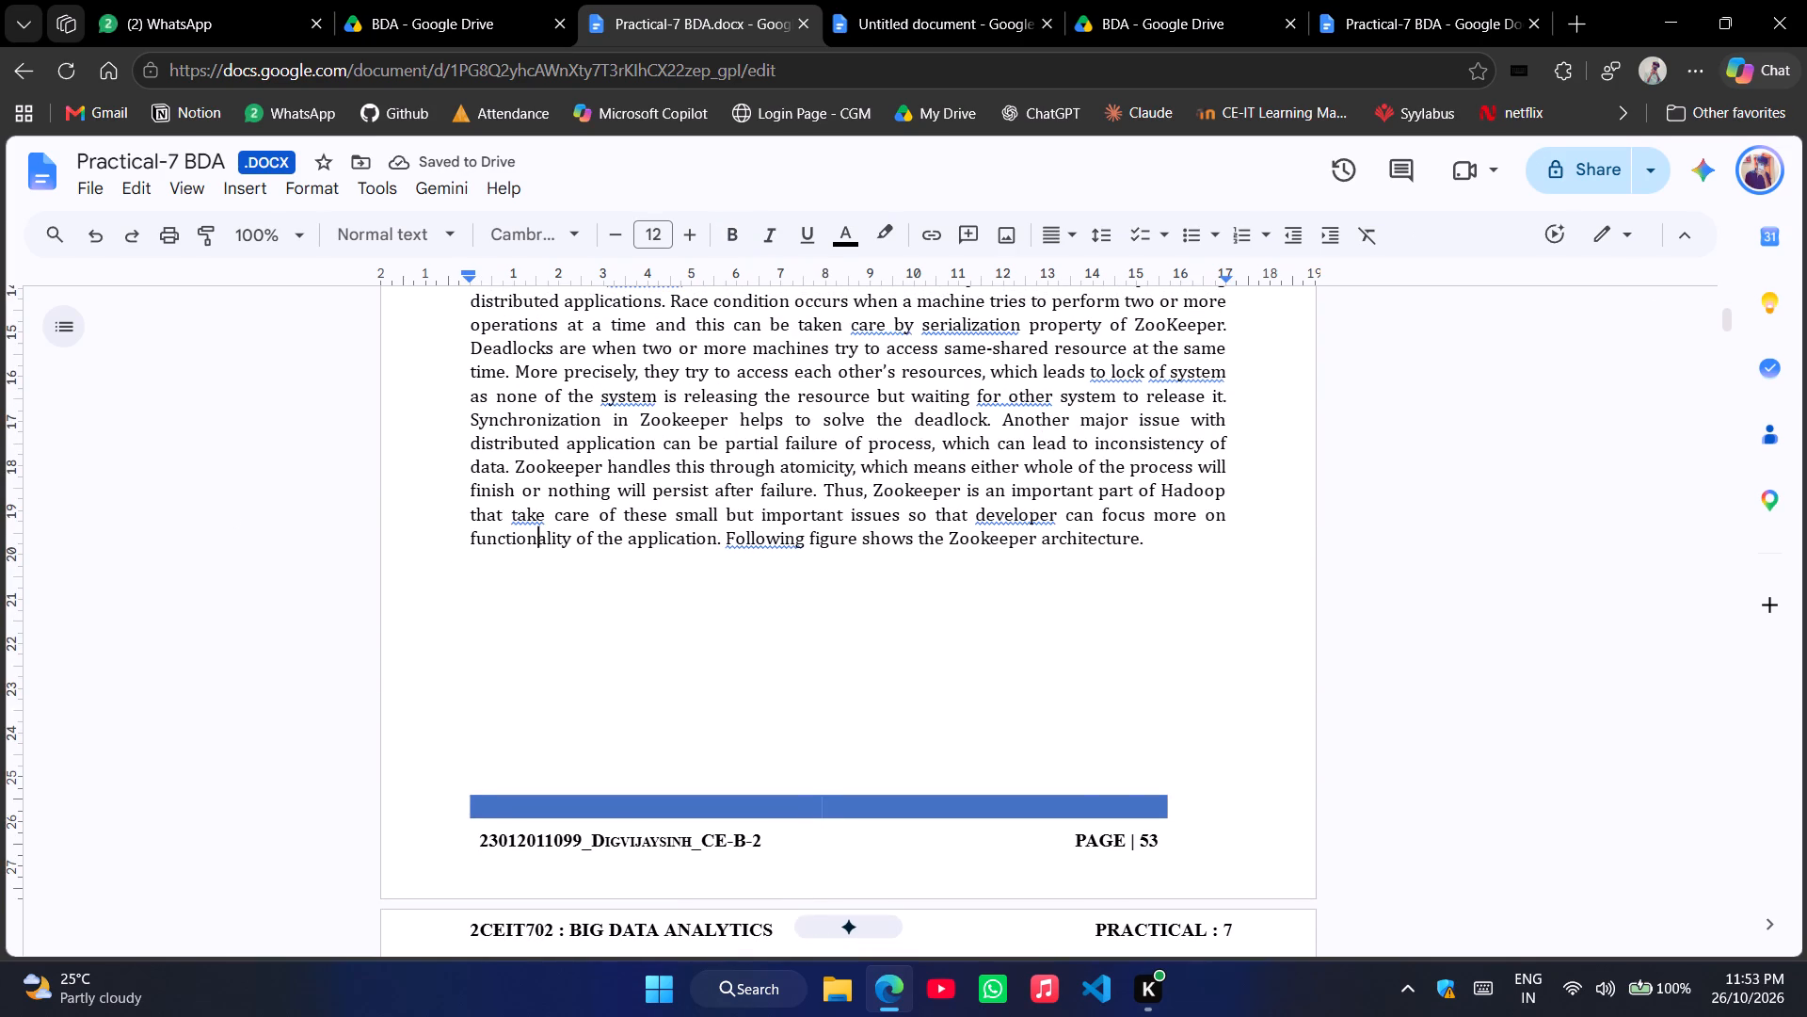
Replace the other student's enrolment number and name before CE-B-2 in the Section 2 footer with the document owner's own enrolment number and first name.
{"action": "scroll", "coordinate": [534, 587], "scroll_direction": "down", "scroll_amount": 2}
{"action": "scroll", "coordinate": [534, 587], "scroll_direction": "up", "scroll_amount": 3}
{"action": "scroll", "coordinate": [534, 587], "scroll_direction": "down", "scroll_amount": 2}
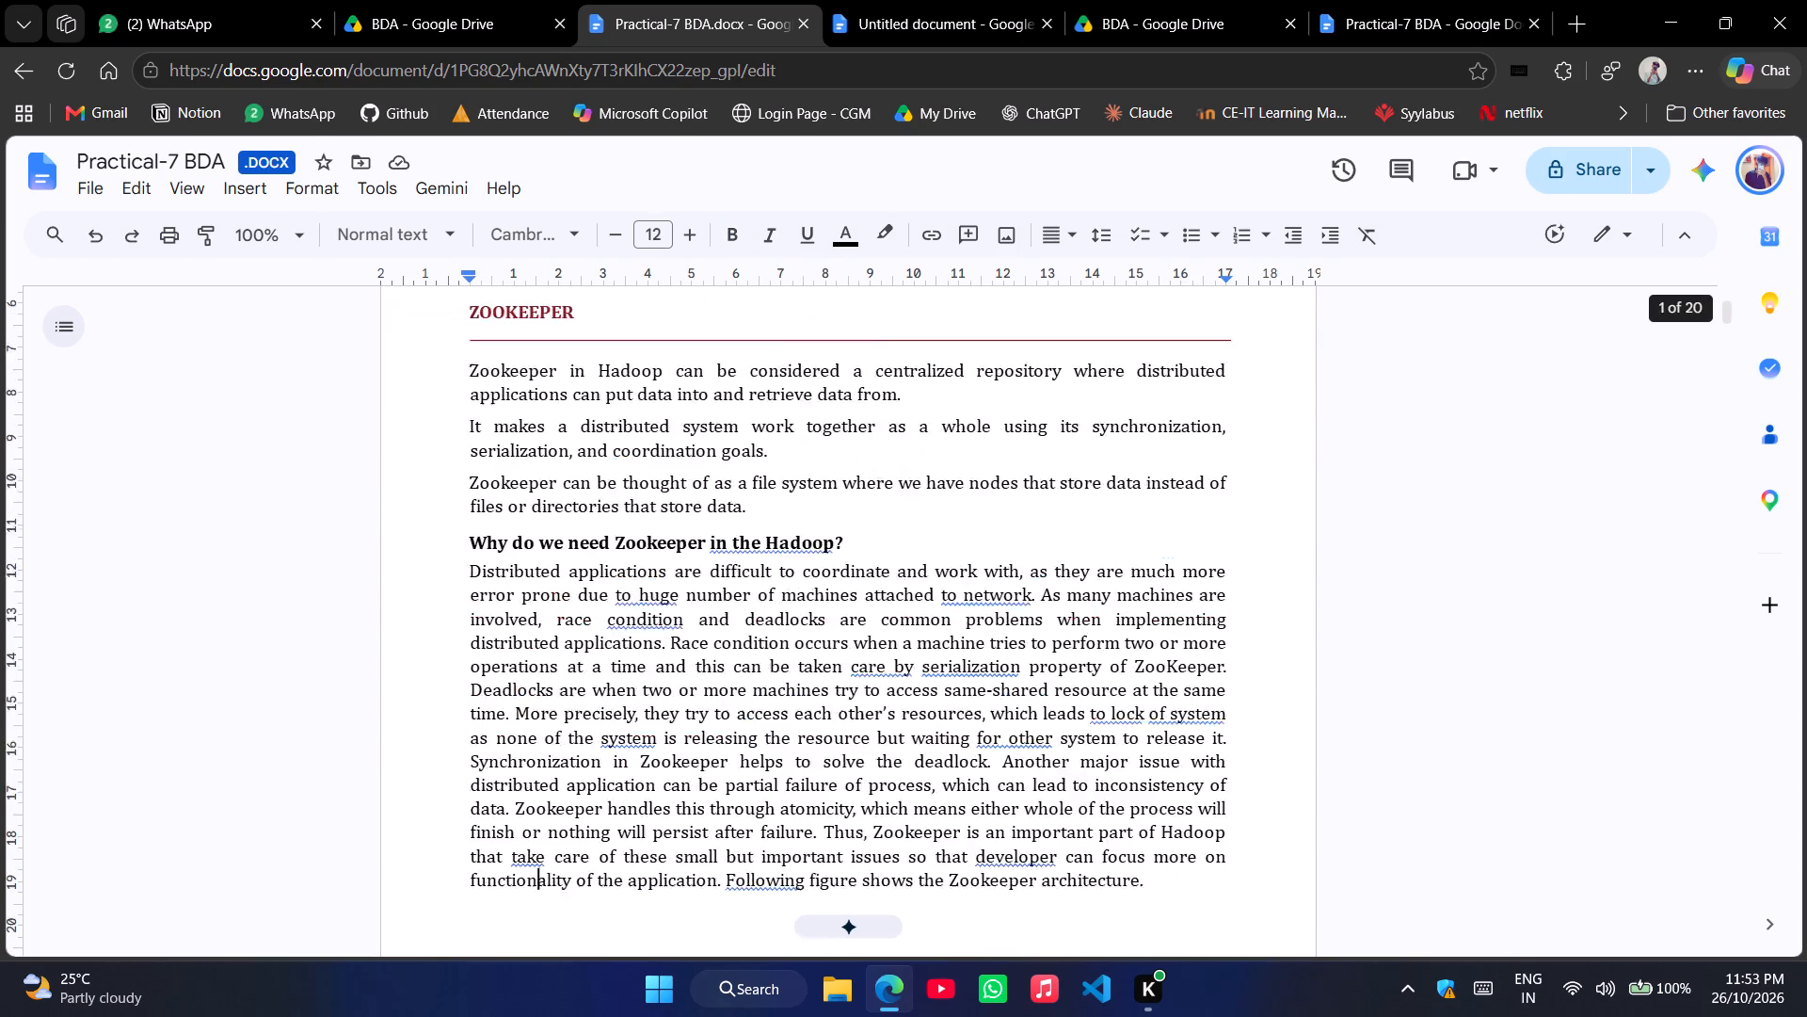
{"action": "scroll", "coordinate": [534, 587], "scroll_direction": "down", "scroll_amount": 9}
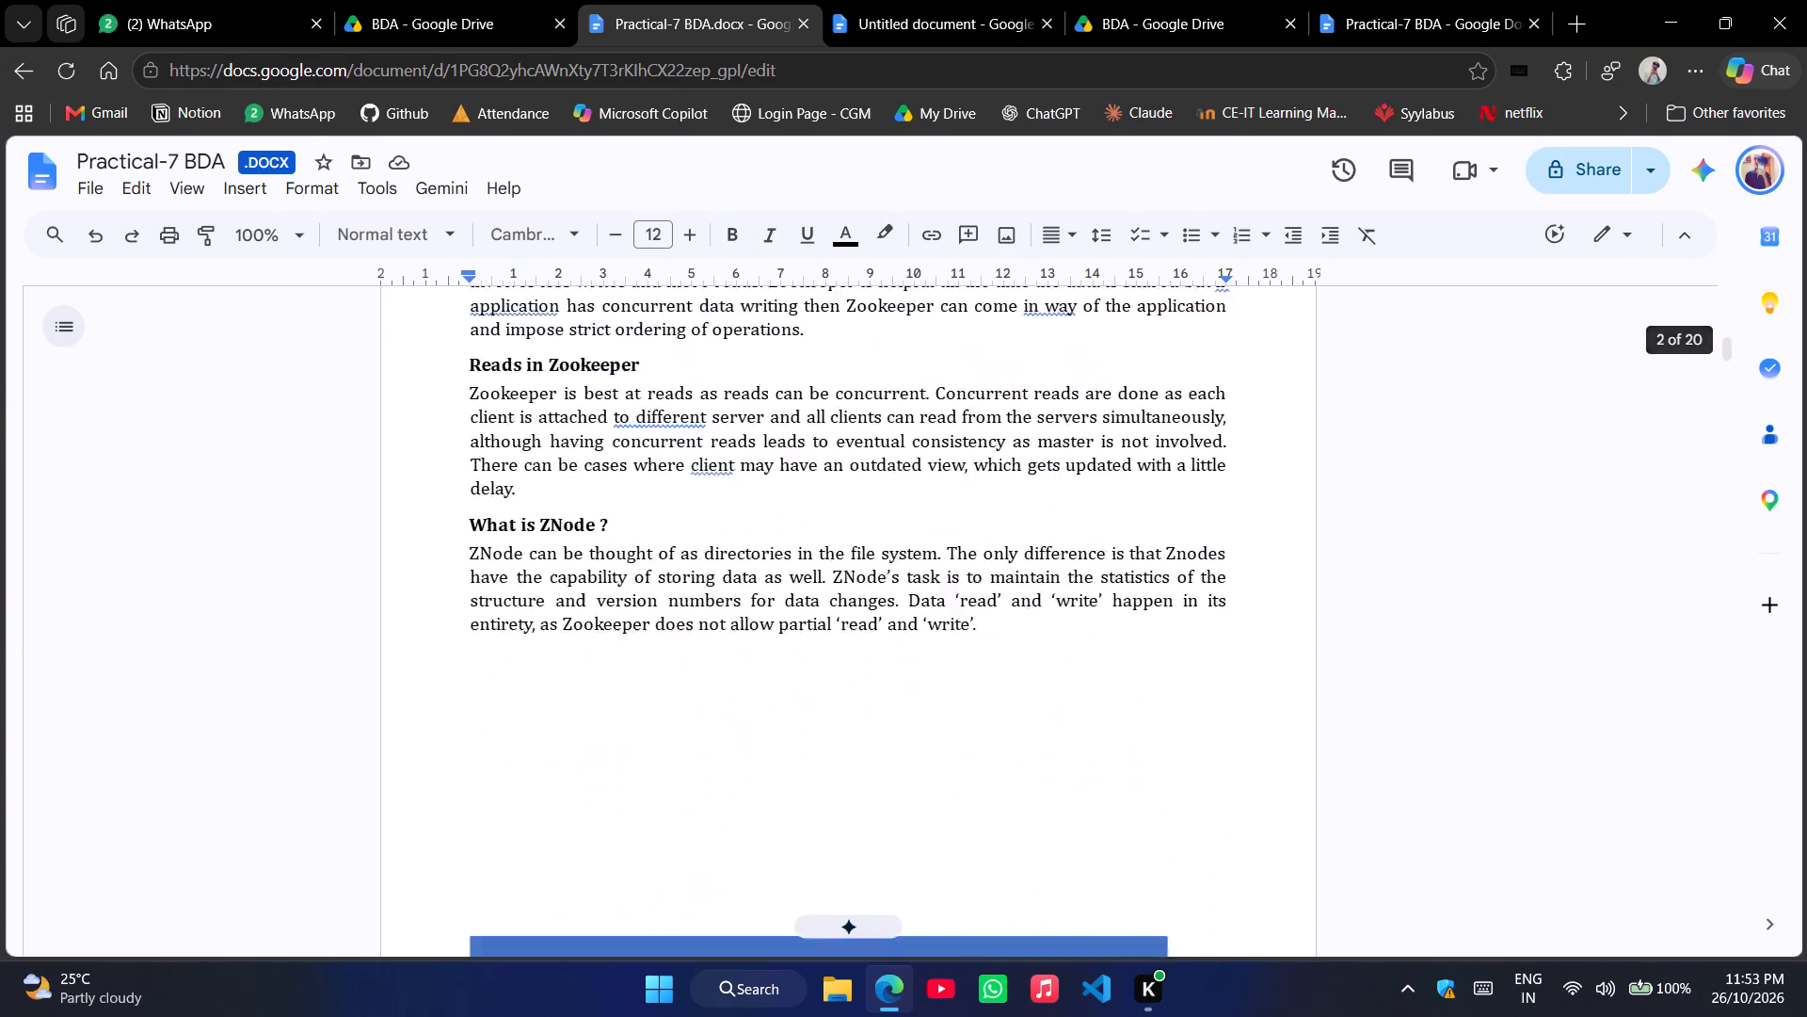
{"action": "scroll", "coordinate": [534, 587], "scroll_direction": "down", "scroll_amount": 17}
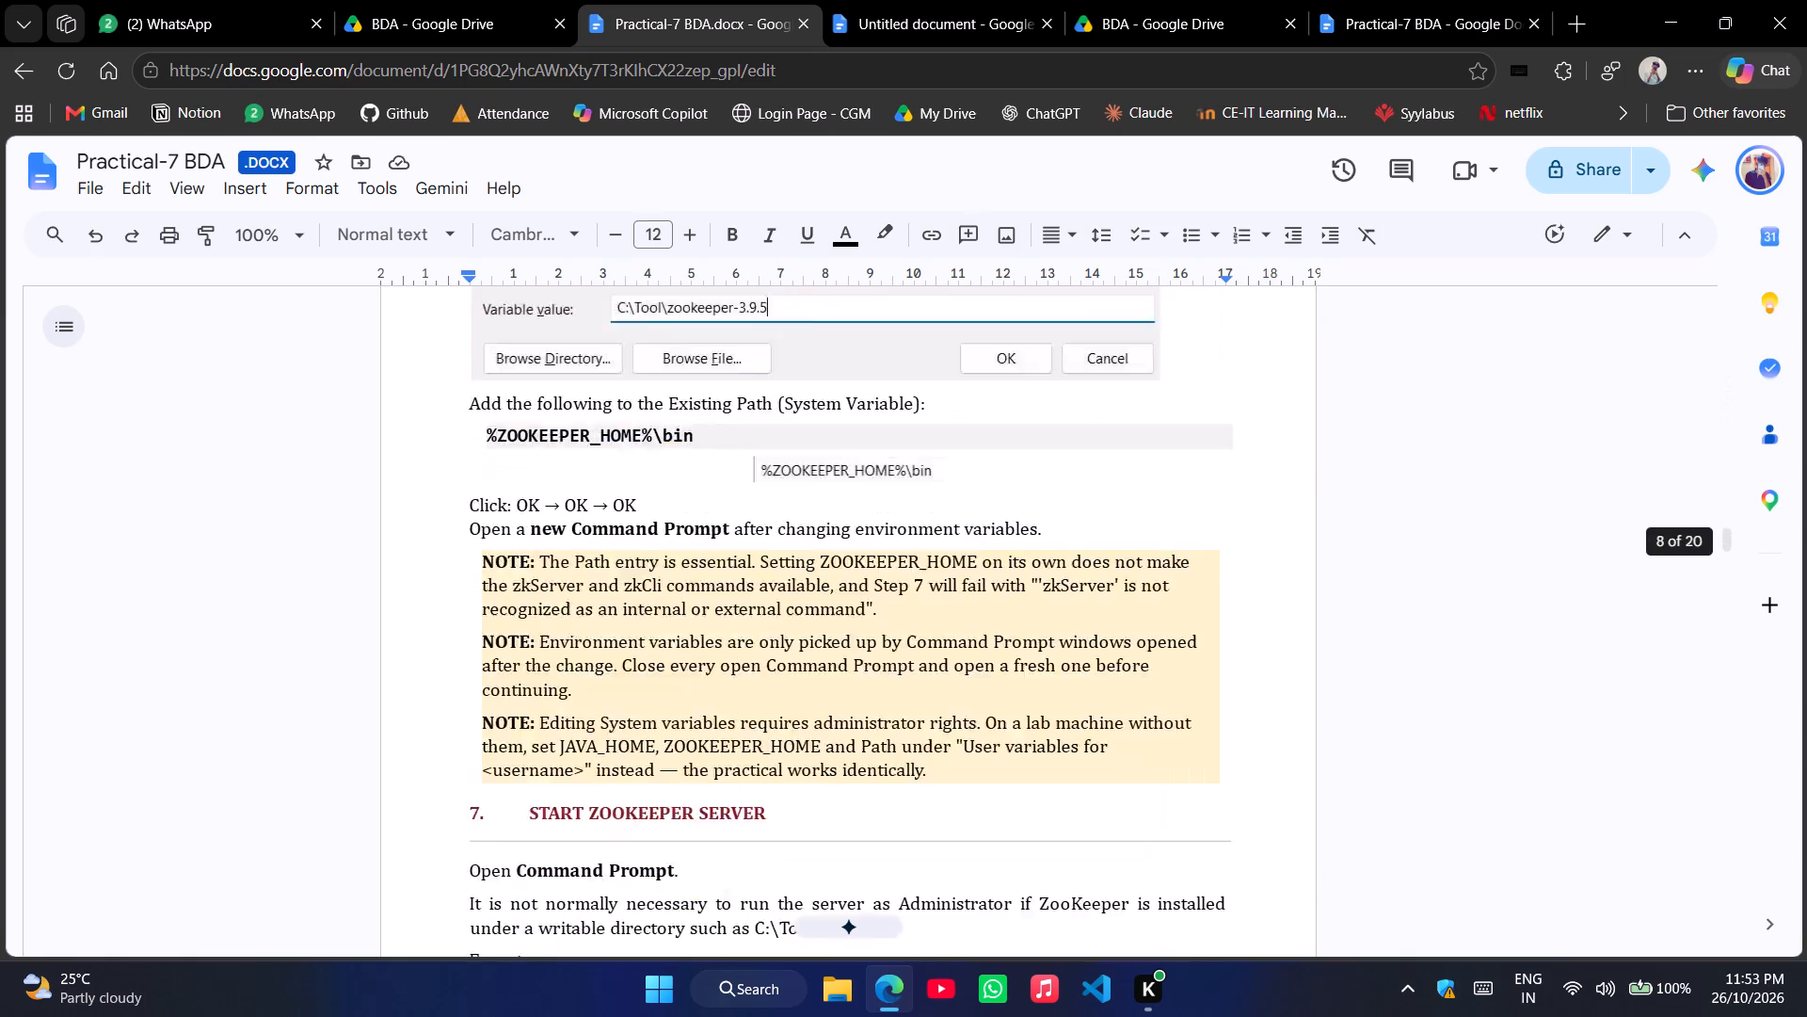
{"action": "scroll", "coordinate": [534, 587], "scroll_direction": "down", "scroll_amount": 13}
{"action": "scroll", "coordinate": [534, 587], "scroll_direction": "up", "scroll_amount": 2}
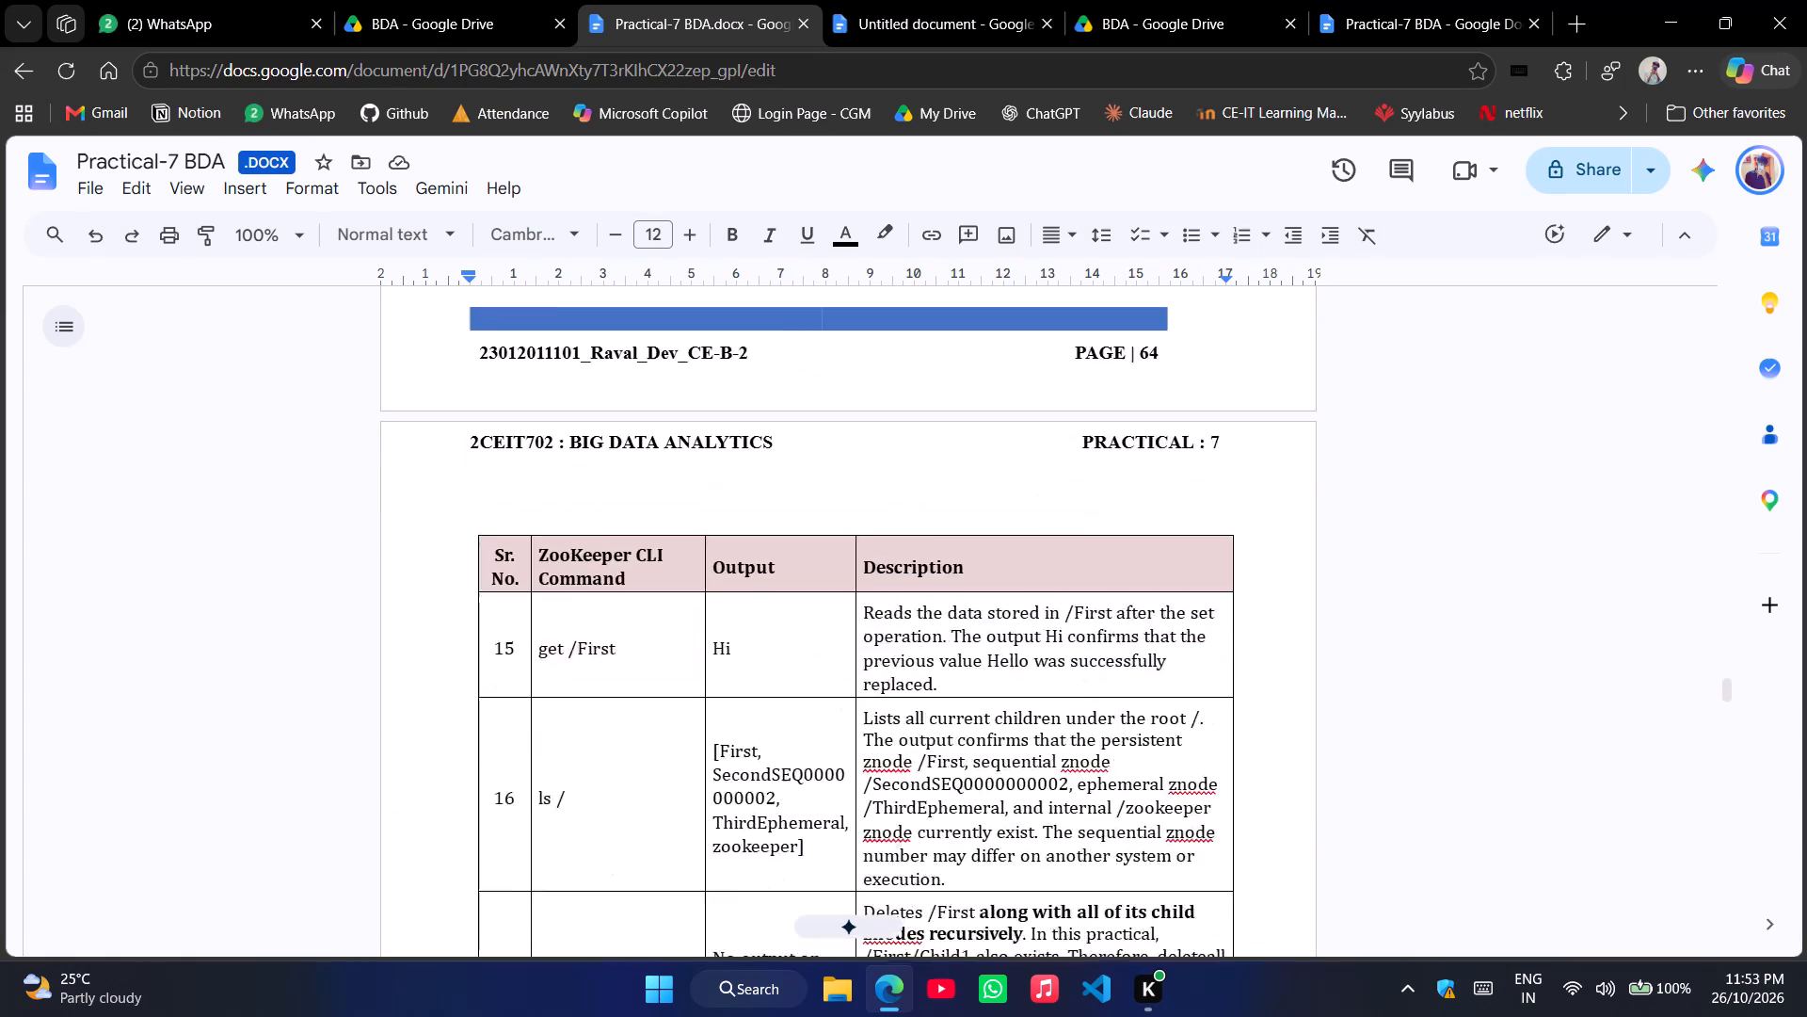
{"action": "scroll", "coordinate": [534, 587], "scroll_direction": "up", "scroll_amount": 7}
{"action": "scroll", "coordinate": [534, 587], "scroll_direction": "down", "scroll_amount": 1}
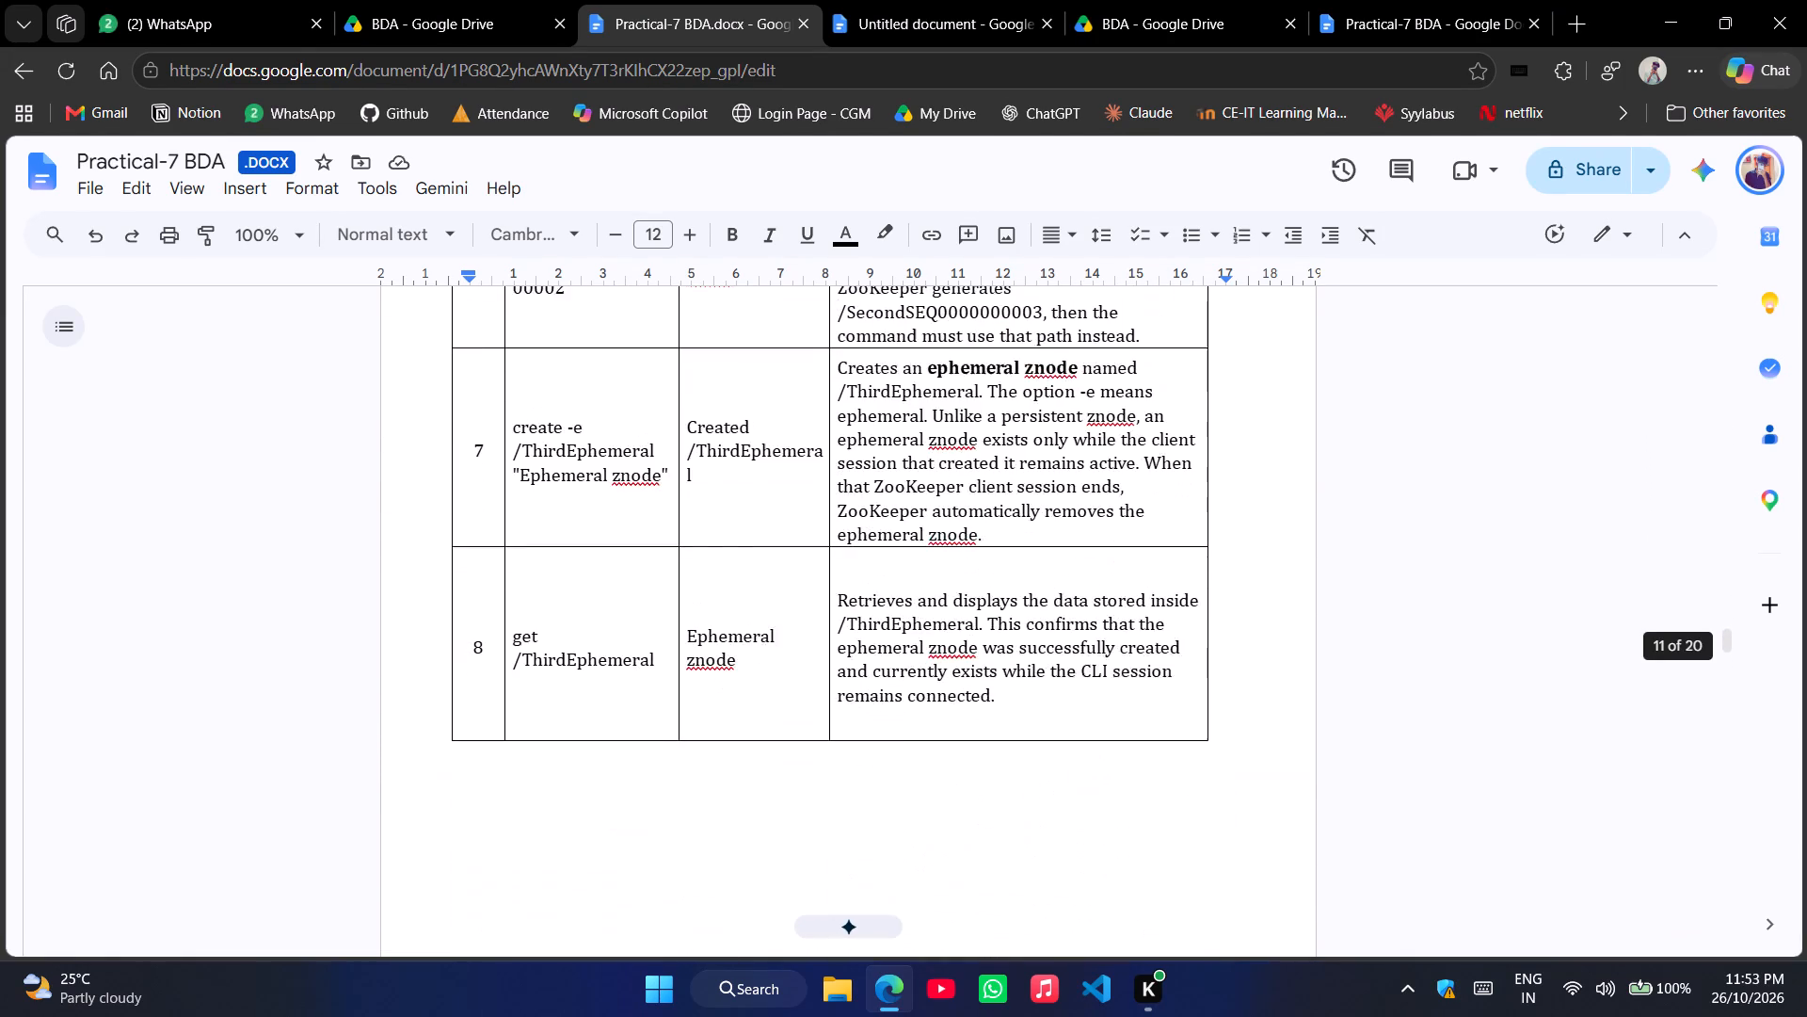
{"action": "scroll", "coordinate": [534, 587], "scroll_direction": "down", "scroll_amount": 4}
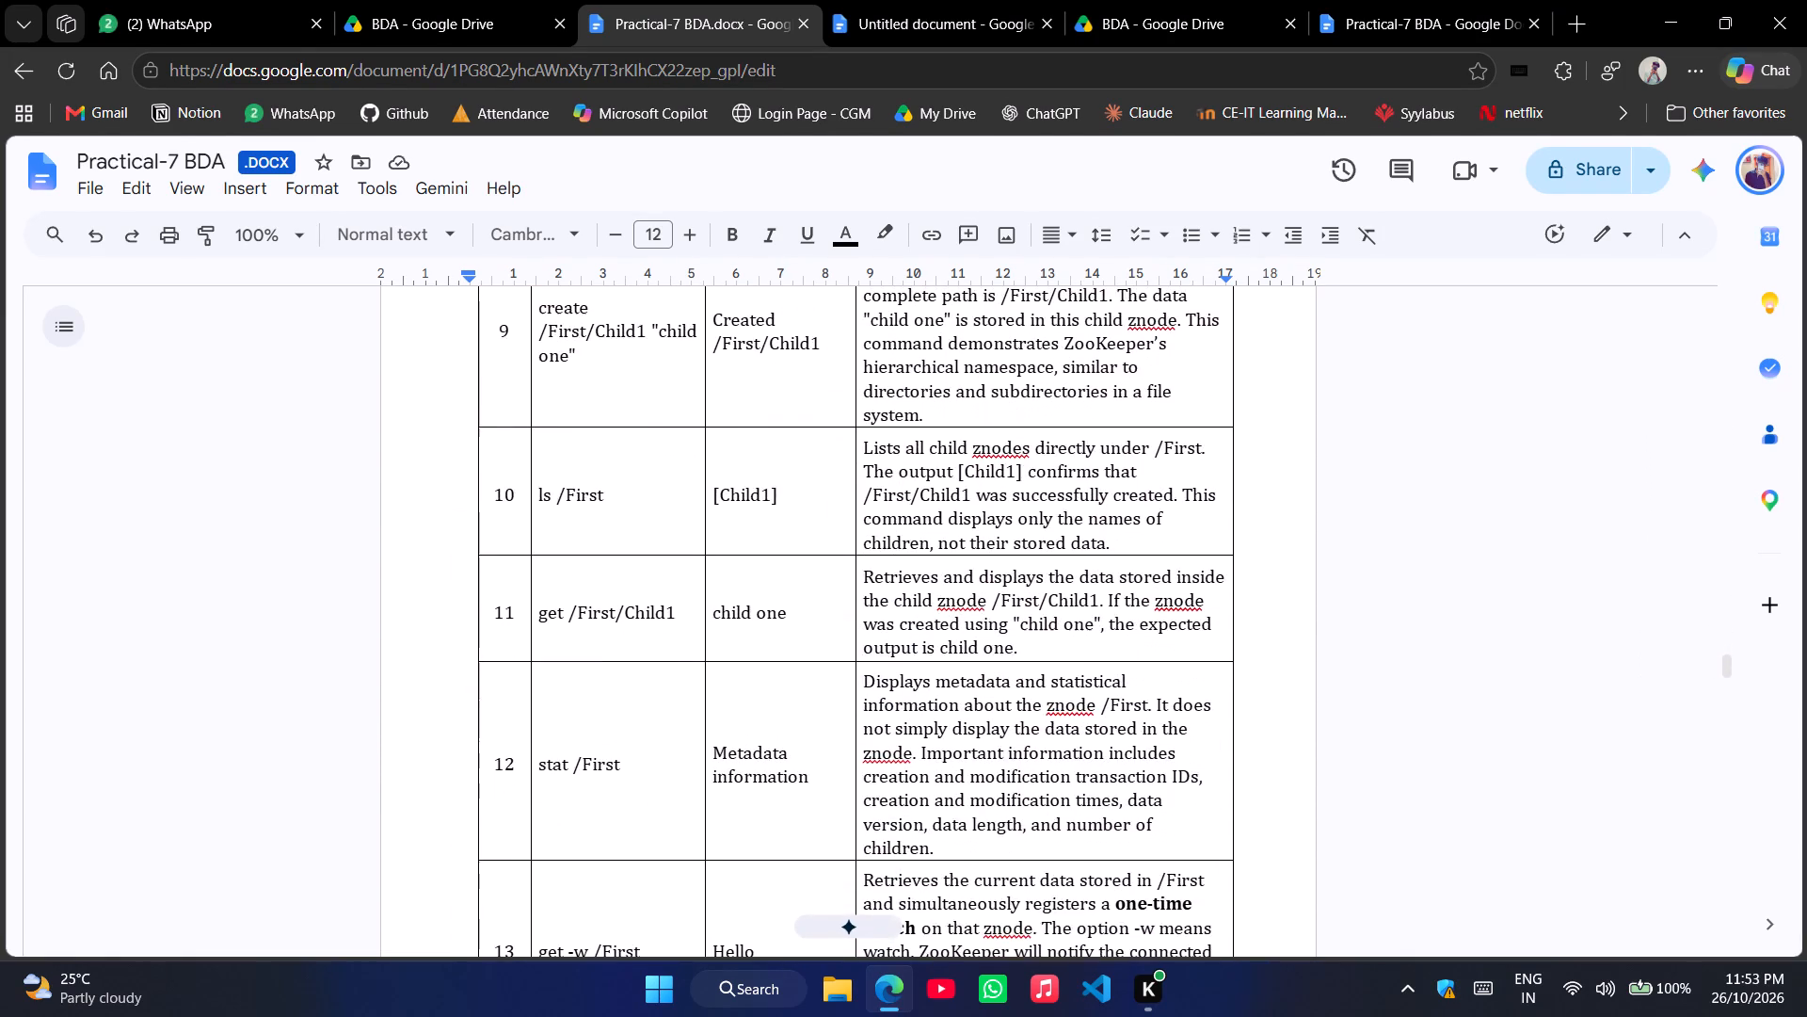
{"action": "scroll", "coordinate": [534, 587], "scroll_direction": "down", "scroll_amount": 3}
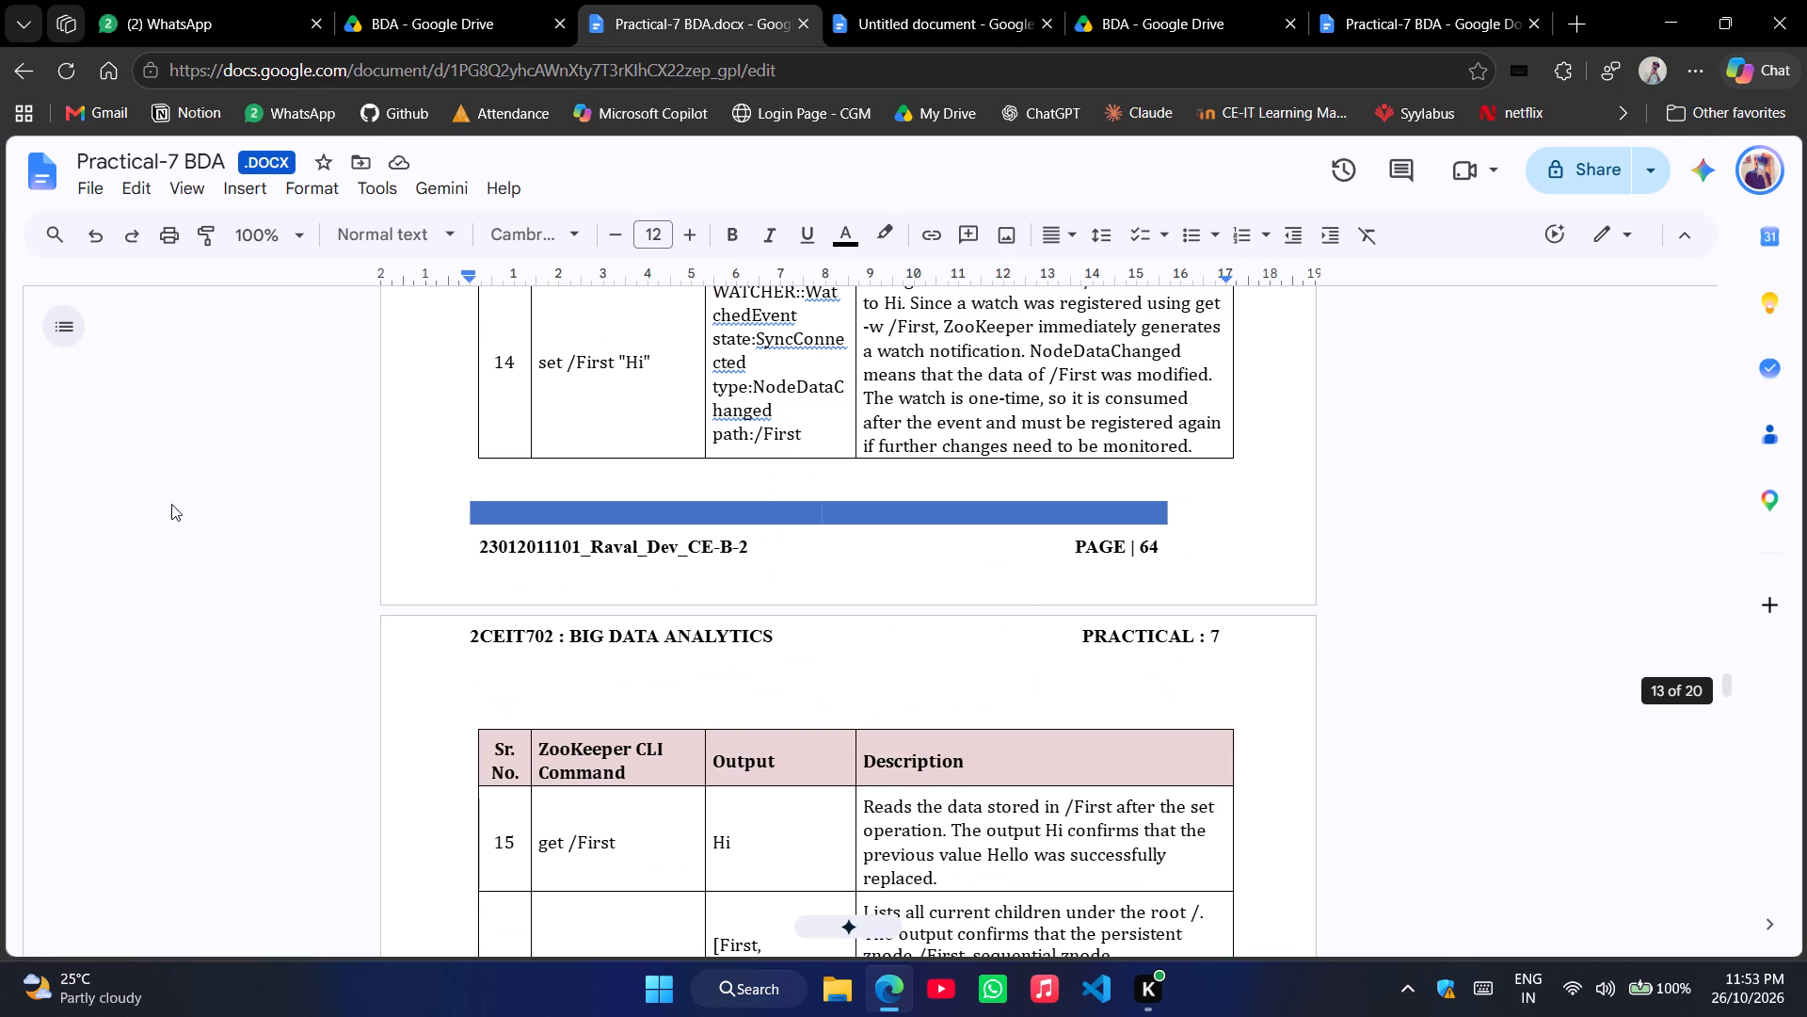
{"action": "double_click", "coordinate": [610, 541]}
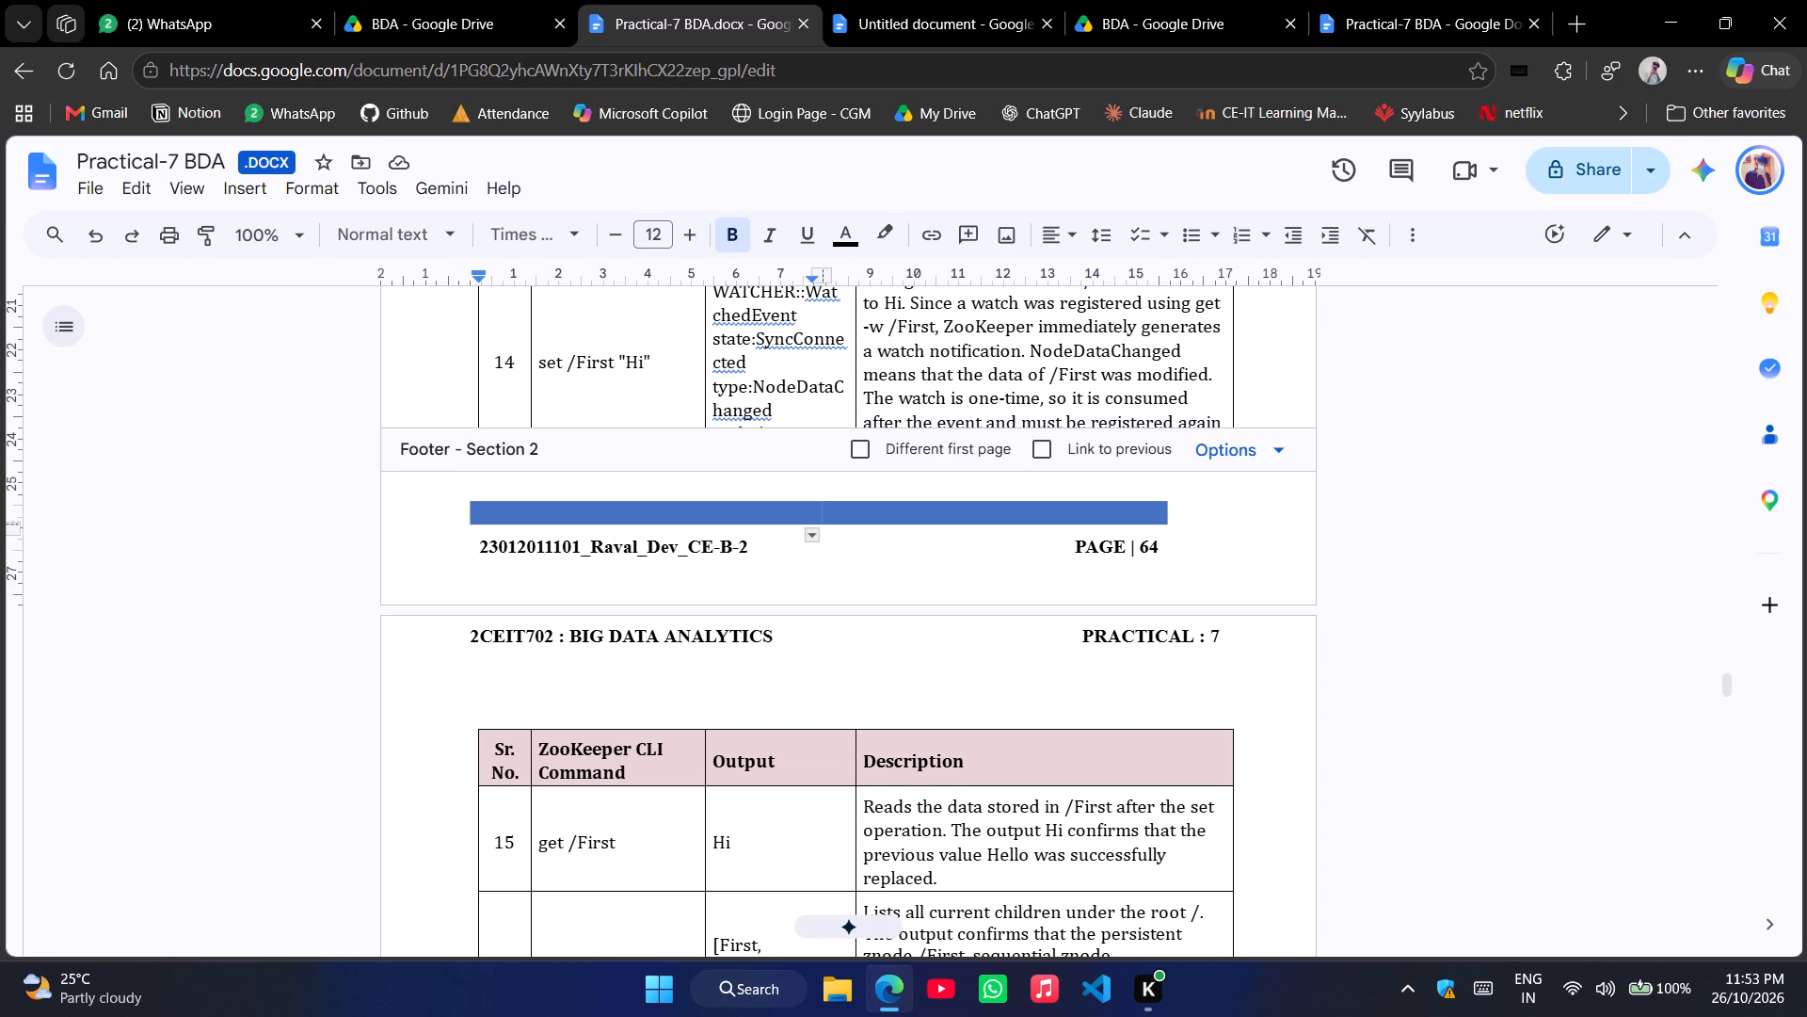
{"action": "key", "text": "Right"}
{"action": "key", "text": "Right"}
{"action": "key", "text": "Right"}
{"action": "key", "text": "Right"}
{"action": "key", "text": "Right"}
{"action": "key", "text": "Right"}
{"action": "key", "text": "Right"}
{"action": "key", "text": "shift+Left"}
{"action": "key", "text": "shift+Left"}
{"action": "key", "text": "shift+Left"}
{"action": "key", "text": "shift+Left"}
{"action": "key", "text": "shift+Left"}
{"action": "key", "text": "shift+Left"}
{"action": "key", "text": "shift+Left"}
{"action": "key", "text": "shift+Left"}
{"action": "key", "text": "shift+Left"}
{"action": "key", "text": "shift+Left"}
{"action": "key", "text": "shift+Left"}
{"action": "key", "text": "shift+Left"}
{"action": "key", "text": "shift+Left"}
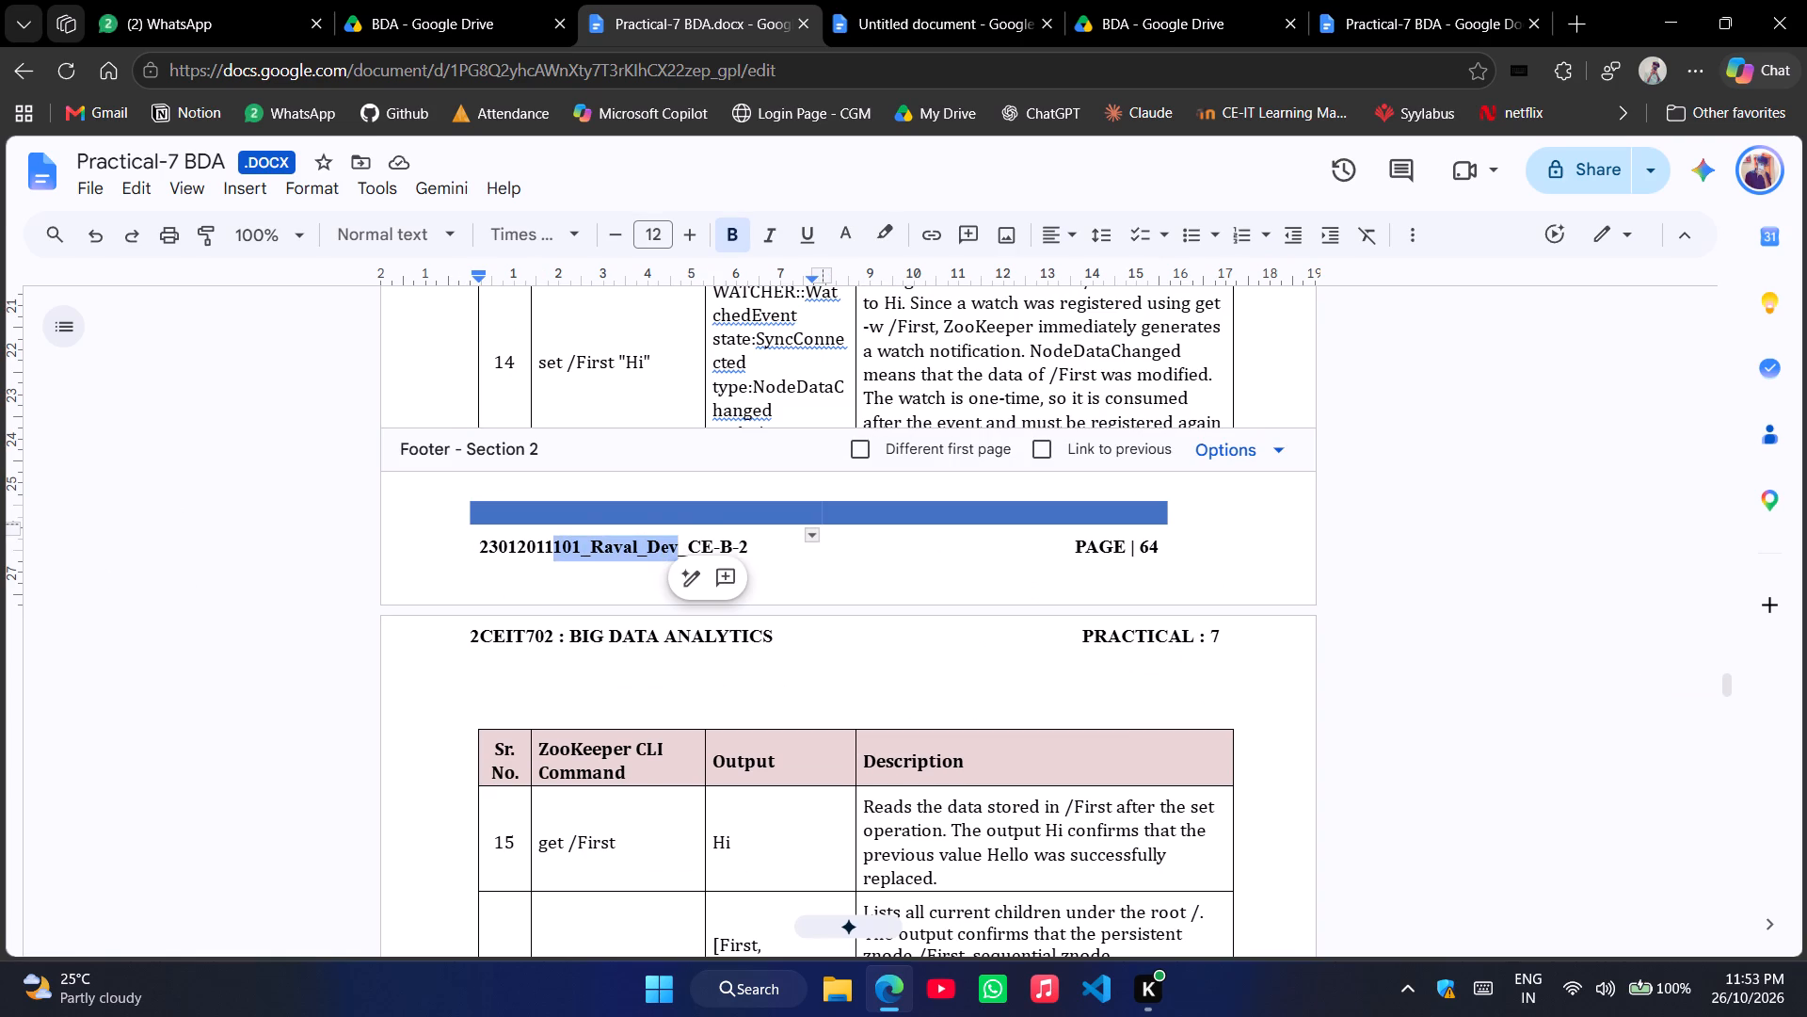
{"action": "key", "text": "BackSpace"}
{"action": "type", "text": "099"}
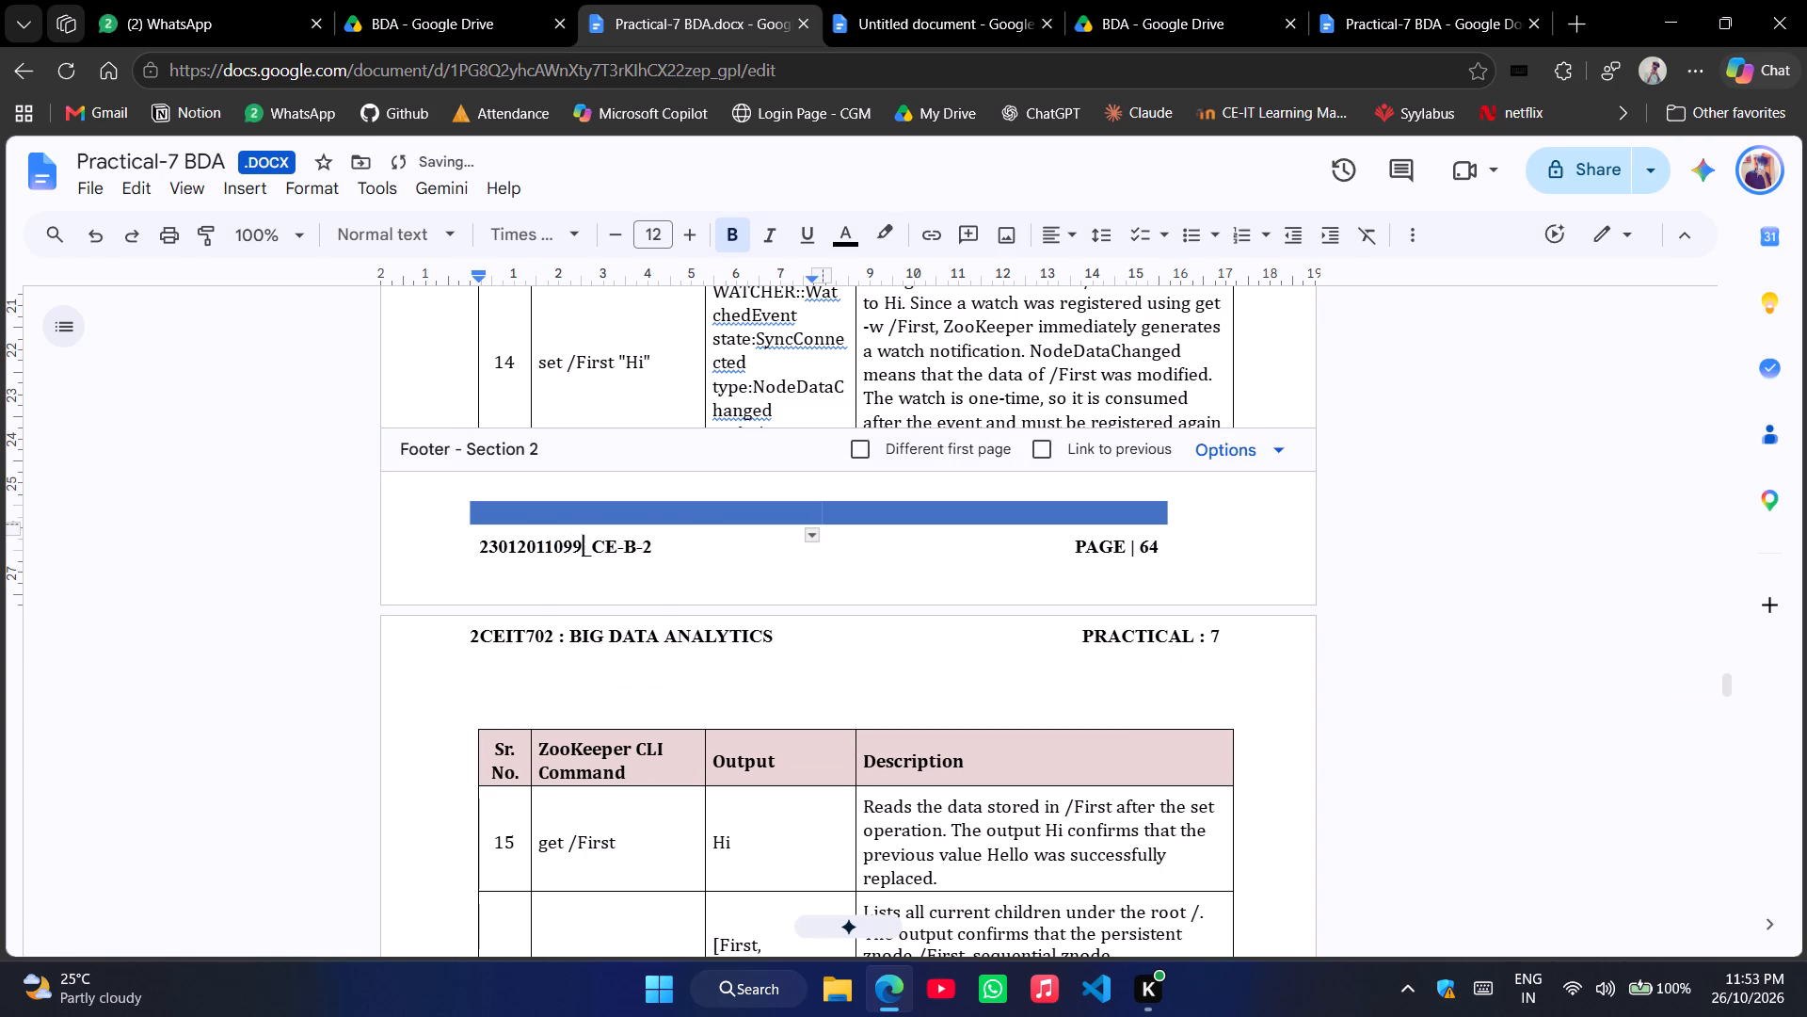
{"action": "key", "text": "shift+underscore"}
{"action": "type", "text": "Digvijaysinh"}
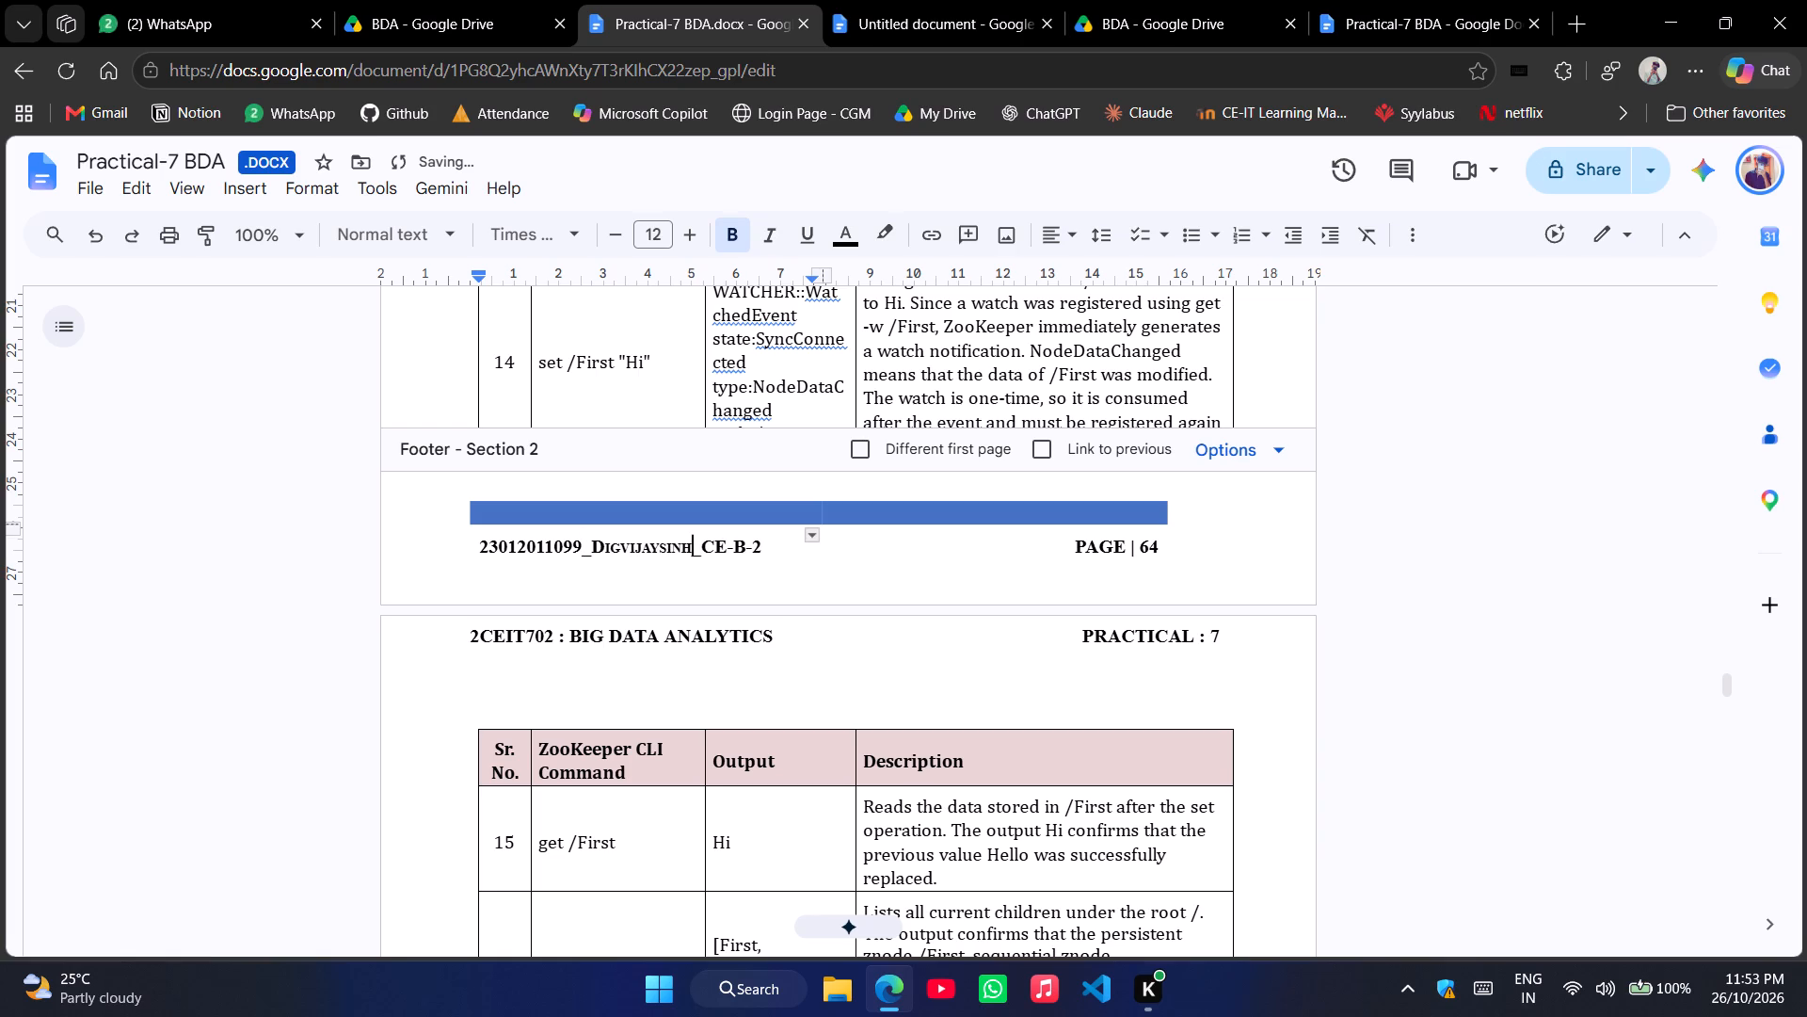
{"action": "left_click", "coordinate": [210, 552]}
Check the footers on the remaining pages of the Practical-7 document through its end, and return to the first page.
{"action": "scroll", "coordinate": [210, 552], "scroll_direction": "down", "scroll_amount": 3}
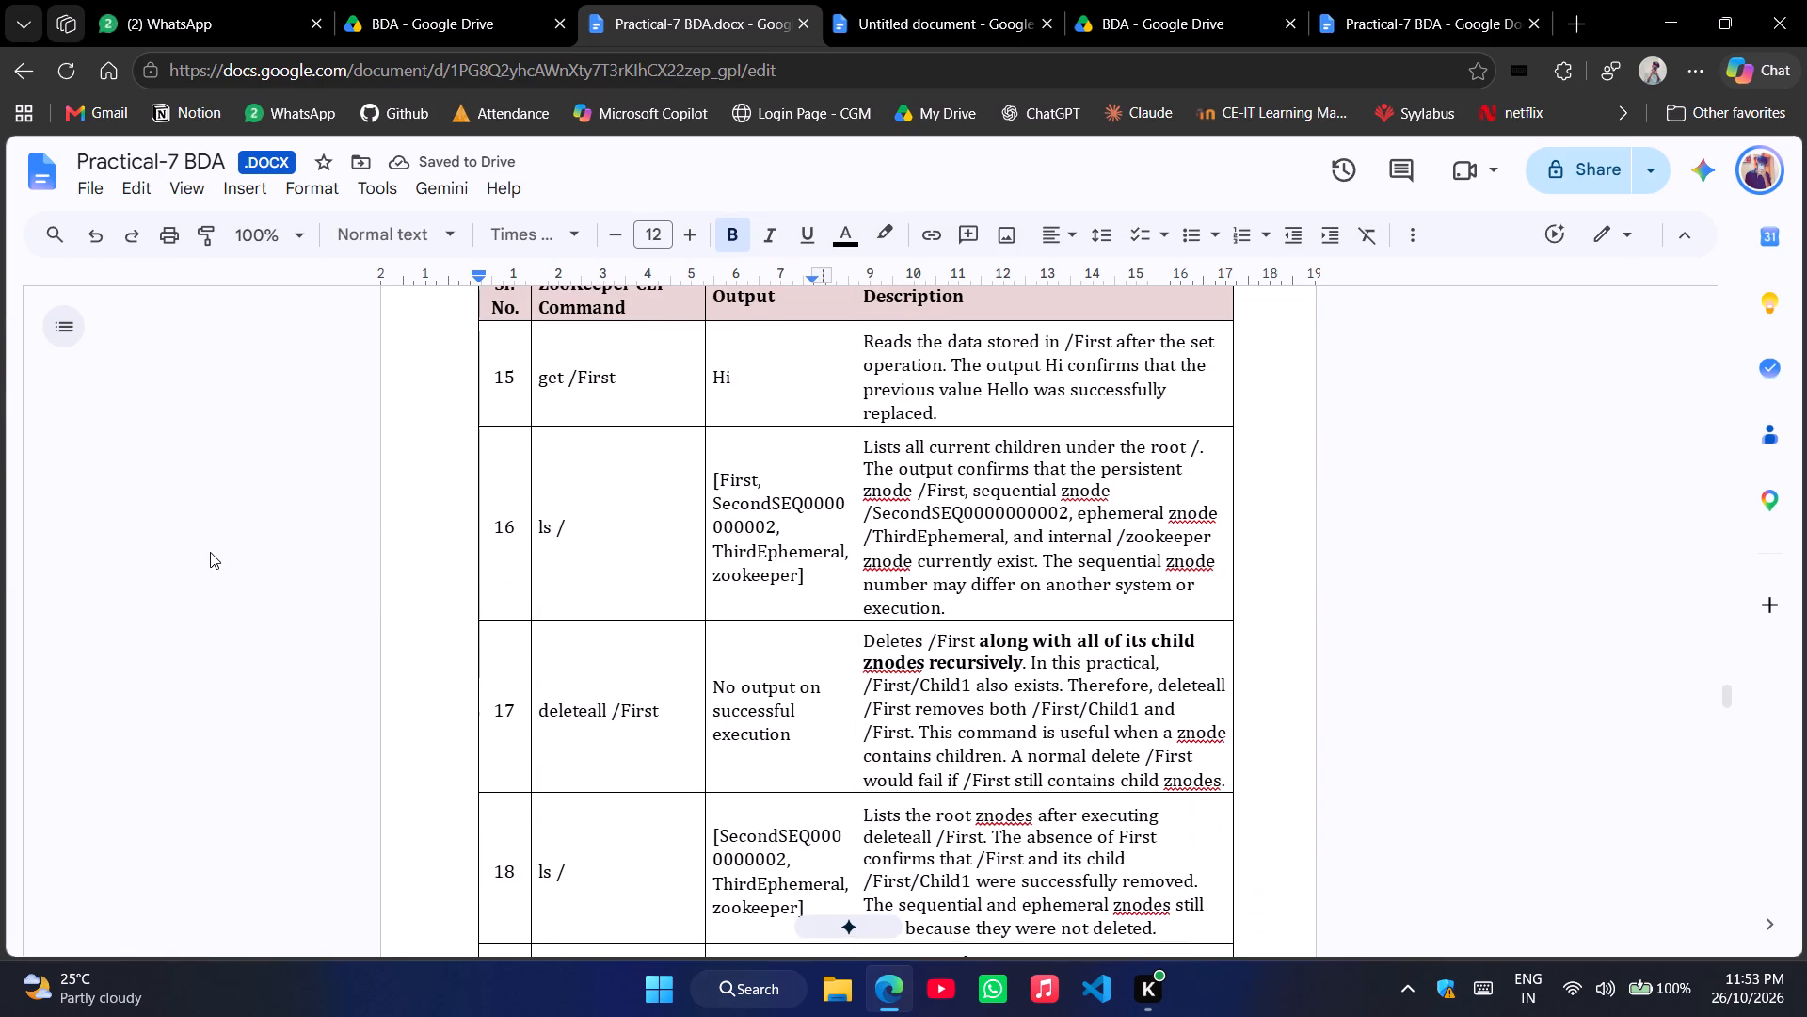
{"action": "left_click", "coordinate": [210, 552]}
{"action": "scroll", "coordinate": [357, 750], "scroll_direction": "down", "scroll_amount": 3}
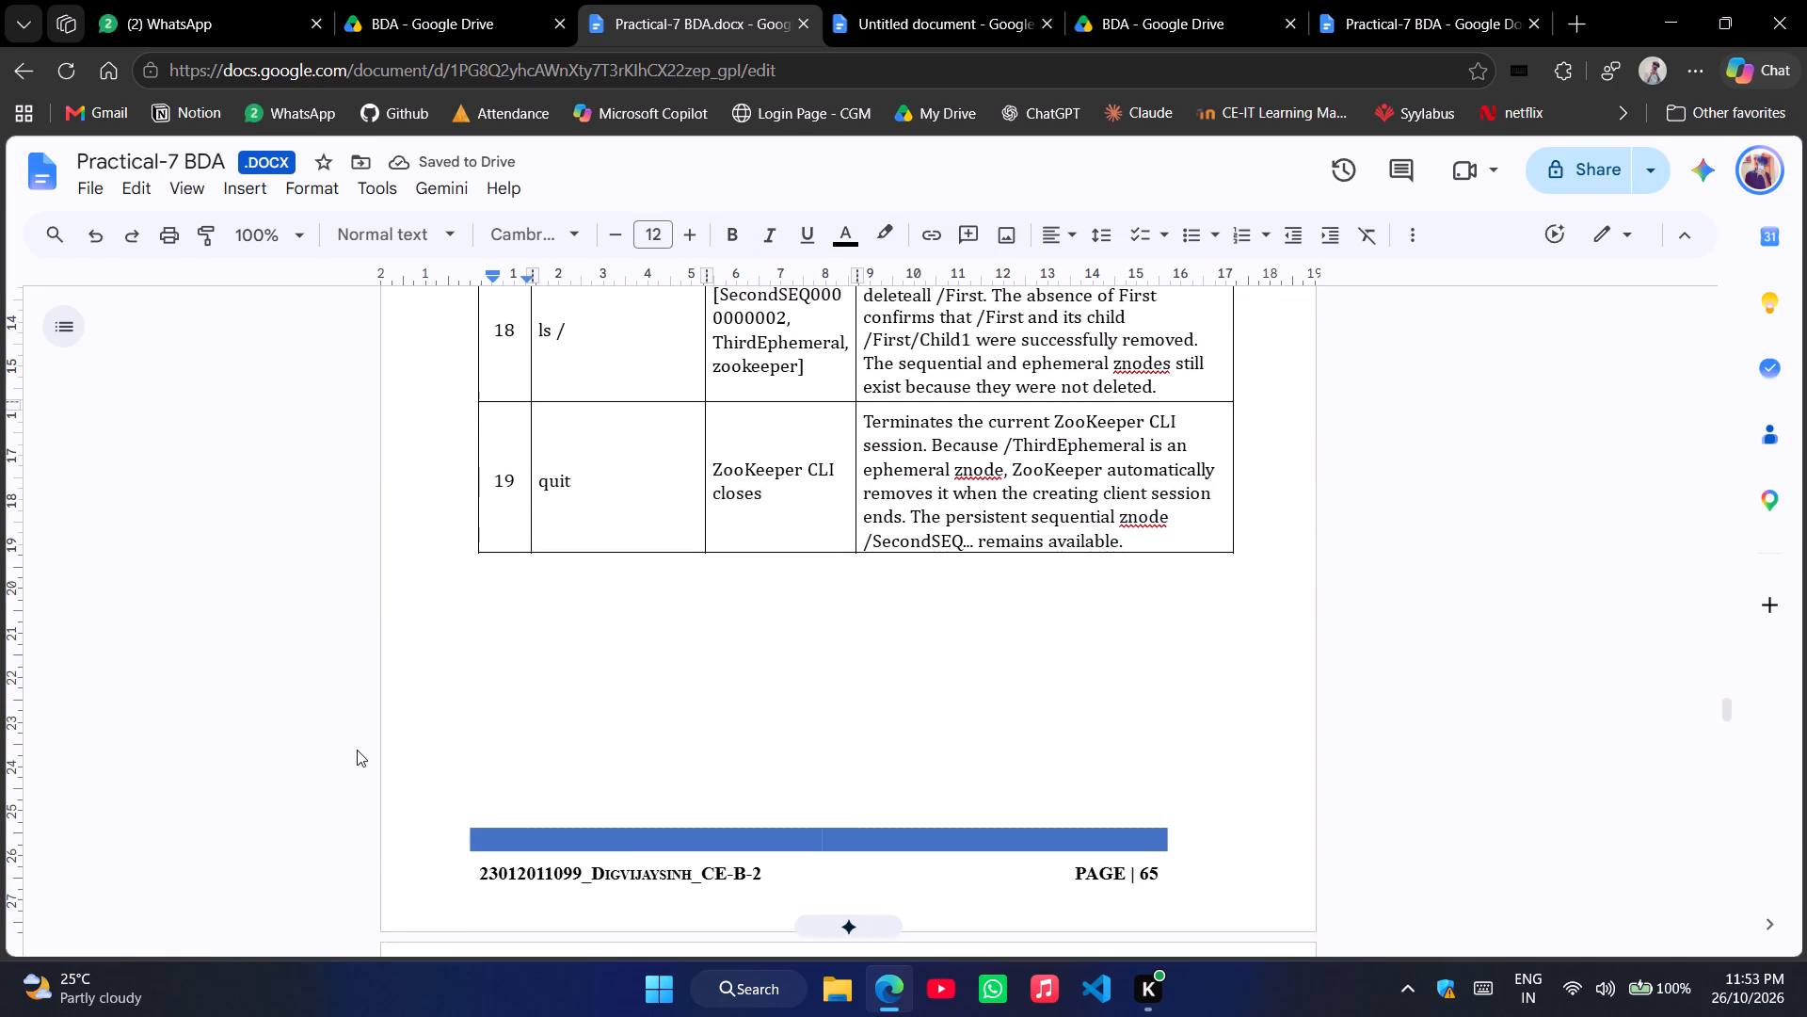
{"action": "scroll", "coordinate": [357, 750], "scroll_direction": "down", "scroll_amount": 2}
{"action": "scroll", "coordinate": [357, 750], "scroll_direction": "down", "scroll_amount": 20}
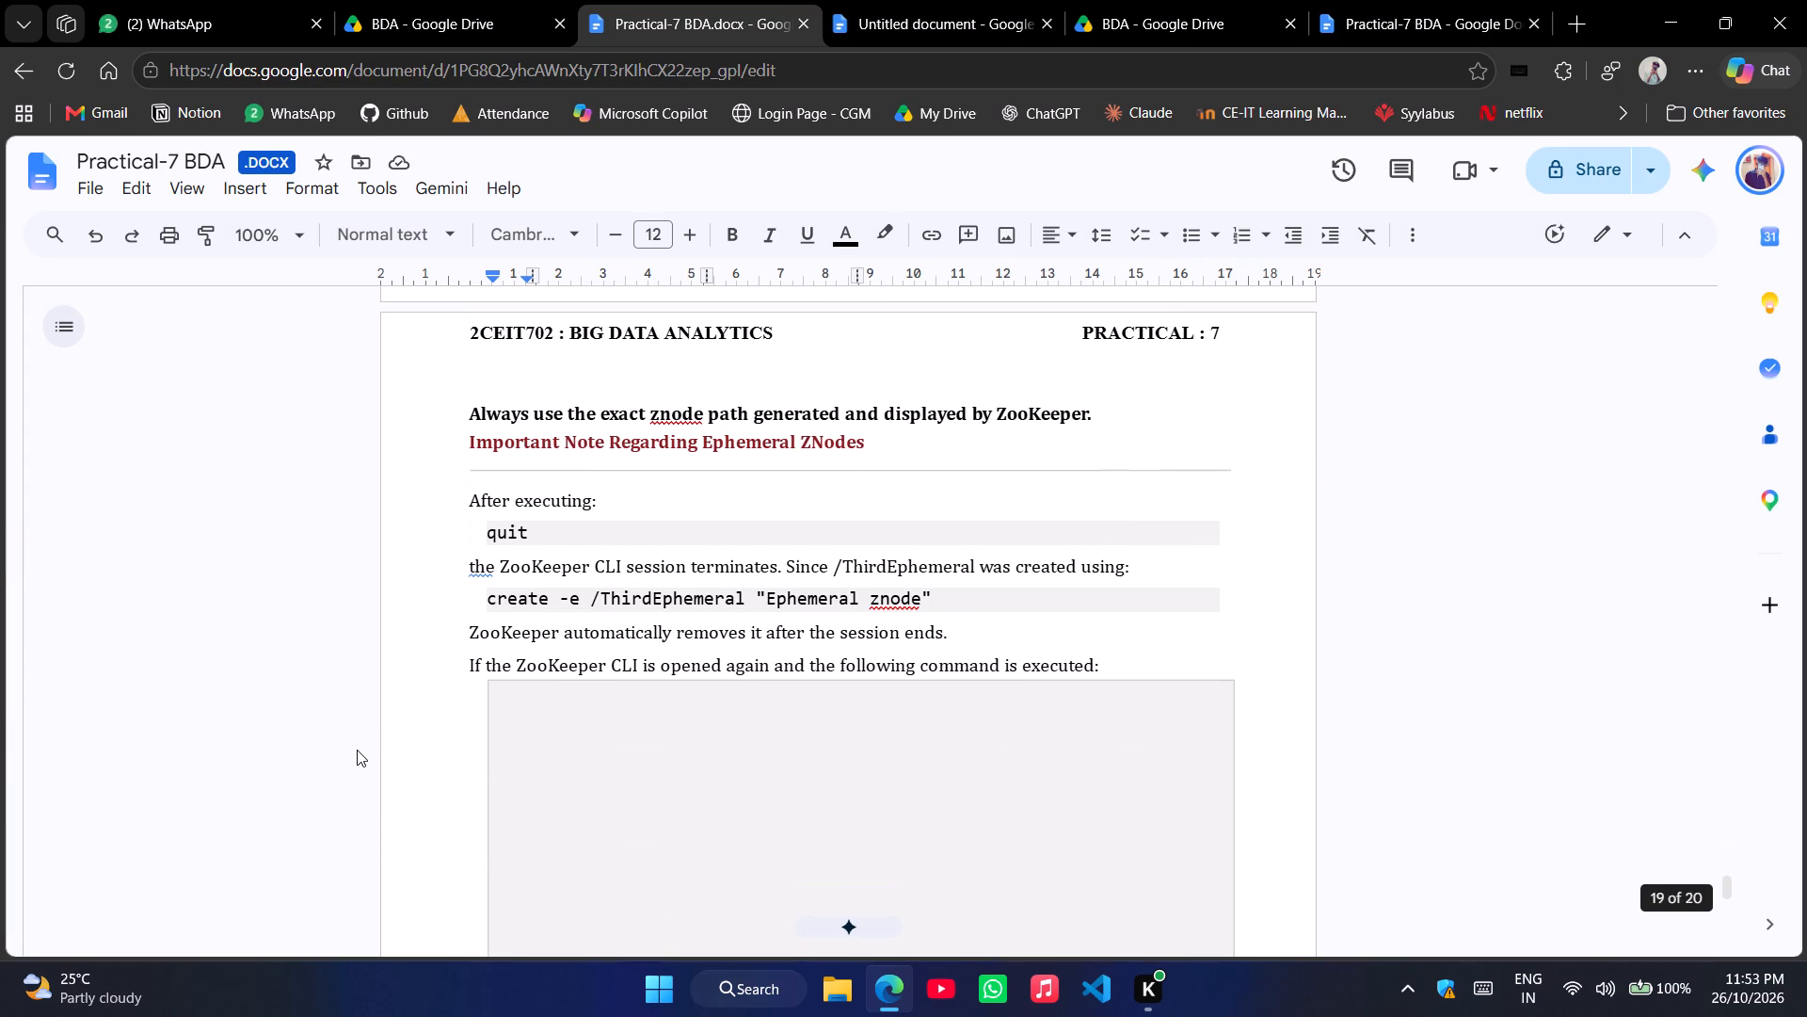
{"action": "scroll", "coordinate": [357, 750], "scroll_direction": "down", "scroll_amount": 1}
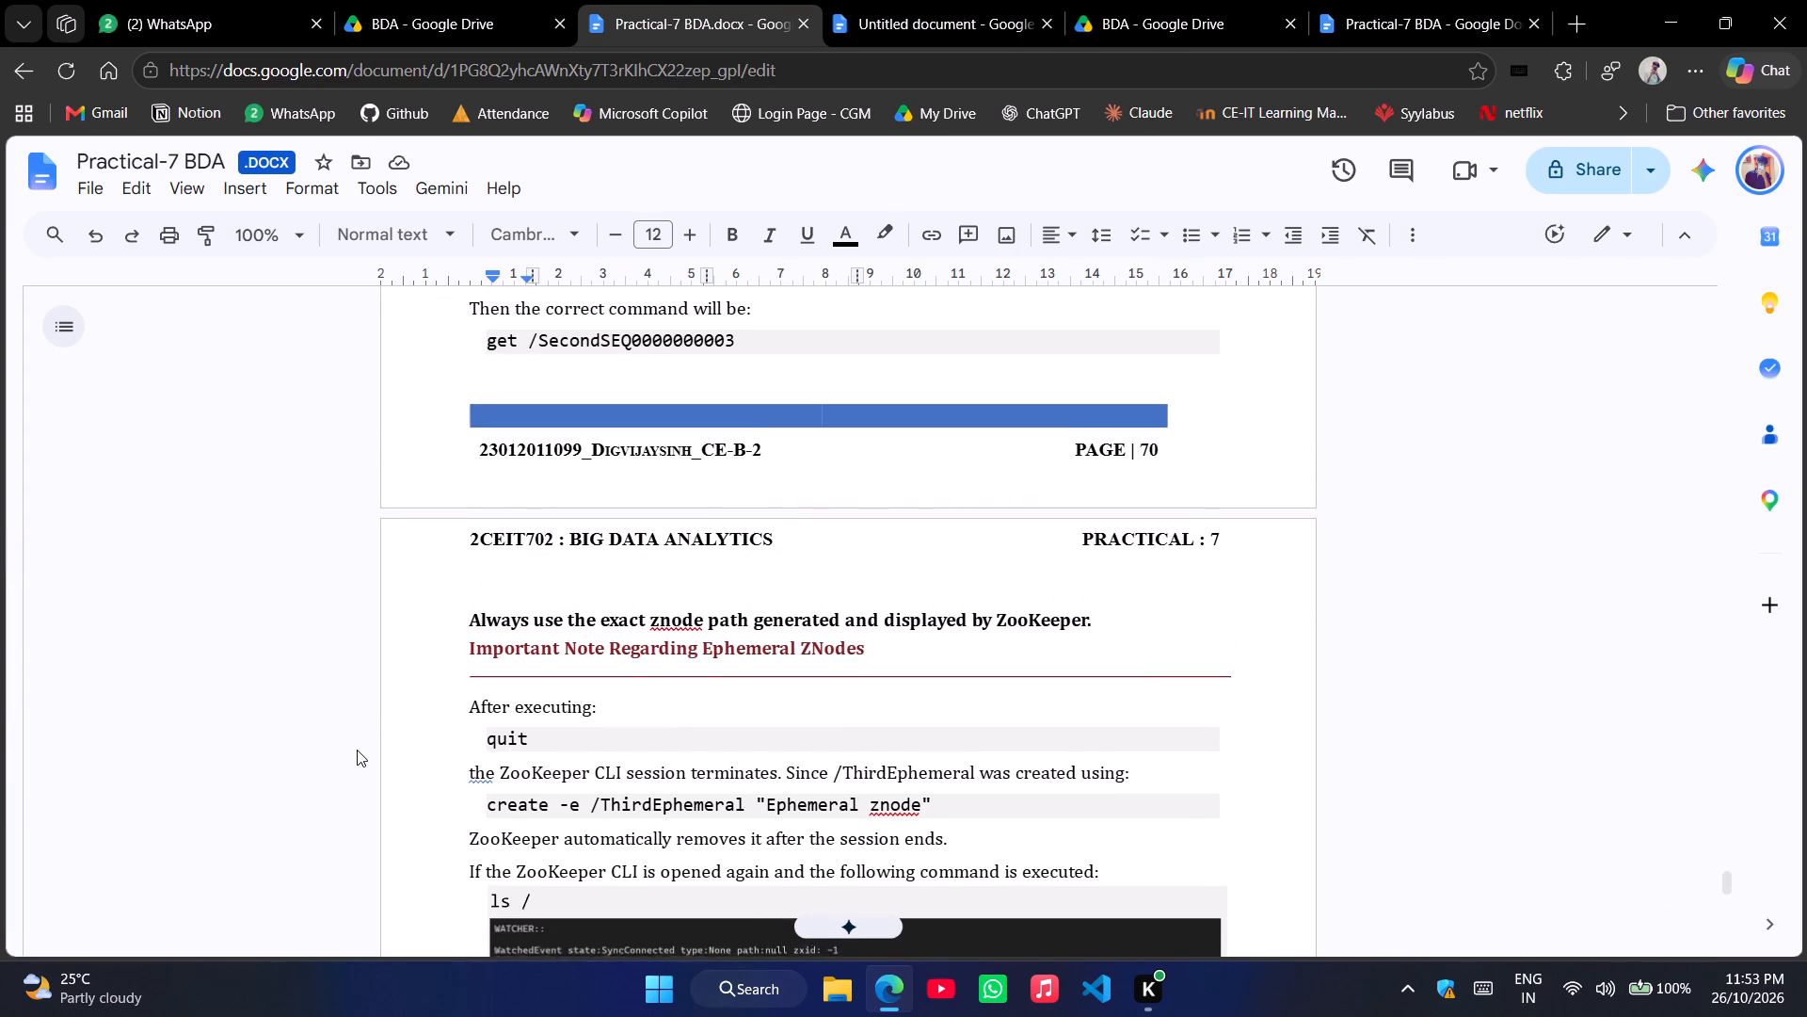
{"action": "scroll", "coordinate": [357, 750], "scroll_direction": "down", "scroll_amount": 12}
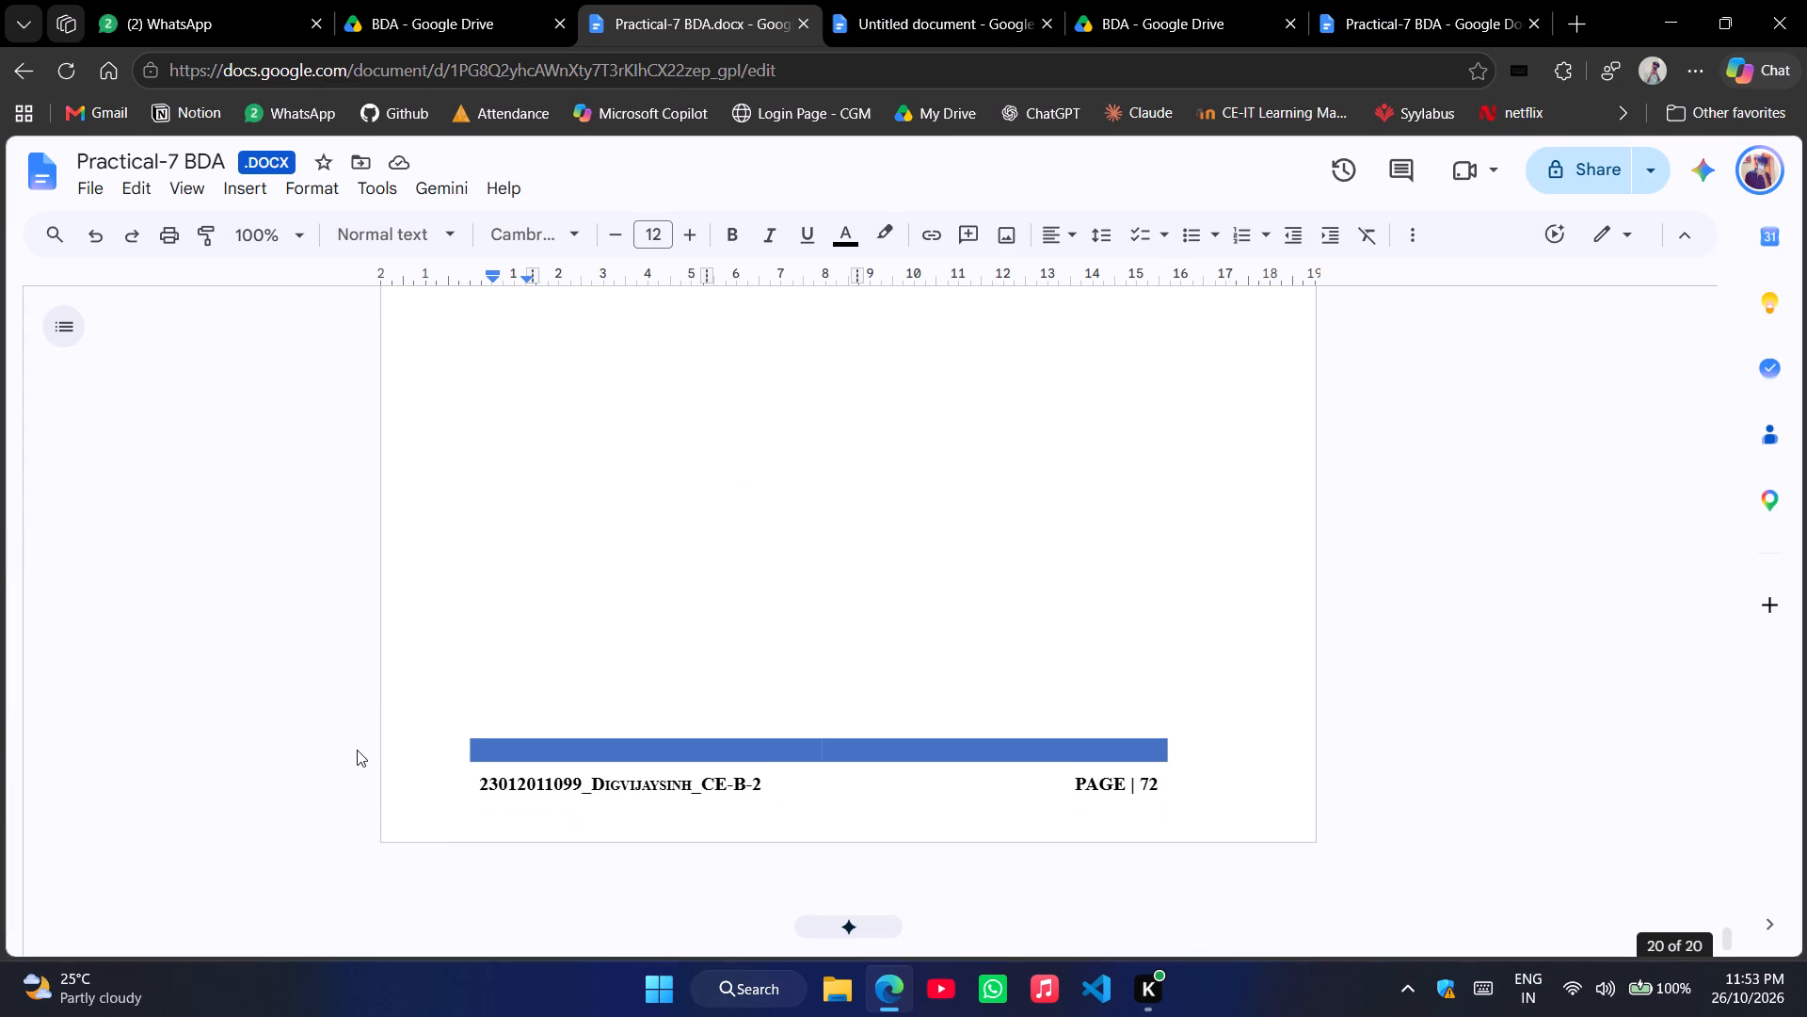
{"action": "scroll", "coordinate": [357, 750], "scroll_direction": "up", "scroll_amount": 20}
{"action": "scroll", "coordinate": [357, 750], "scroll_direction": "up", "scroll_amount": 20}
{"action": "scroll", "coordinate": [357, 750], "scroll_direction": "up", "scroll_amount": 8}
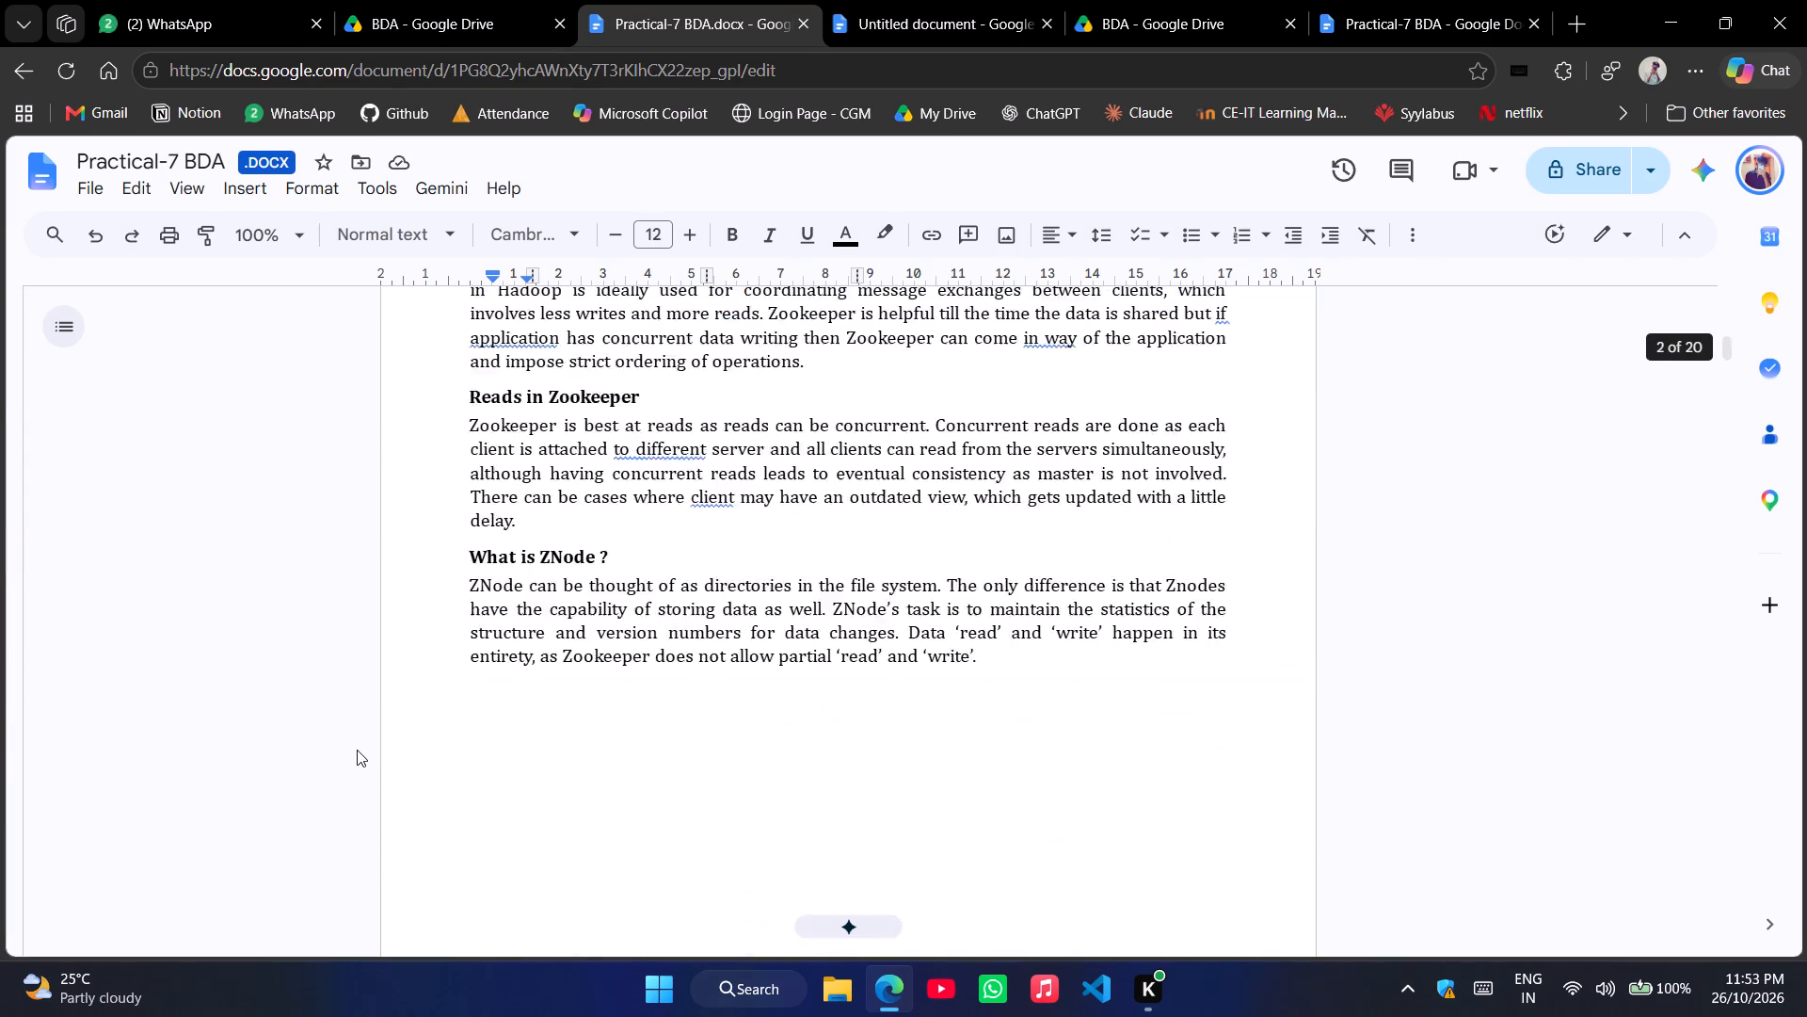
{"action": "scroll", "coordinate": [357, 750], "scroll_direction": "up", "scroll_amount": 3}
{"action": "scroll", "coordinate": [200, 635], "scroll_direction": "up", "scroll_amount": 3}
{"action": "left_click", "coordinate": [210, 472]}
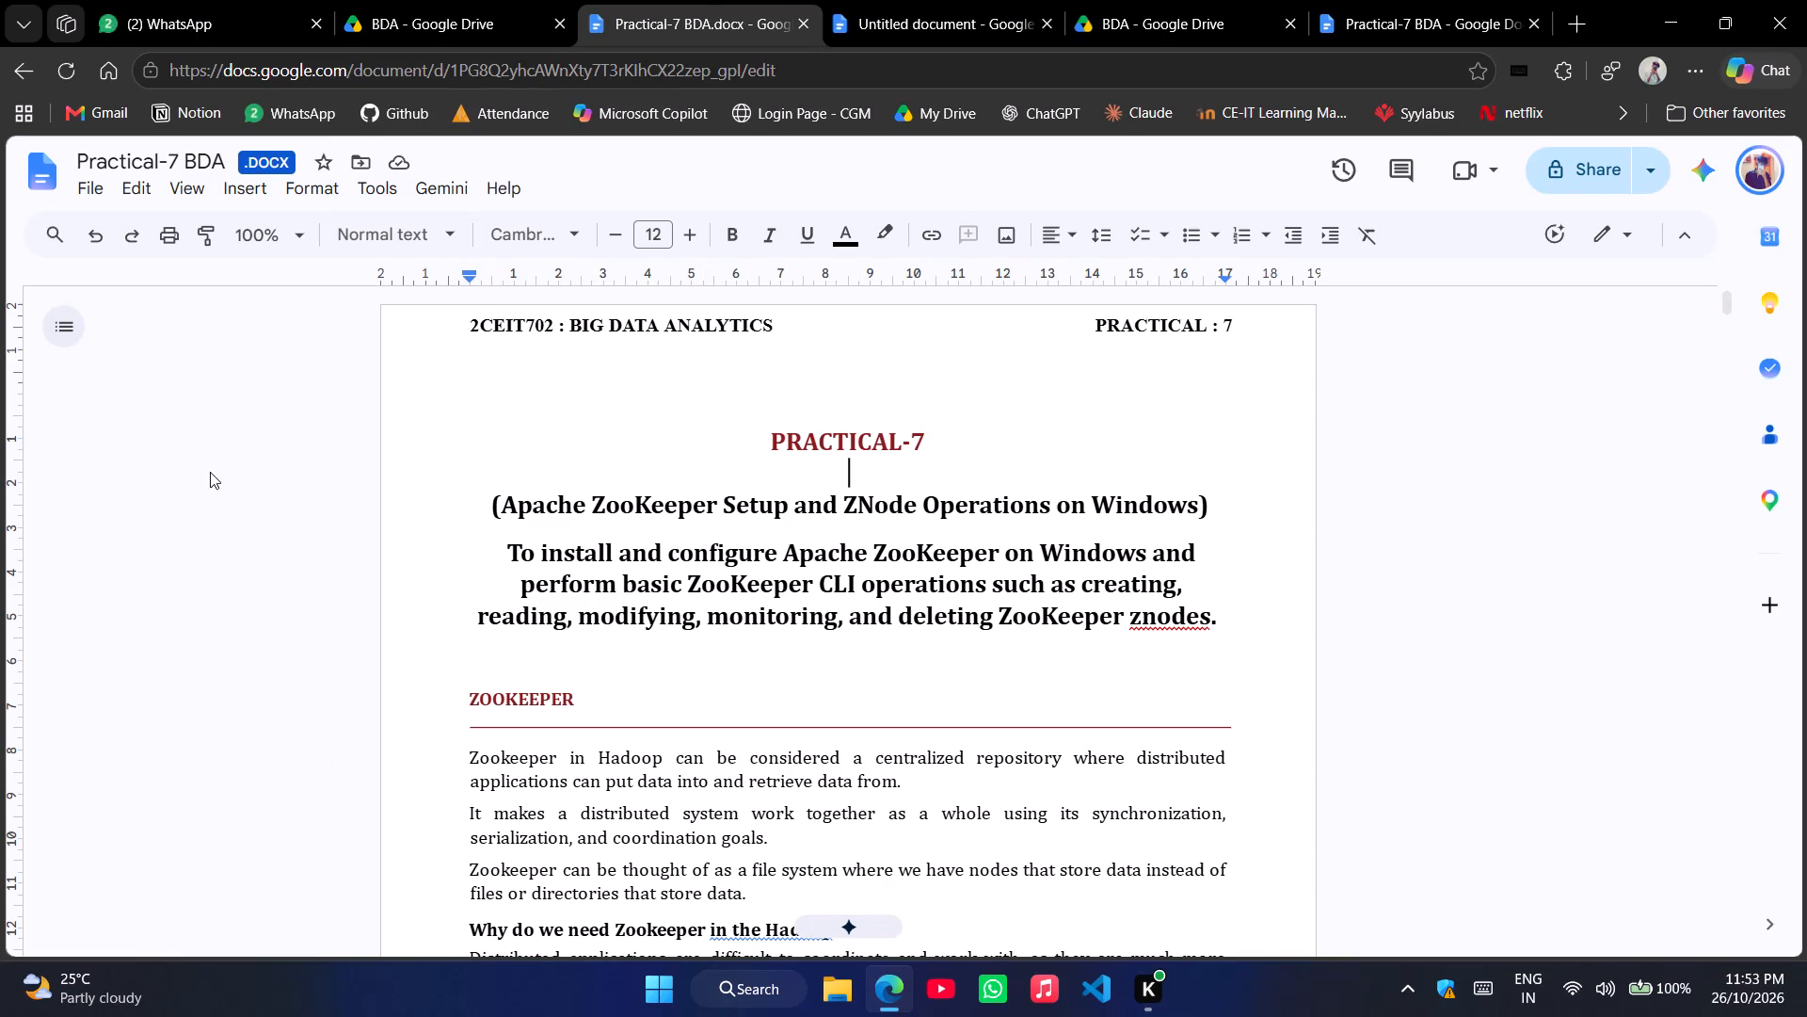
Download the shared Practical-8 BDA document as a Microsoft Word (.docx) file to the Downloads folder.
{"action": "left_click", "coordinate": [1128, 23]}
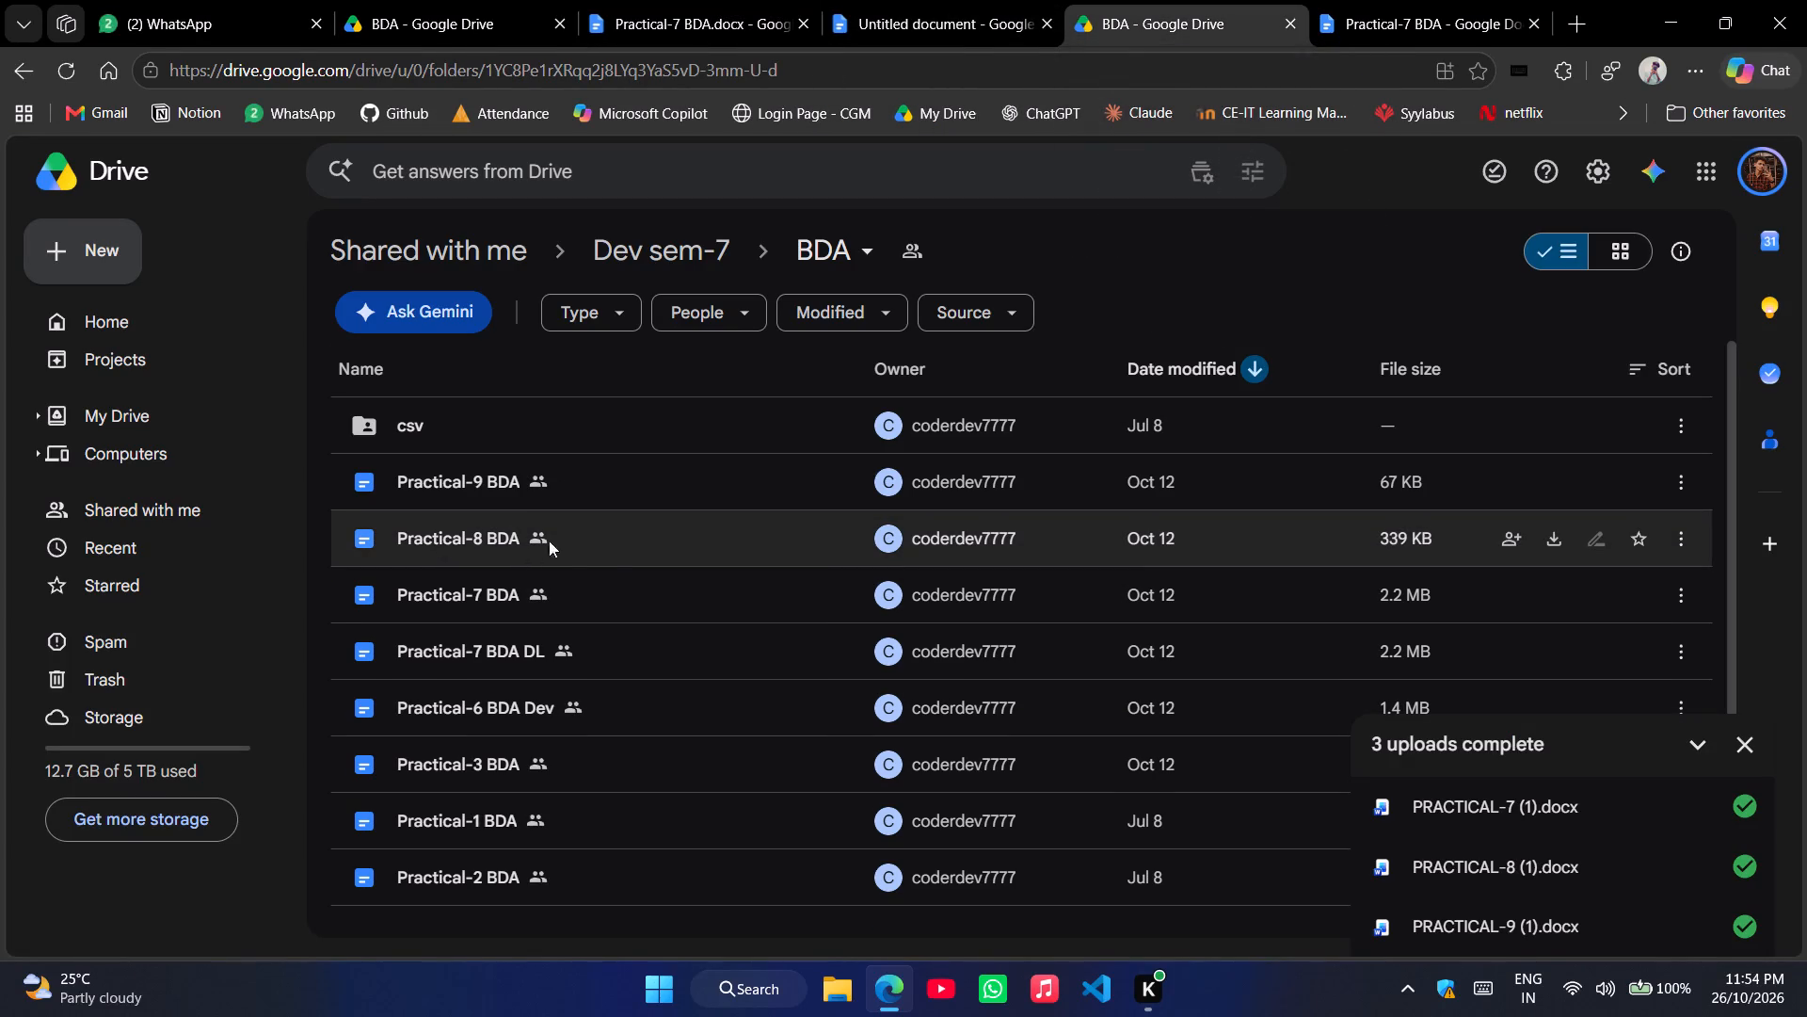
{"action": "double_click", "coordinate": [641, 543]}
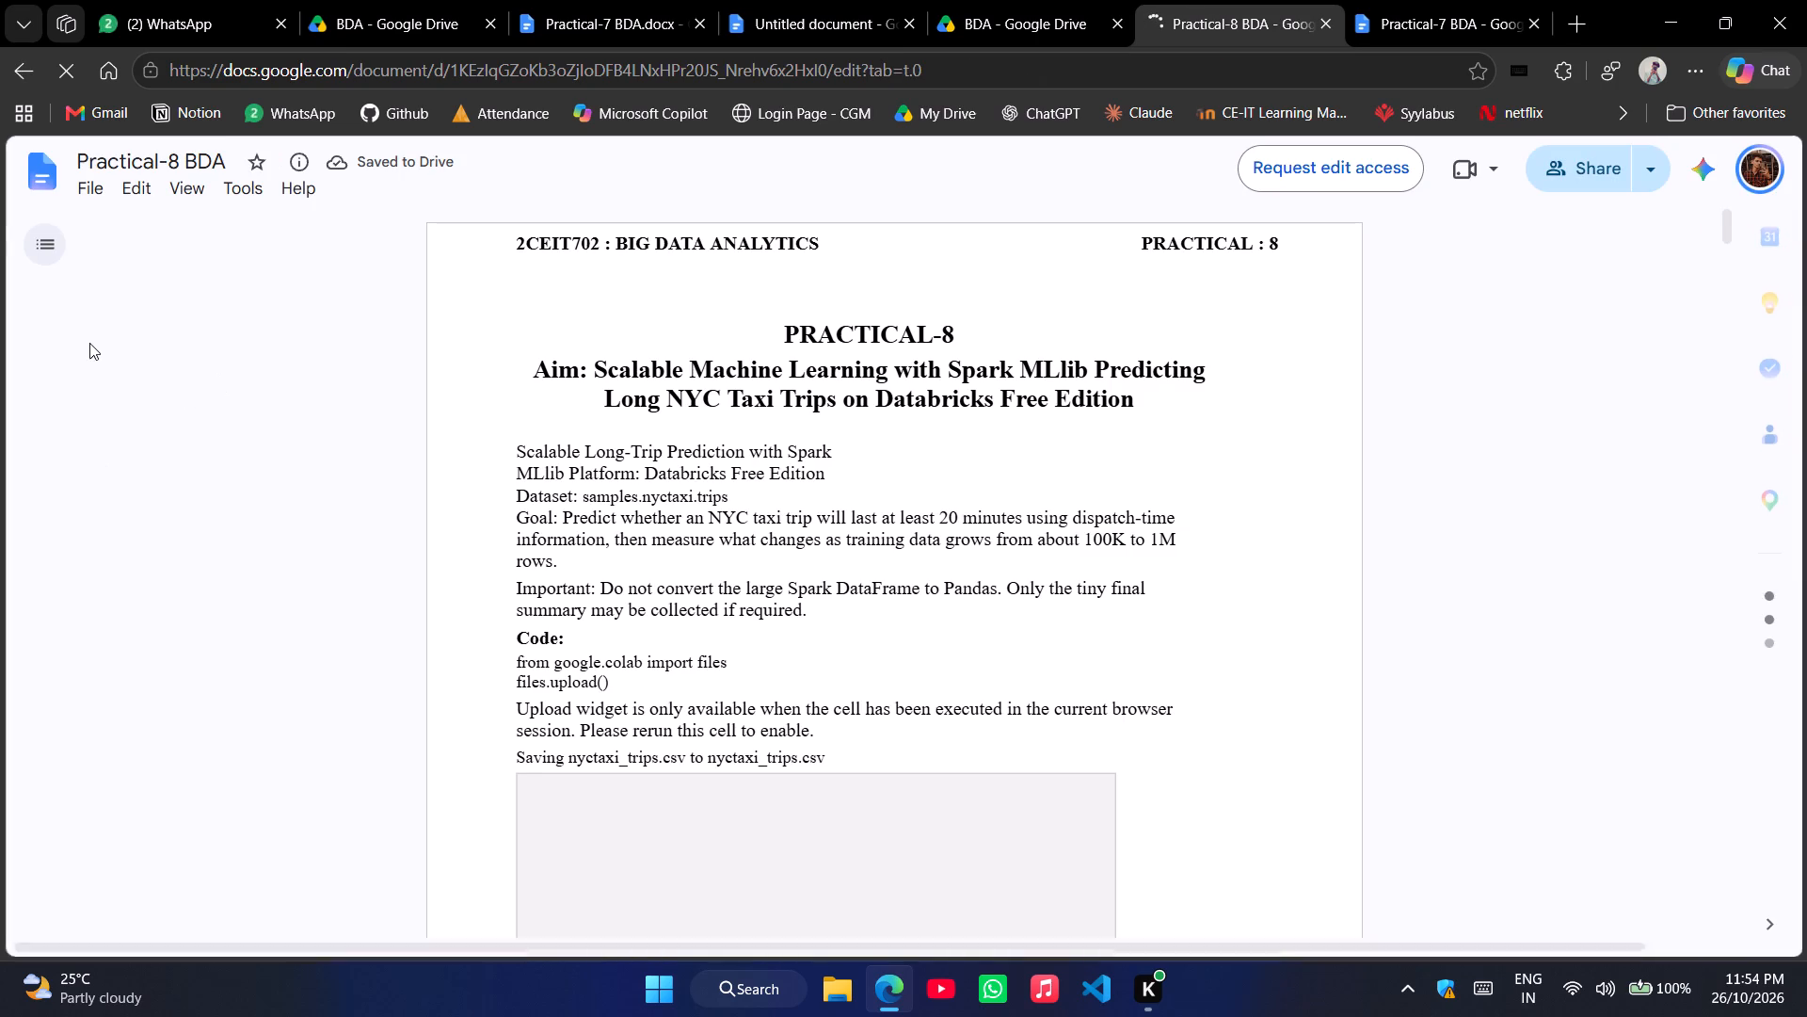
{"action": "left_click", "coordinate": [88, 186]}
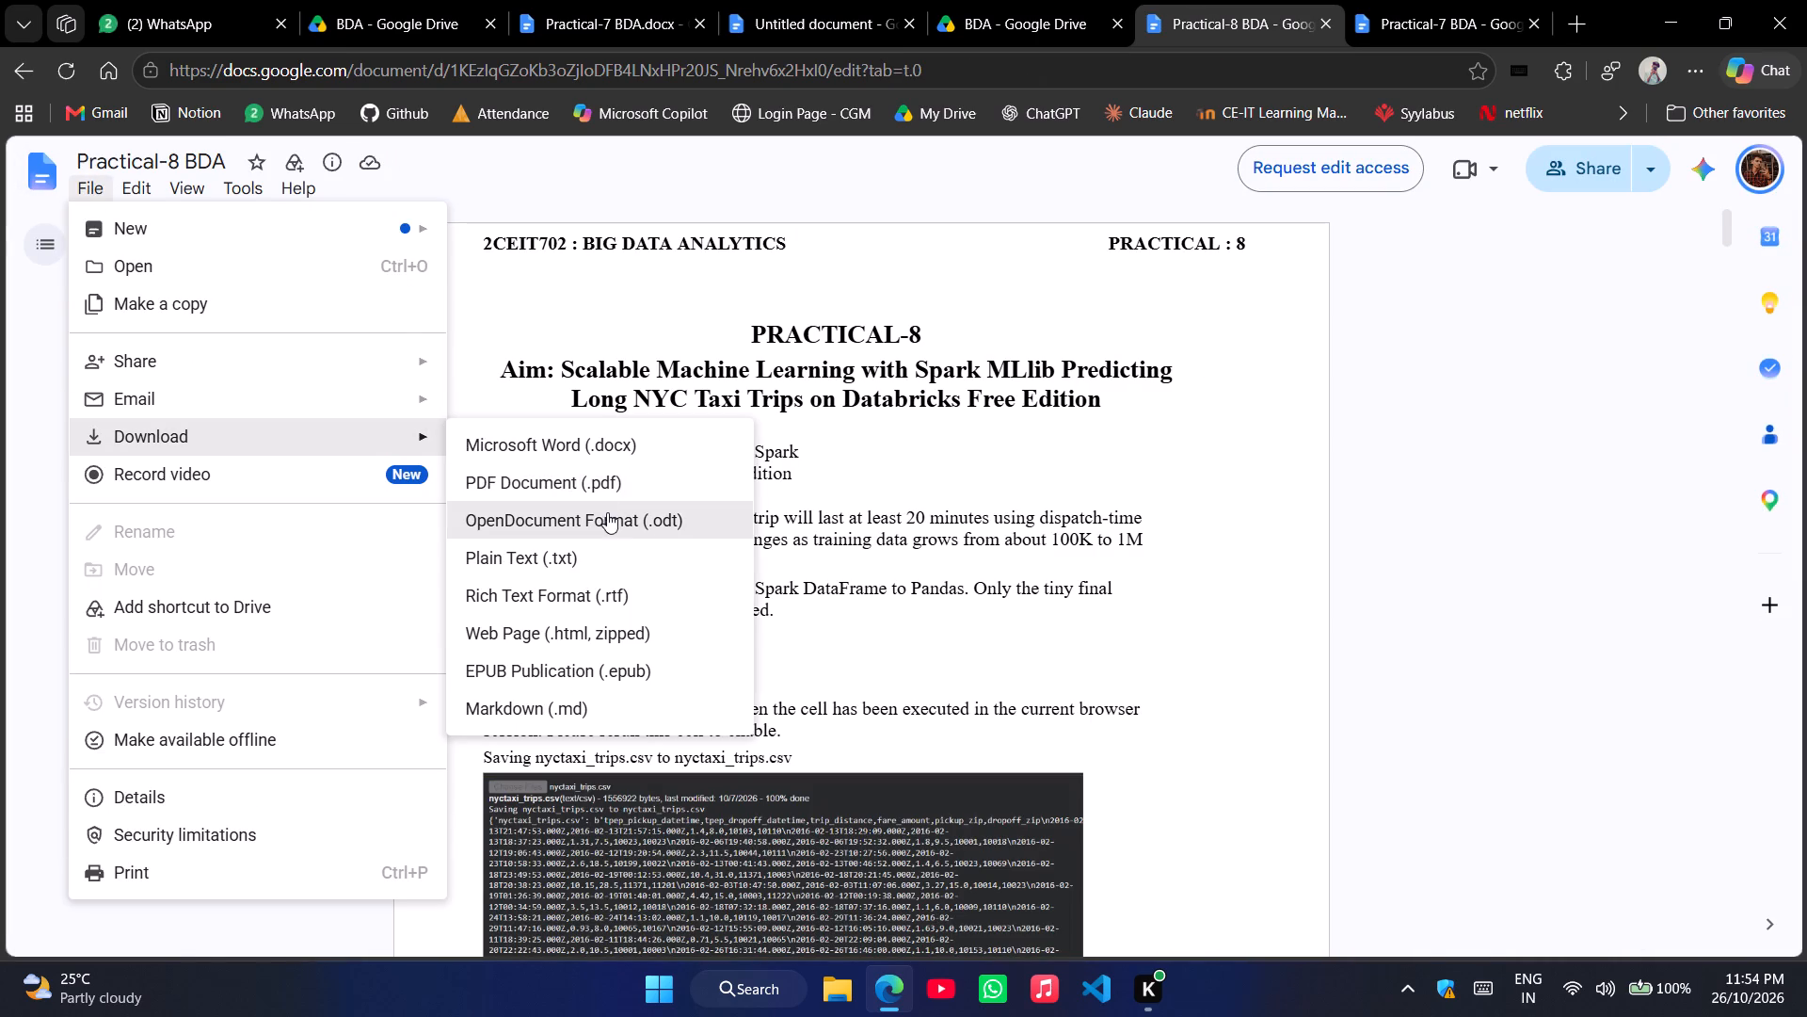
{"action": "left_click", "coordinate": [592, 443]}
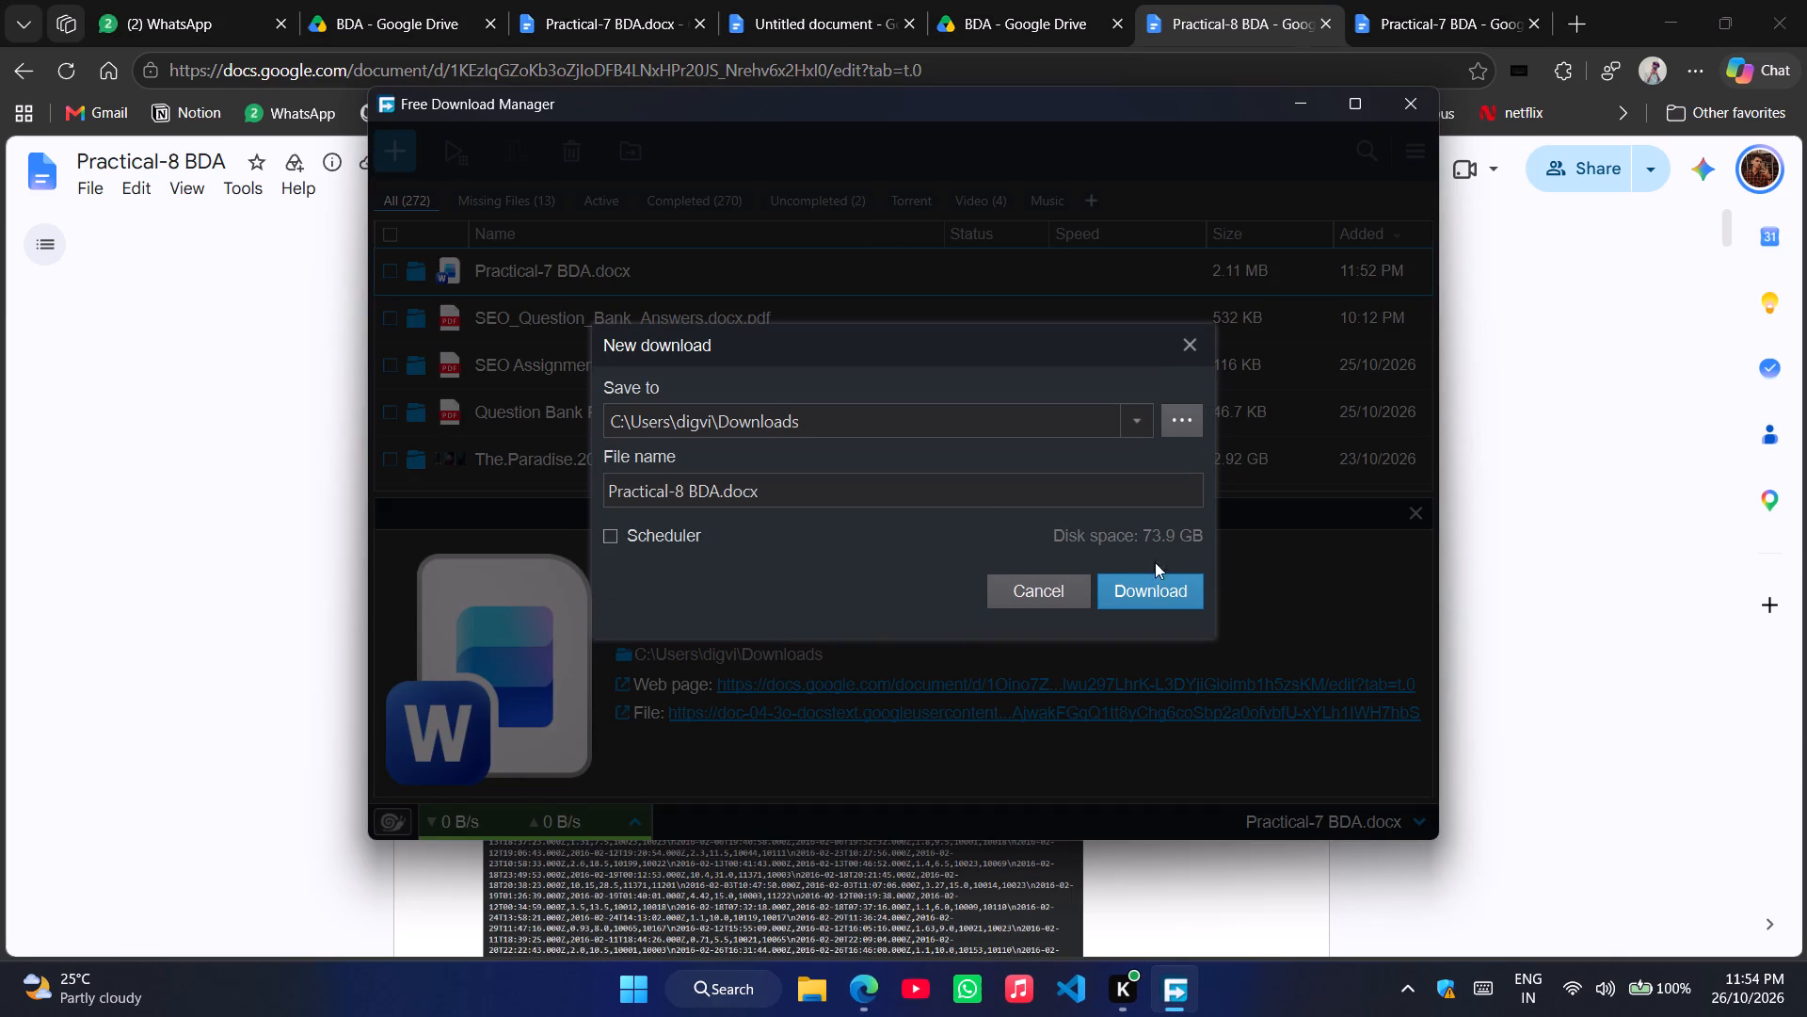
{"action": "left_click", "coordinate": [1145, 589]}
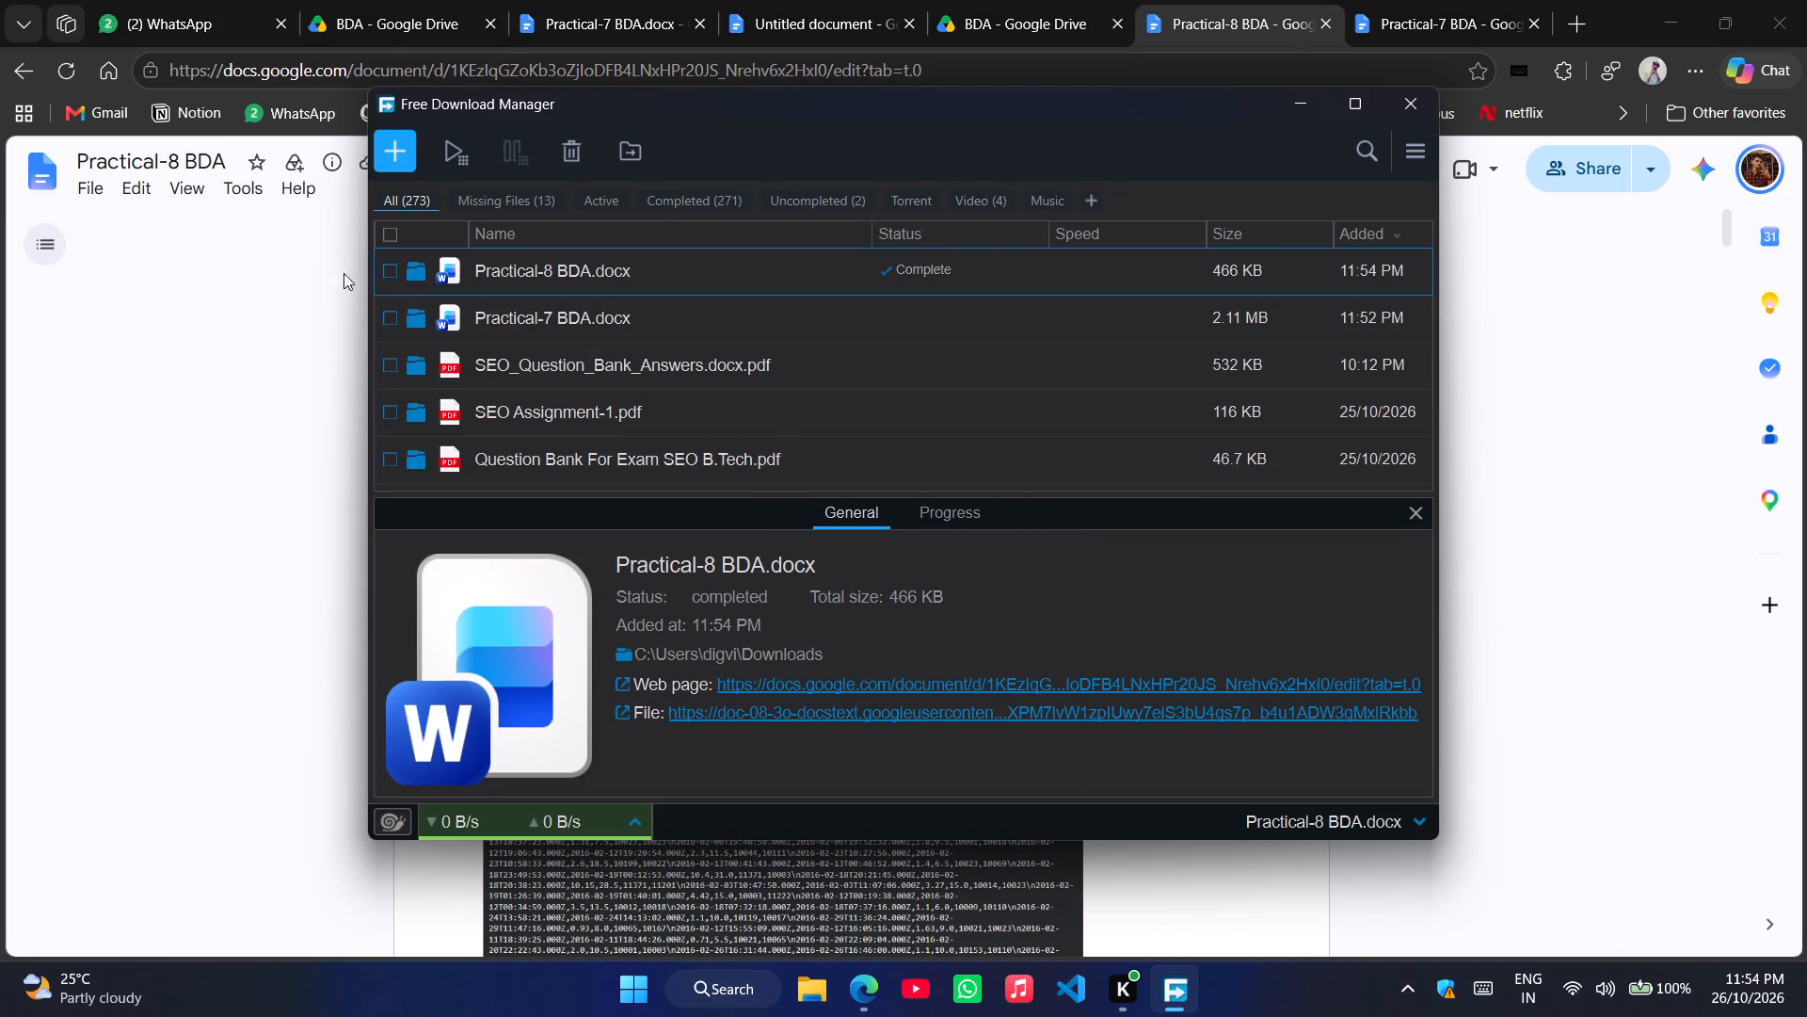
Upload the downloaded Practical-8 BDA Word file into the SEM7 BDA folder in Drive.
{"action": "left_click", "coordinate": [392, 8]}
{"action": "left_click", "coordinate": [593, 657]}
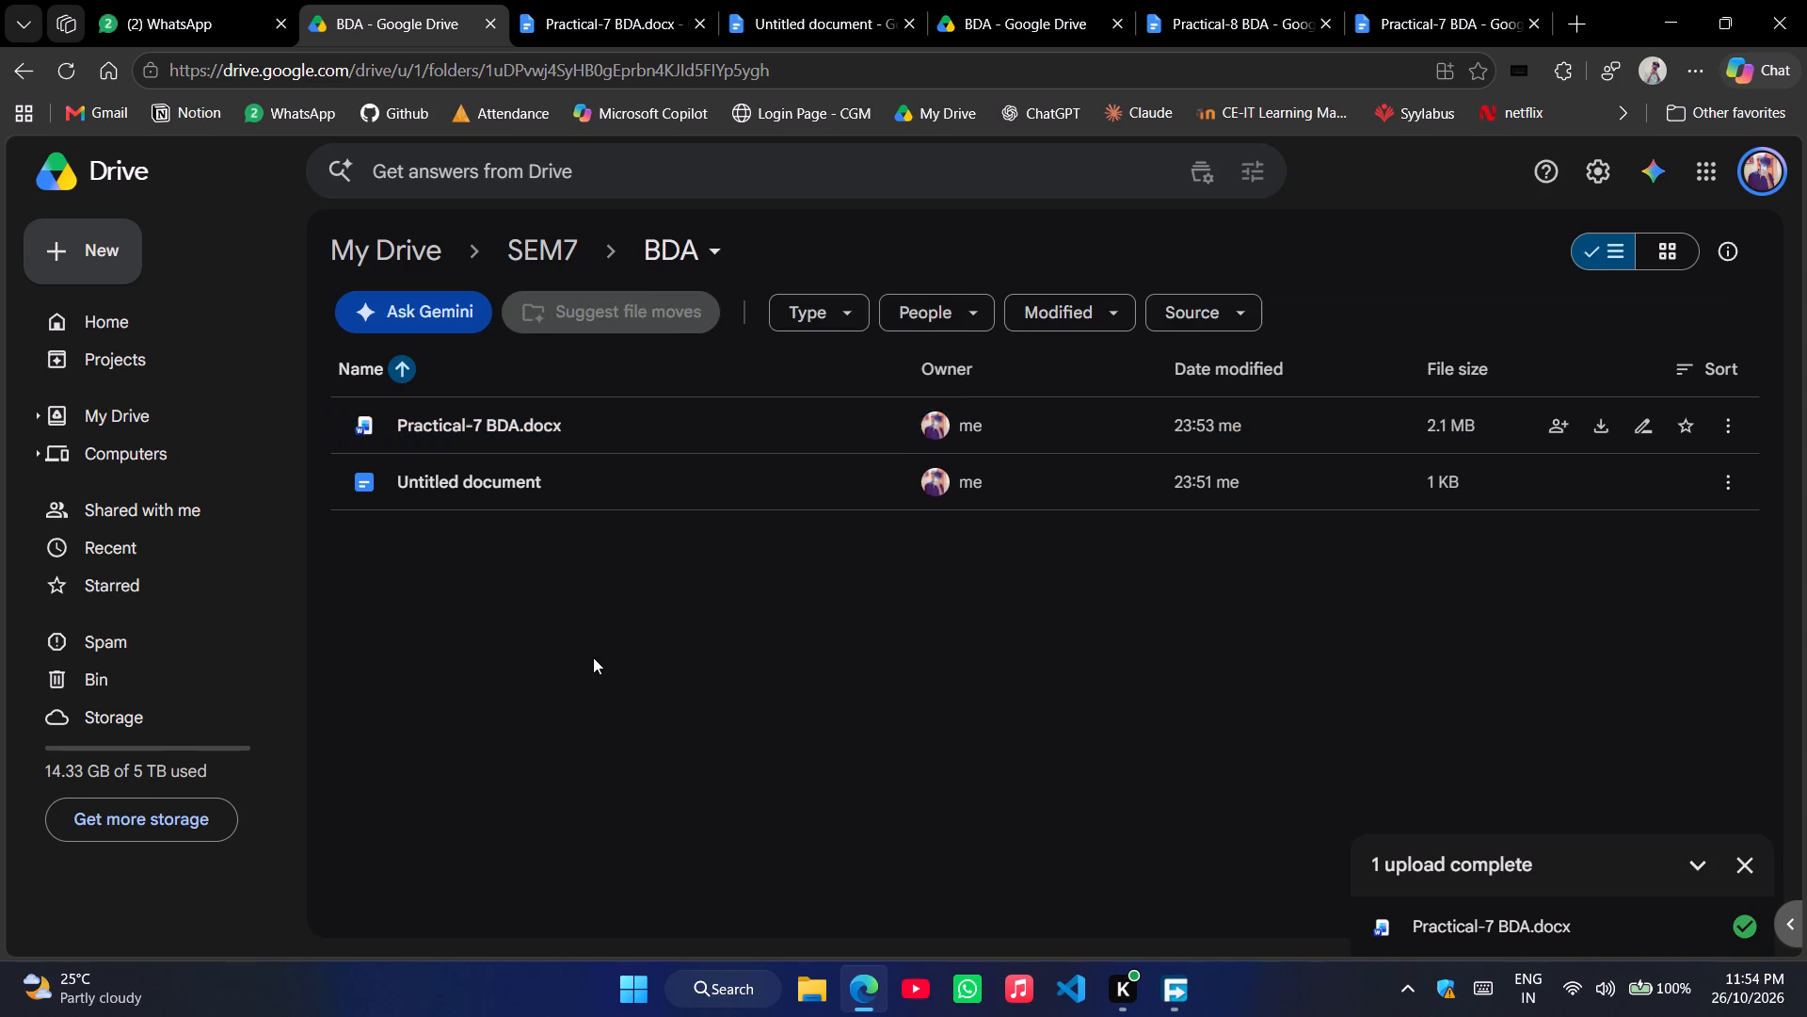
{"action": "right_click", "coordinate": [593, 657]}
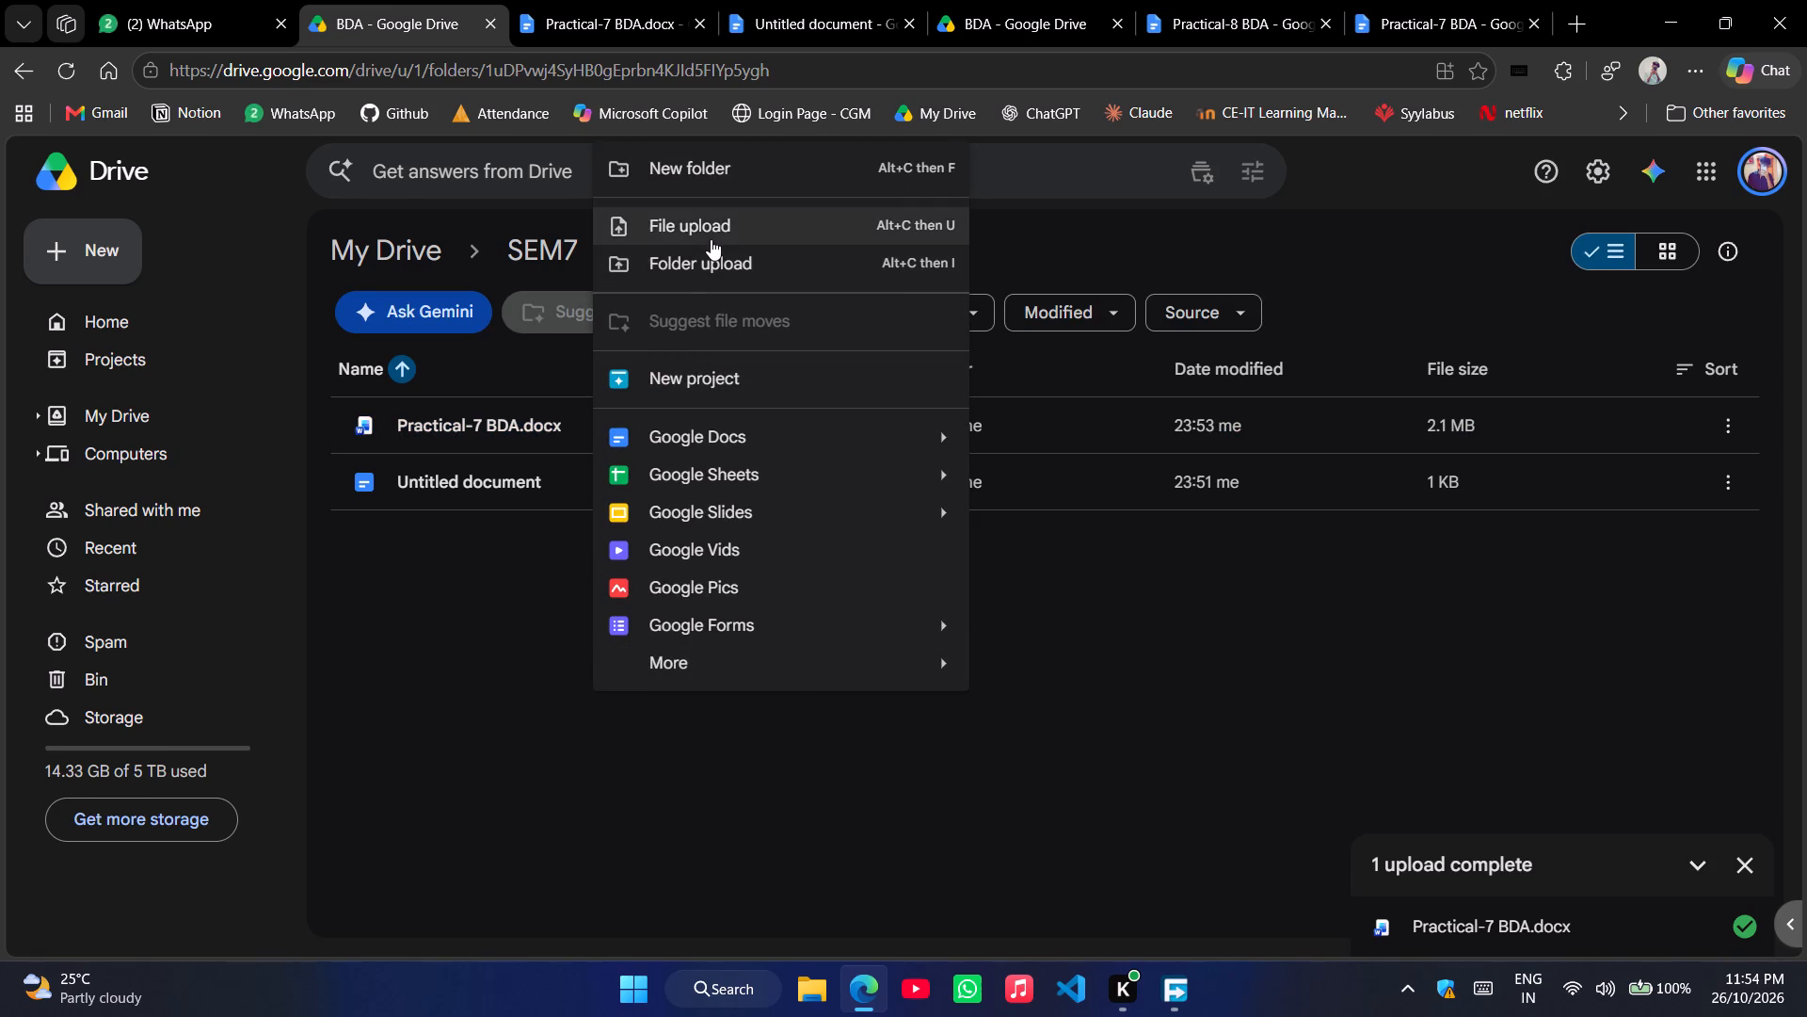
{"action": "left_click", "coordinate": [711, 239]}
{"action": "double_click", "coordinate": [328, 298]}
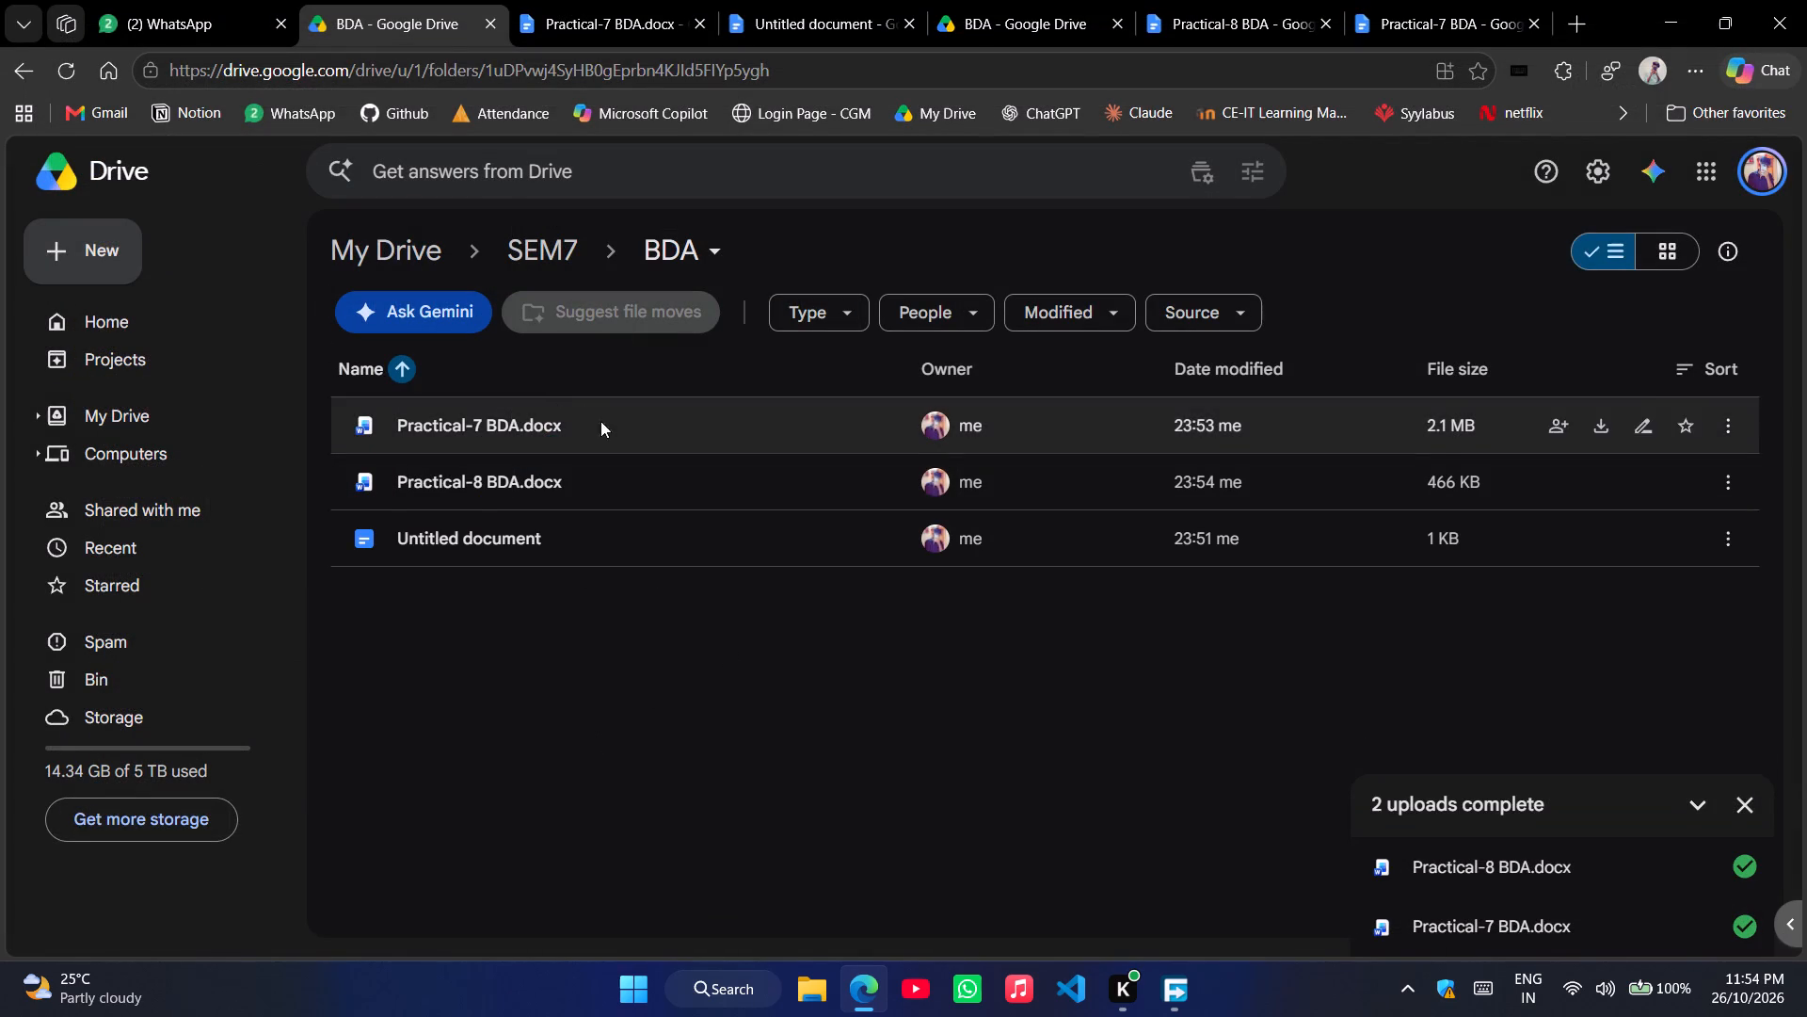
Open the uploaded Practical-8 BDA.docx from the BDA folder.
{"action": "double_click", "coordinate": [673, 489]}
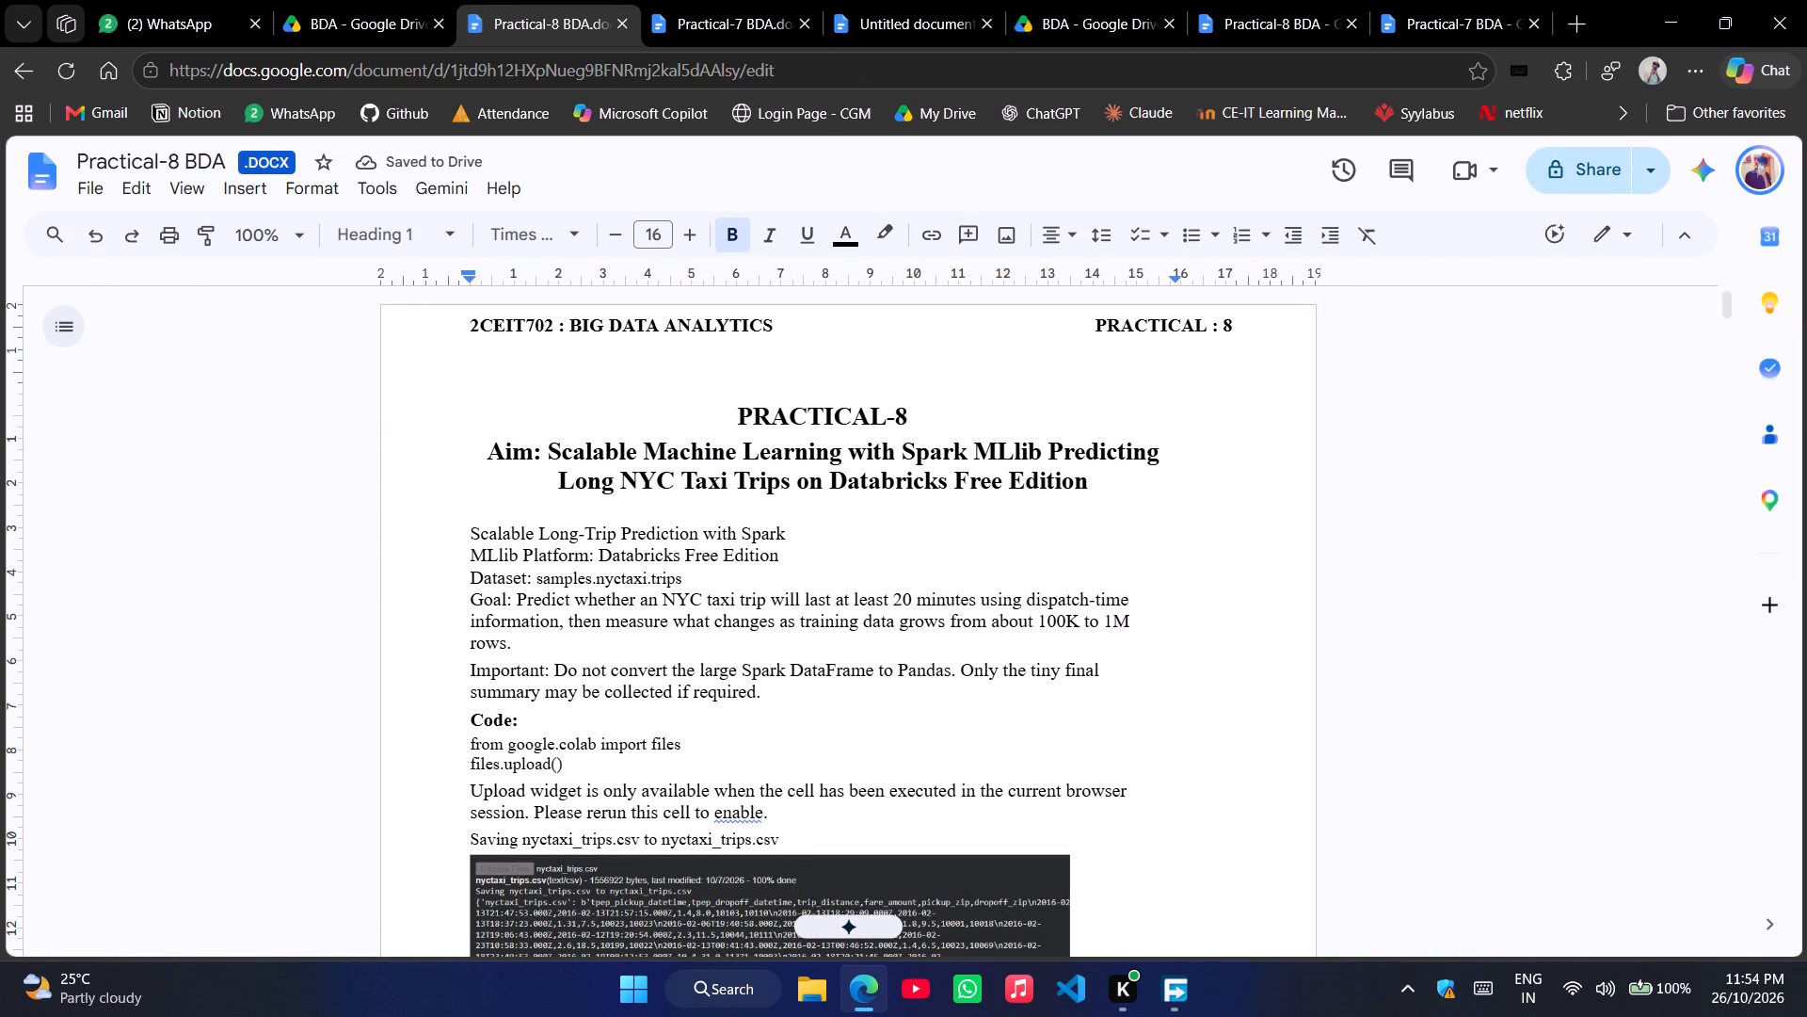
Replace the other student's enrolment number and name before CE-B-2 in Practical-8's Section 1 footer with the document owner's own enrolment number and first name.
{"action": "scroll", "coordinate": [771, 556], "scroll_direction": "down", "scroll_amount": 5}
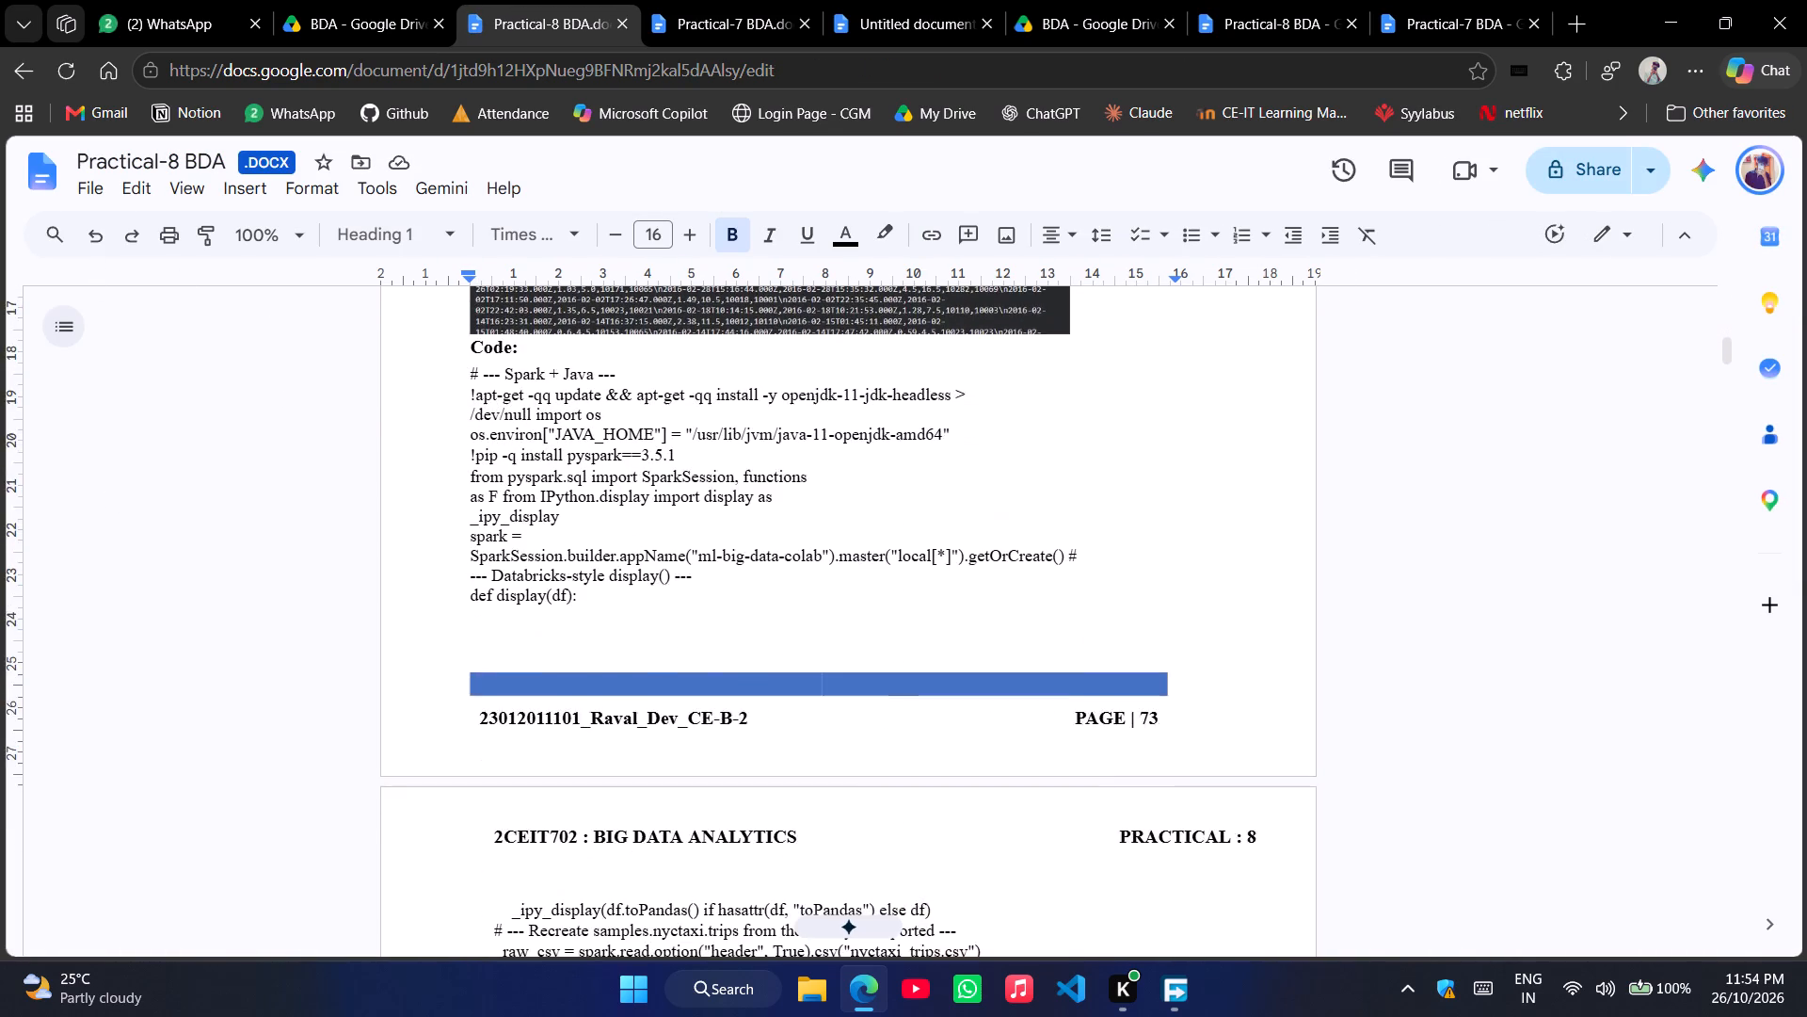
{"action": "scroll", "coordinate": [771, 556], "scroll_direction": "down", "scroll_amount": 2}
{"action": "double_click", "coordinate": [701, 612]}
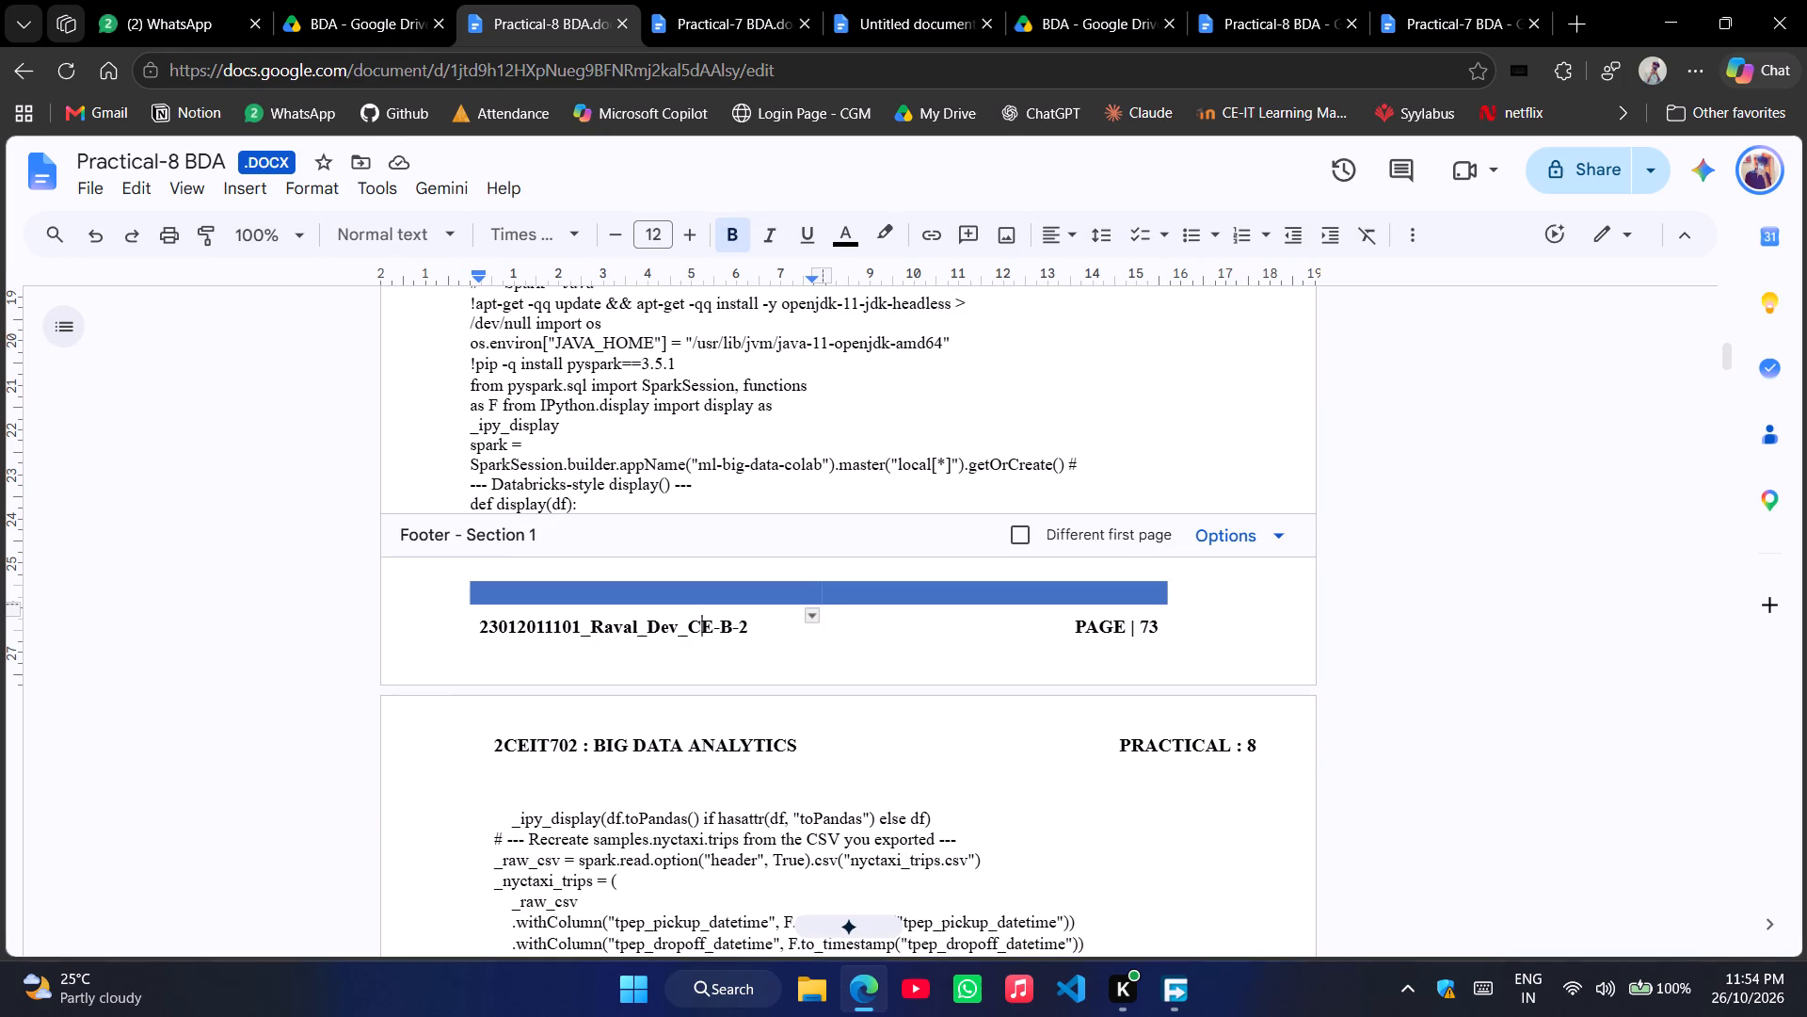
{"action": "key", "text": "Left"}
{"action": "key", "text": "Left"}
{"action": "key", "text": "BackSpace"}
{"action": "key", "text": "BackSpace"}
{"action": "key", "text": "BackSpace"}
{"action": "key", "text": "BackSpace"}
{"action": "key", "text": "BackSpace"}
{"action": "key", "text": "BackSpace"}
{"action": "key", "text": "BackSpace"}
{"action": "key", "text": "BackSpace"}
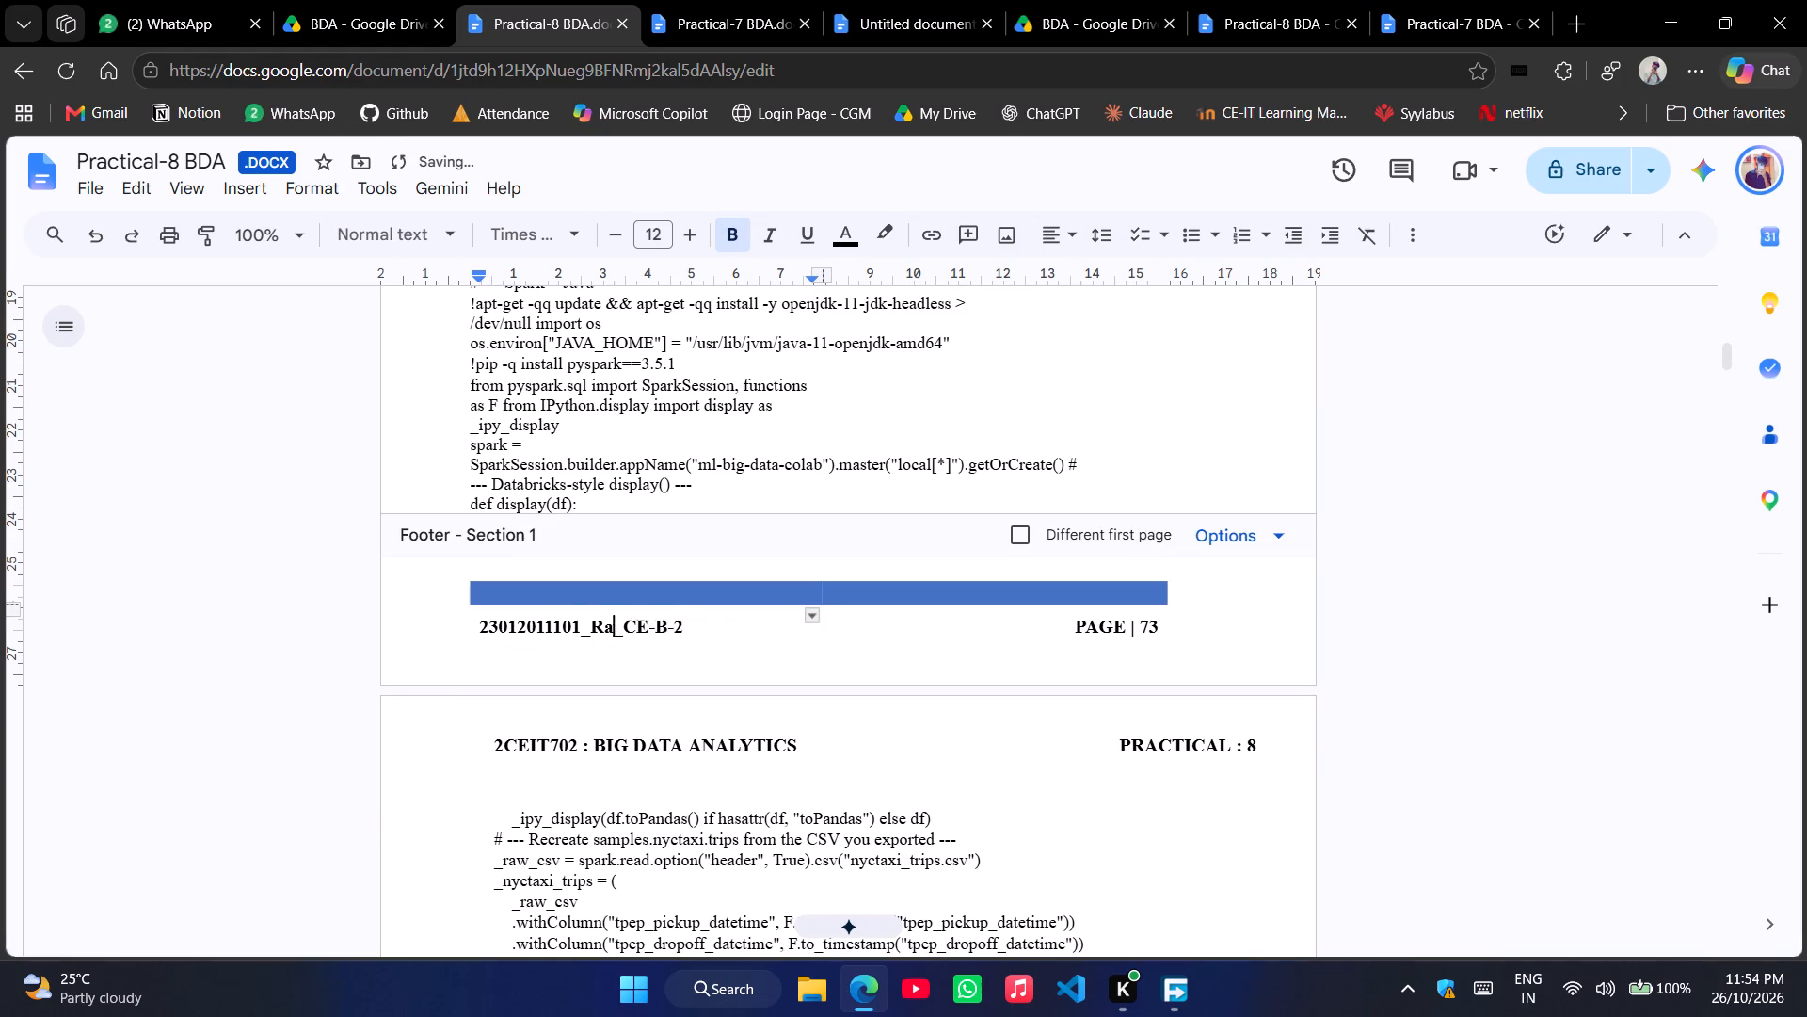
{"action": "key", "text": "BackSpace"}
{"action": "key", "text": "BackSpace"}
{"action": "key", "text": "BackSpace"}
{"action": "key", "text": "BackSpace"}
{"action": "key", "text": "BackSpace"}
{"action": "key", "text": "0"}
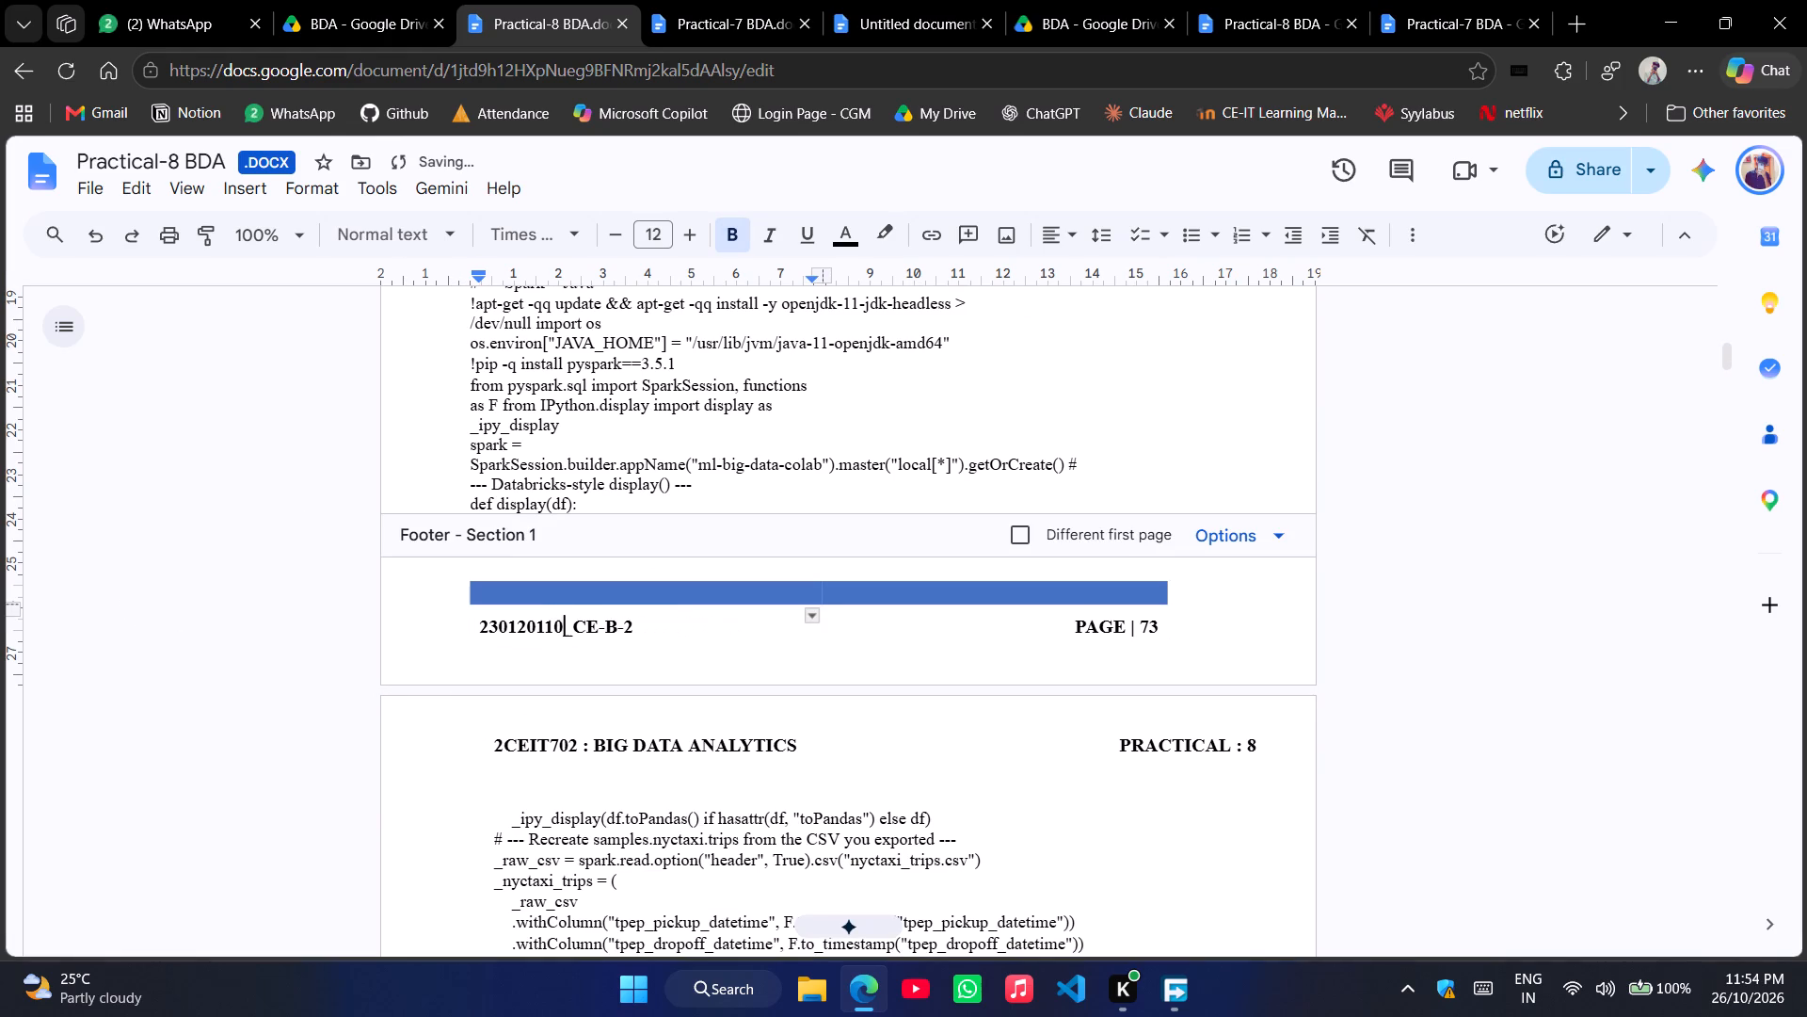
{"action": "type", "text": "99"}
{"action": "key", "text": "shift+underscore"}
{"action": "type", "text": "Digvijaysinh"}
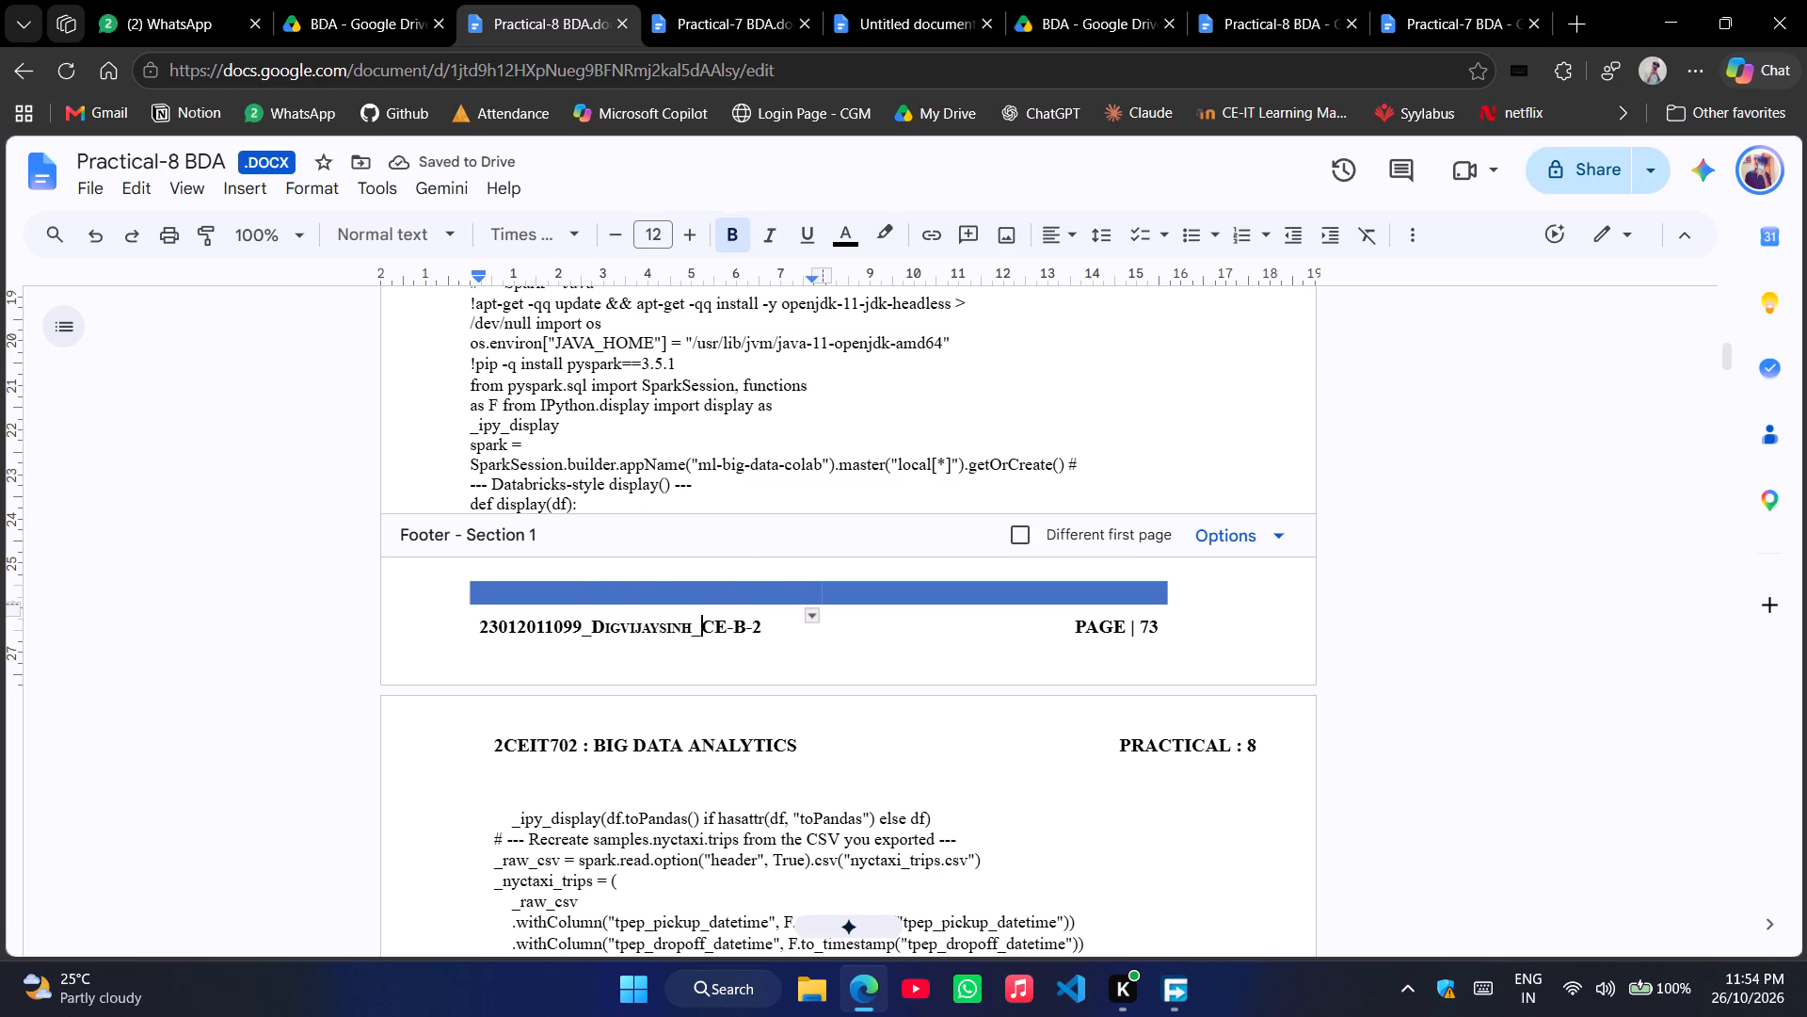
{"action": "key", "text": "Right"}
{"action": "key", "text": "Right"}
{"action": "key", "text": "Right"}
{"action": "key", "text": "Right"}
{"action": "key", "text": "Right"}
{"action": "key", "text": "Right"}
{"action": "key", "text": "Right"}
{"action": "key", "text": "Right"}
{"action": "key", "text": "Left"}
Copy the full enrolment-number, name and CE-B-2 text from Practical-8's Section 1 footer, leaving the footer afterwards for the document body.
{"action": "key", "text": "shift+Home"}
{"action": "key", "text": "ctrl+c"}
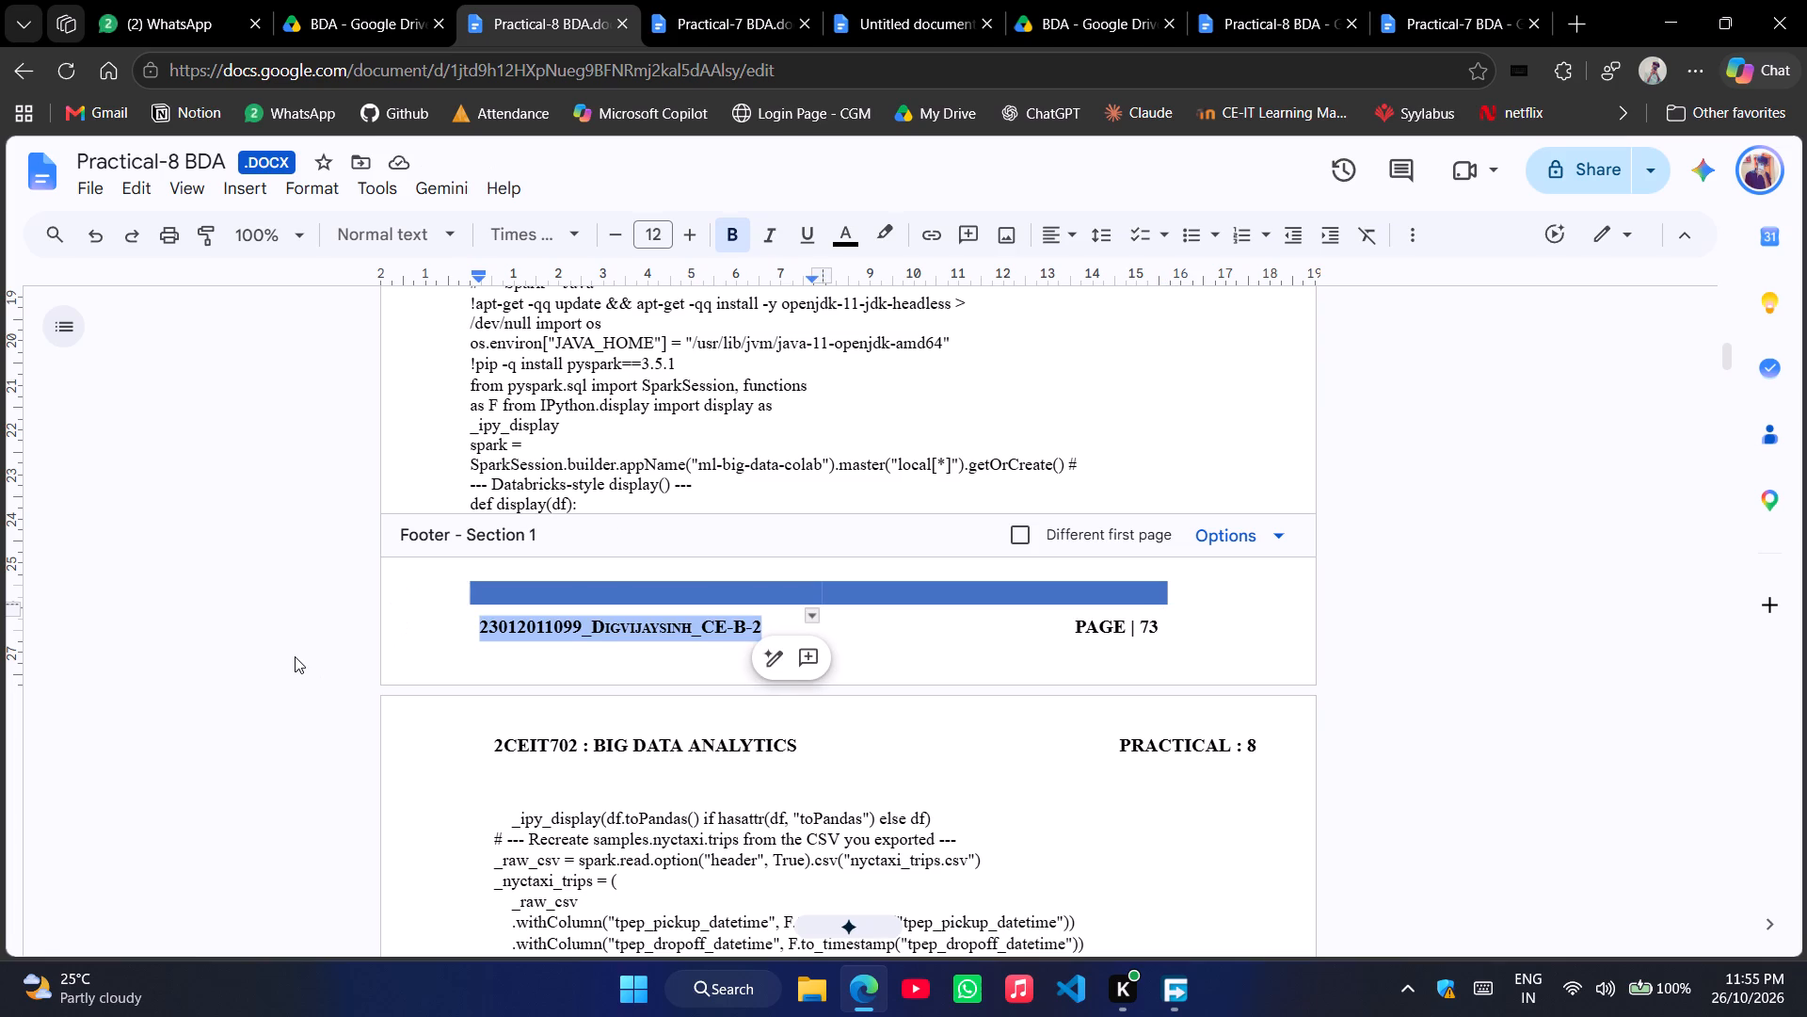
{"action": "left_click", "coordinate": [295, 656]}
{"action": "left_click", "coordinate": [295, 656]}
{"action": "left_click", "coordinate": [221, 453]}
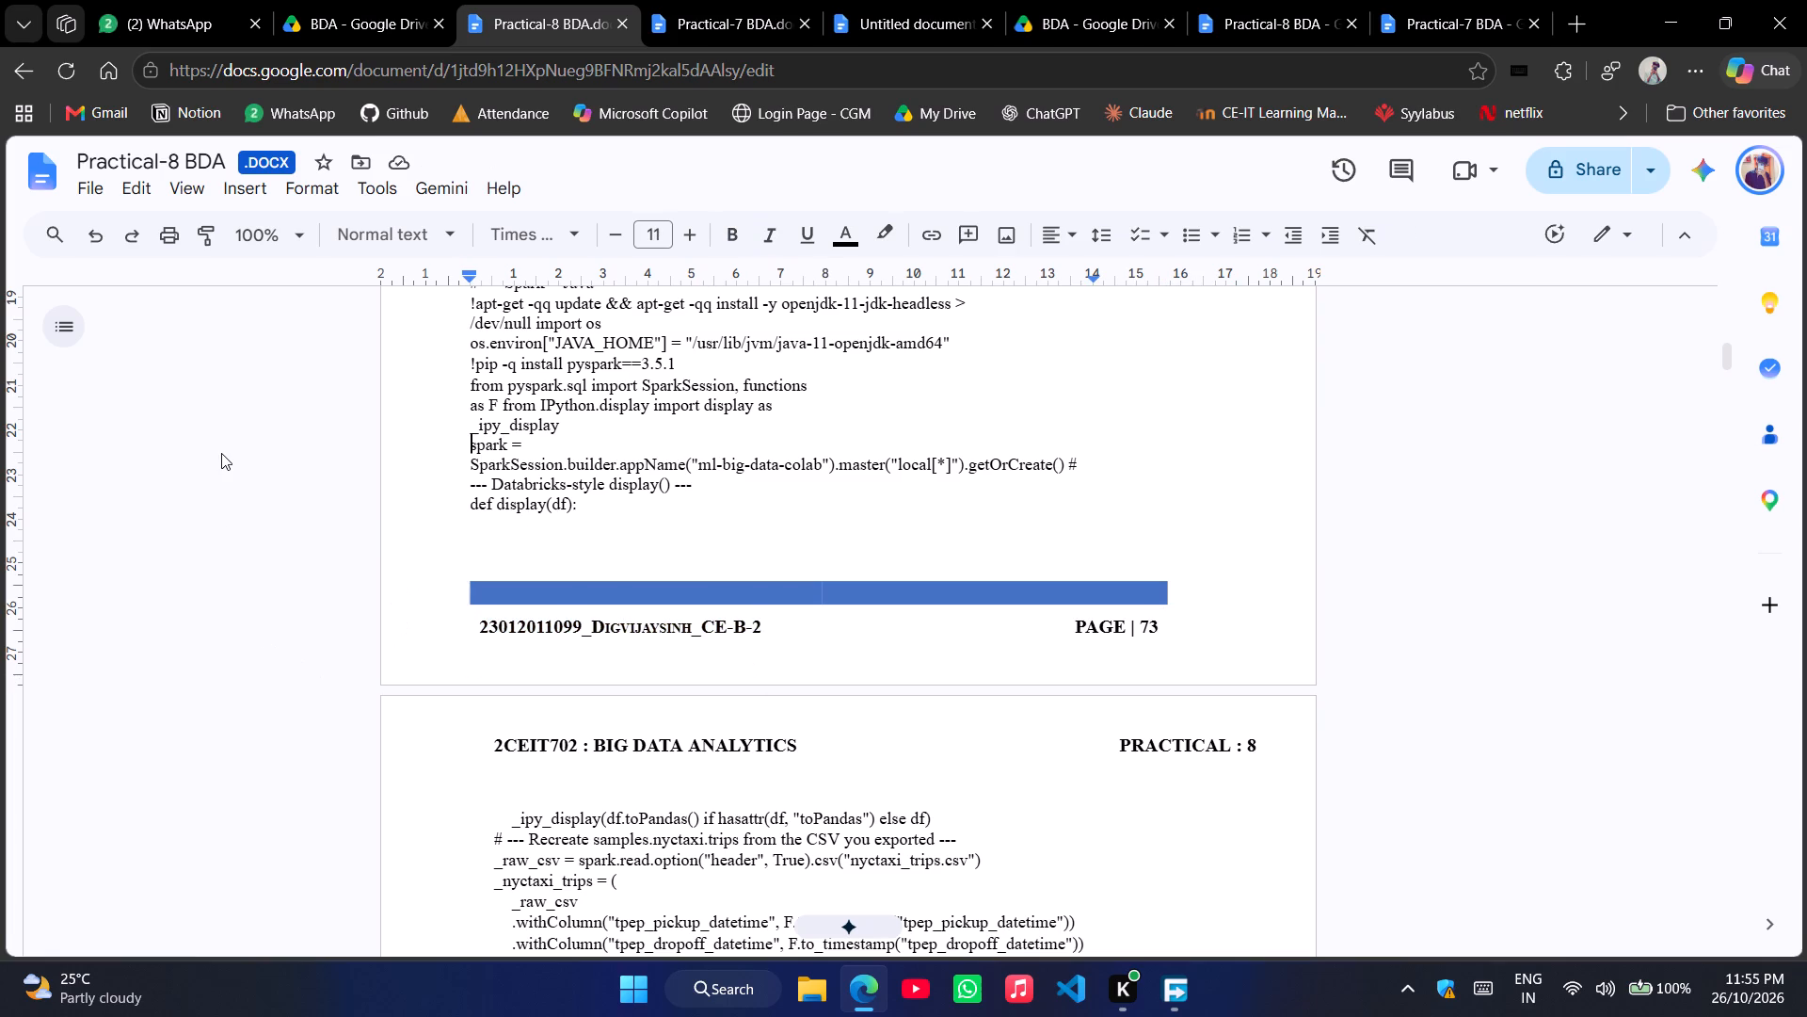
Review Practical-8 through to its last page, checking the footer text on the pages, and return to the beginning.
{"action": "scroll", "coordinate": [269, 687], "scroll_direction": "down", "scroll_amount": 20}
{"action": "scroll", "coordinate": [269, 687], "scroll_direction": "down", "scroll_amount": 6}
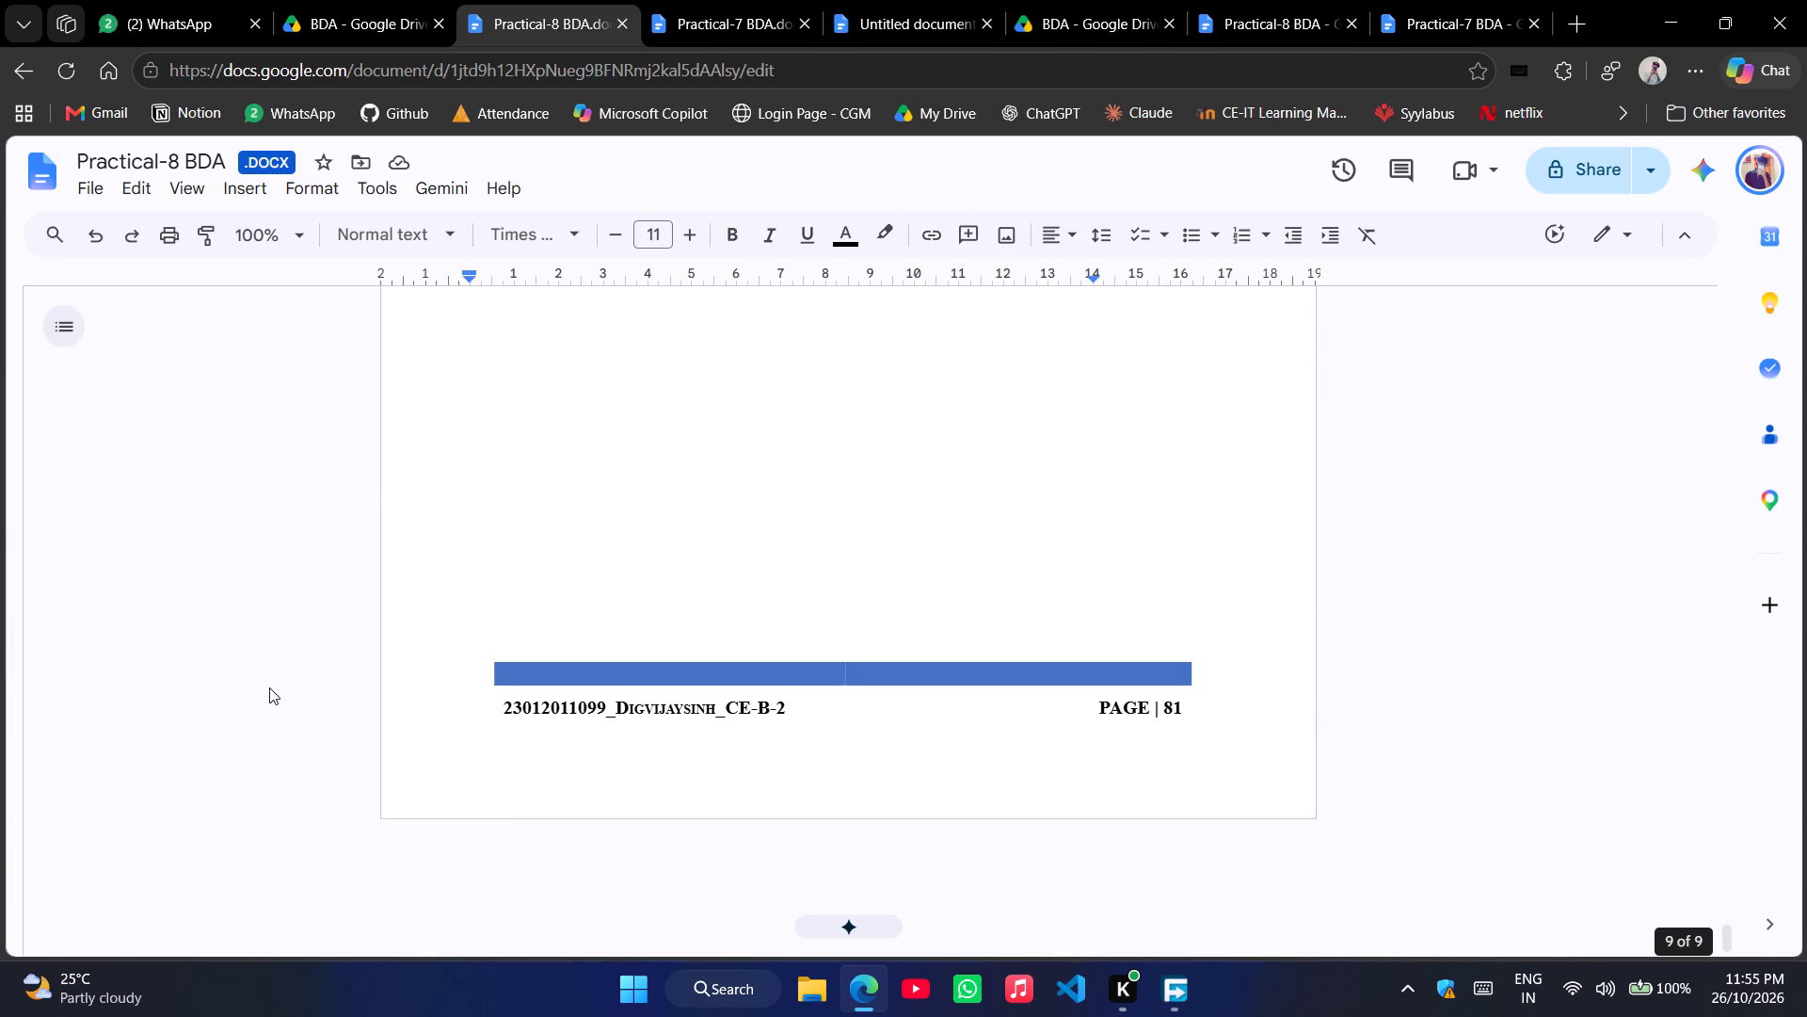
{"action": "scroll", "coordinate": [269, 687], "scroll_direction": "down", "scroll_amount": 3}
{"action": "scroll", "coordinate": [269, 687], "scroll_direction": "up", "scroll_amount": 8}
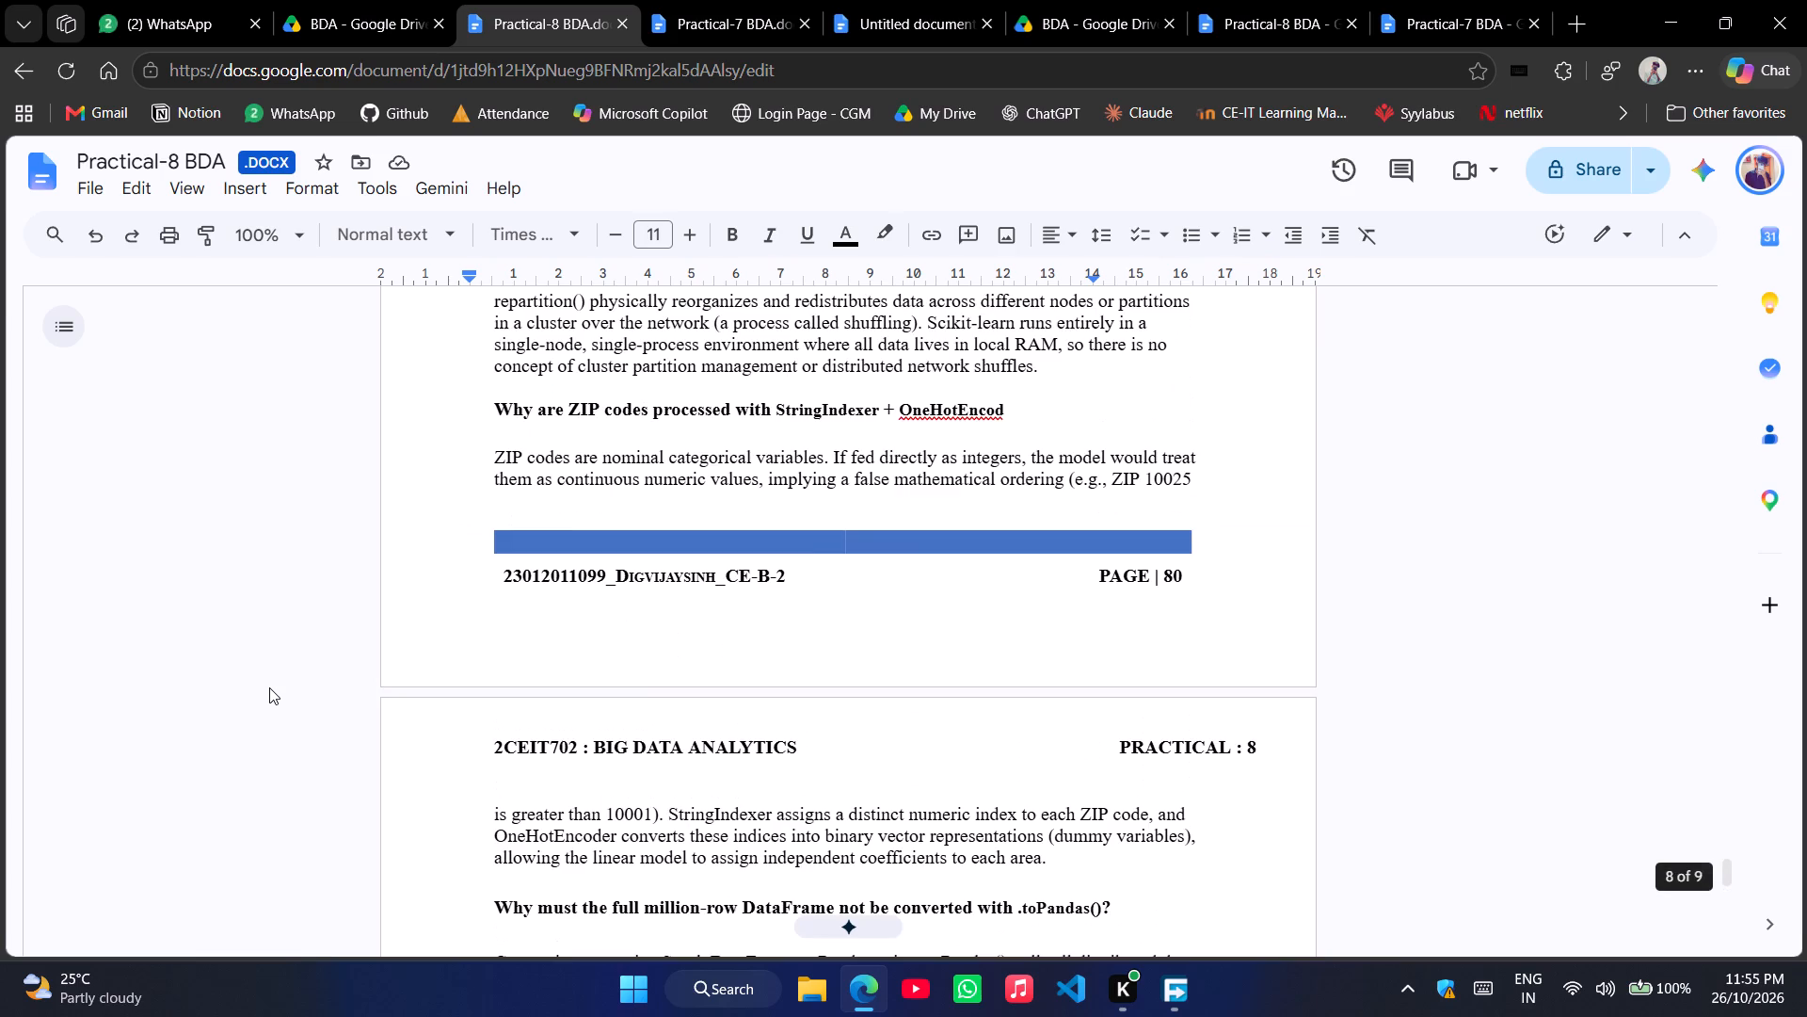
{"action": "scroll", "coordinate": [269, 687], "scroll_direction": "up", "scroll_amount": 16}
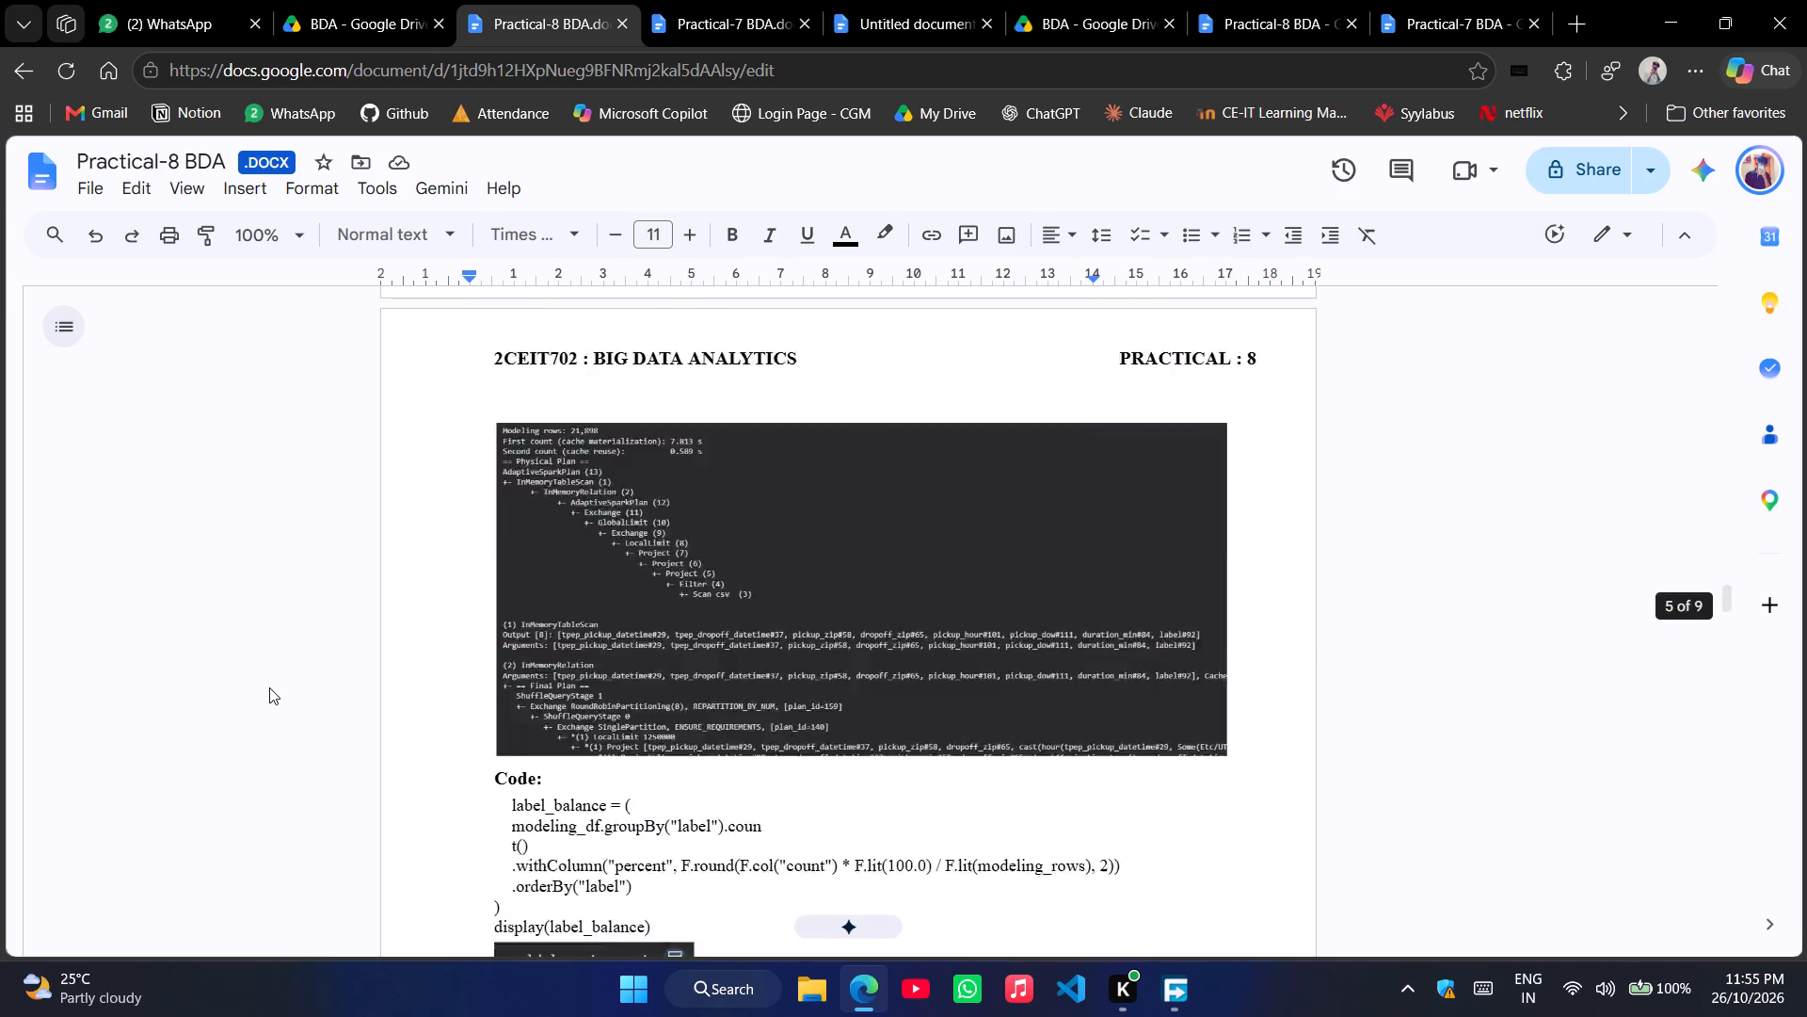
{"action": "scroll", "coordinate": [269, 687], "scroll_direction": "up", "scroll_amount": 11}
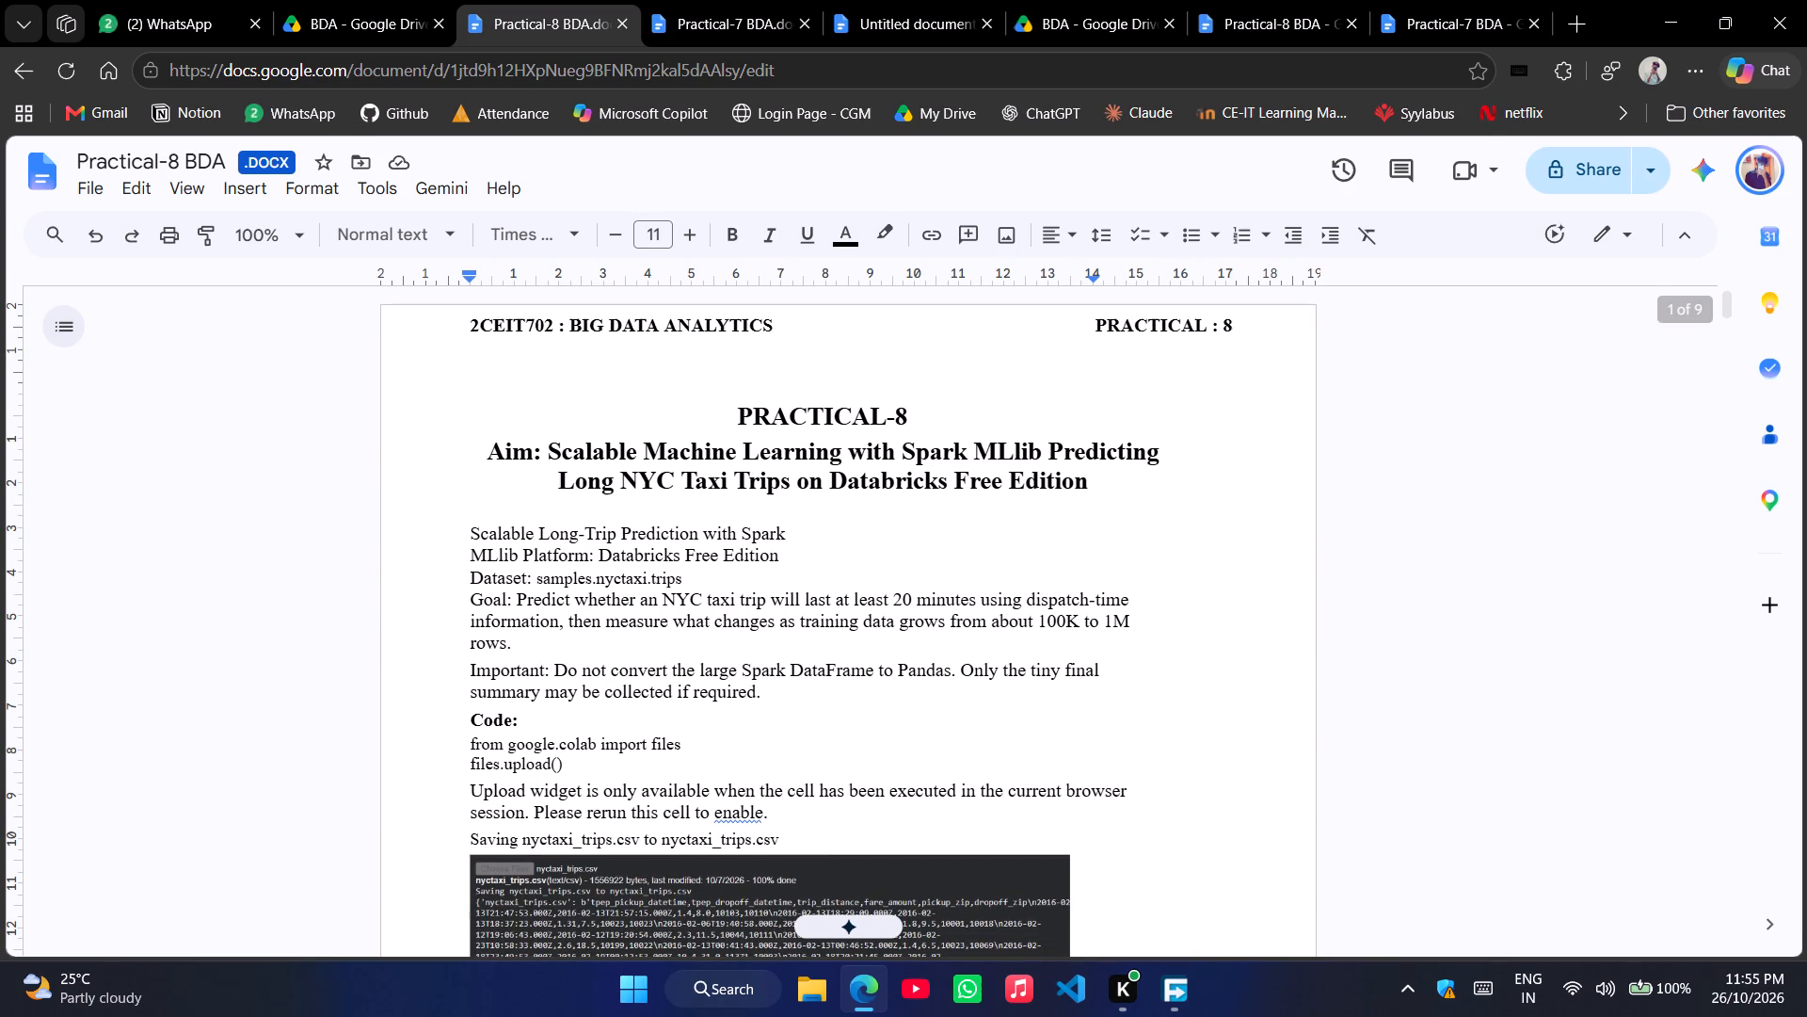
Apply centre alignment to the PRACTICAL-8 heading on the first page.
{"action": "left_click", "coordinate": [908, 419]}
{"action": "key", "text": "shift+Home"}
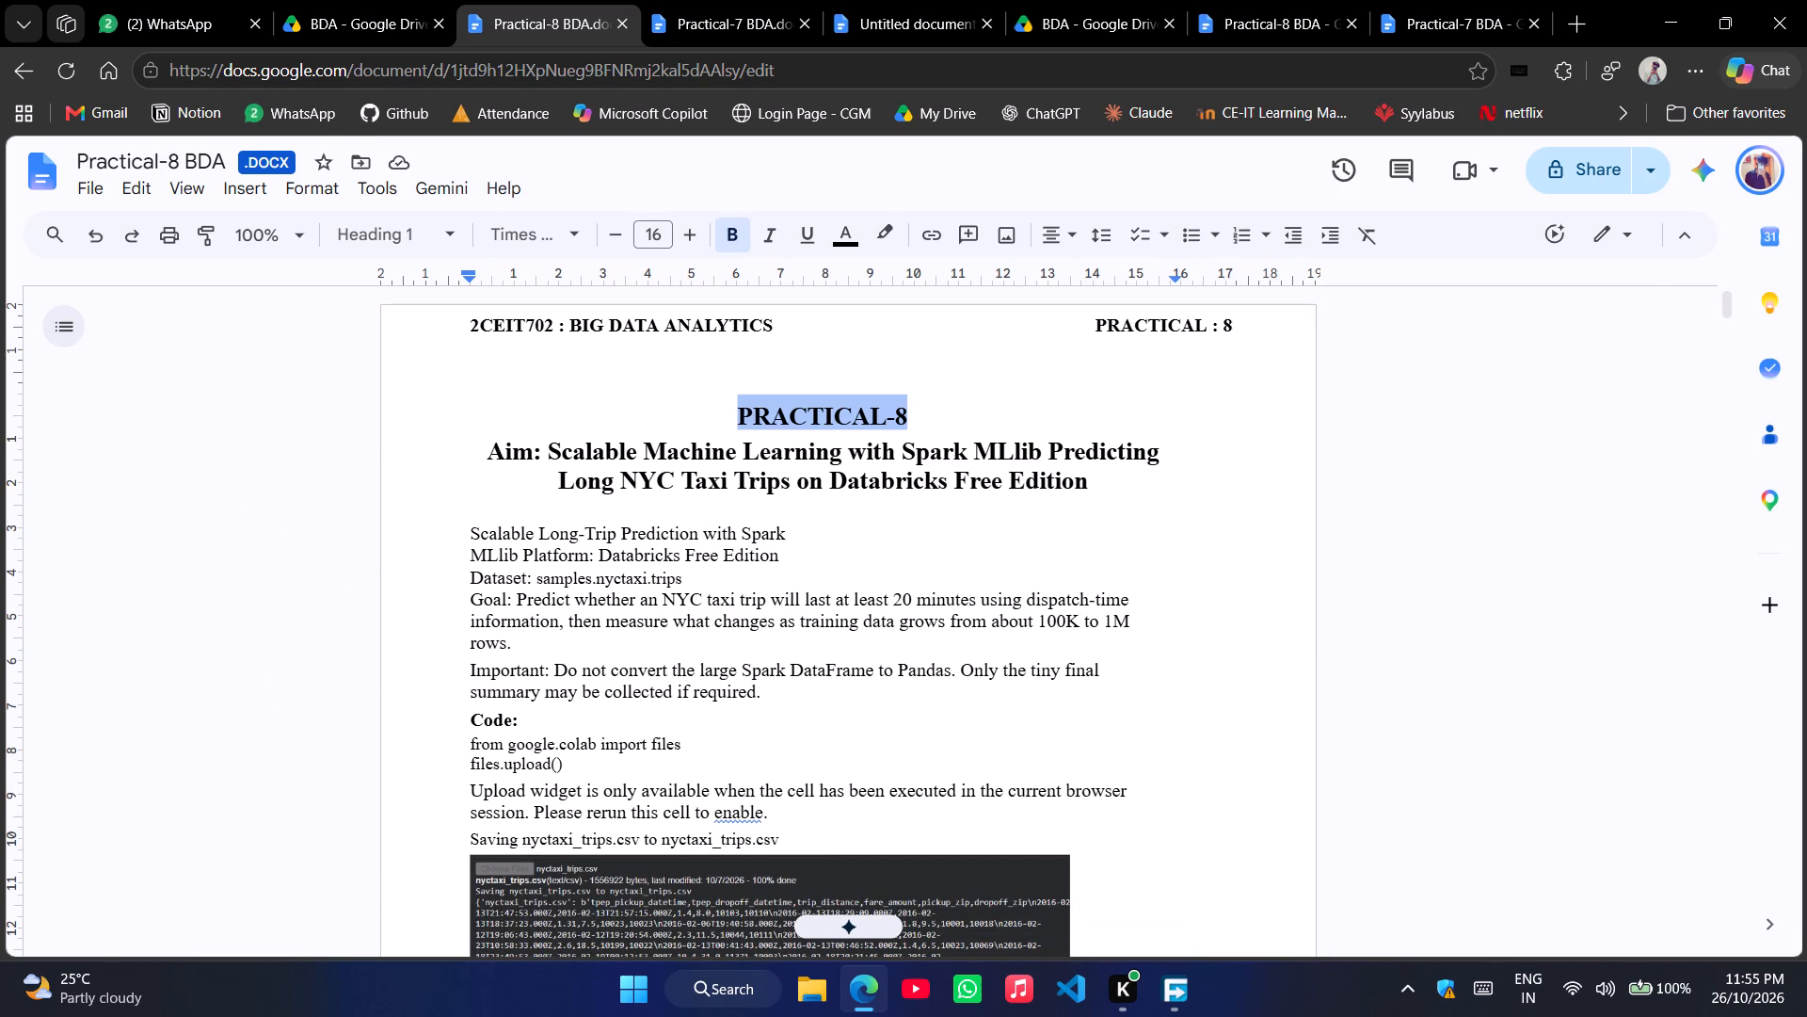
{"action": "left_click", "coordinate": [1050, 239]}
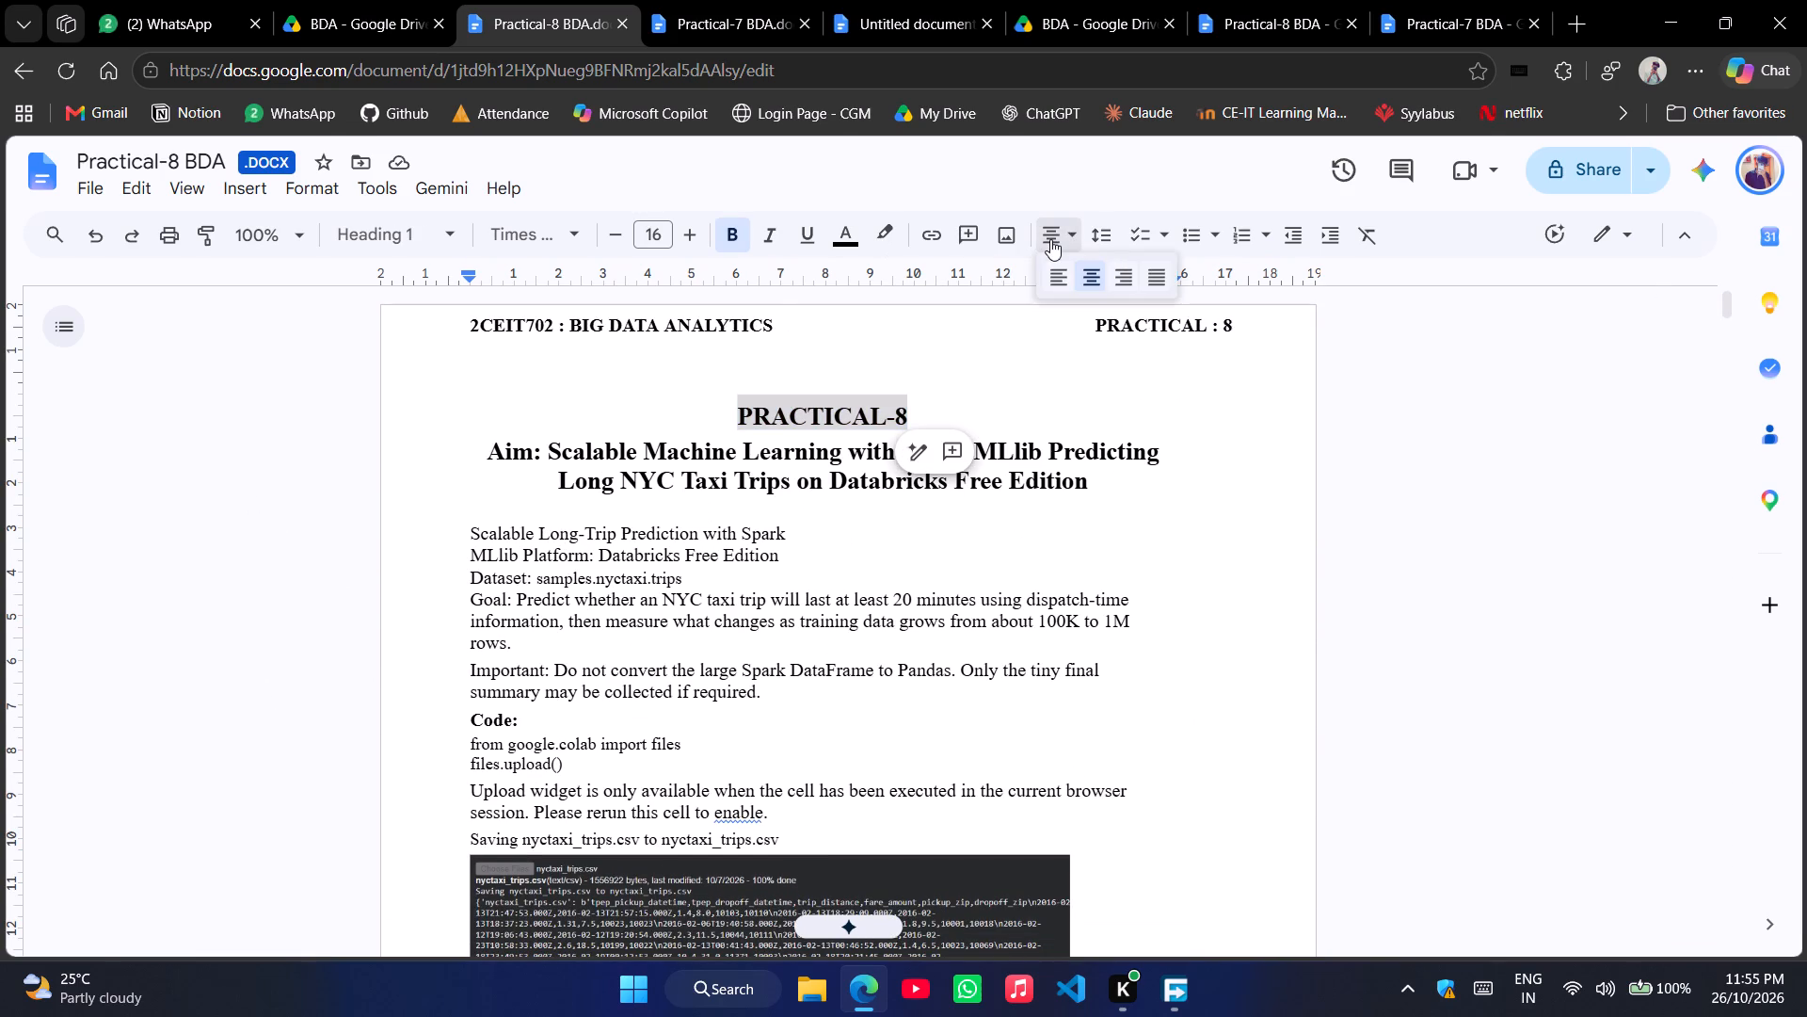
{"action": "left_click", "coordinate": [1102, 279]}
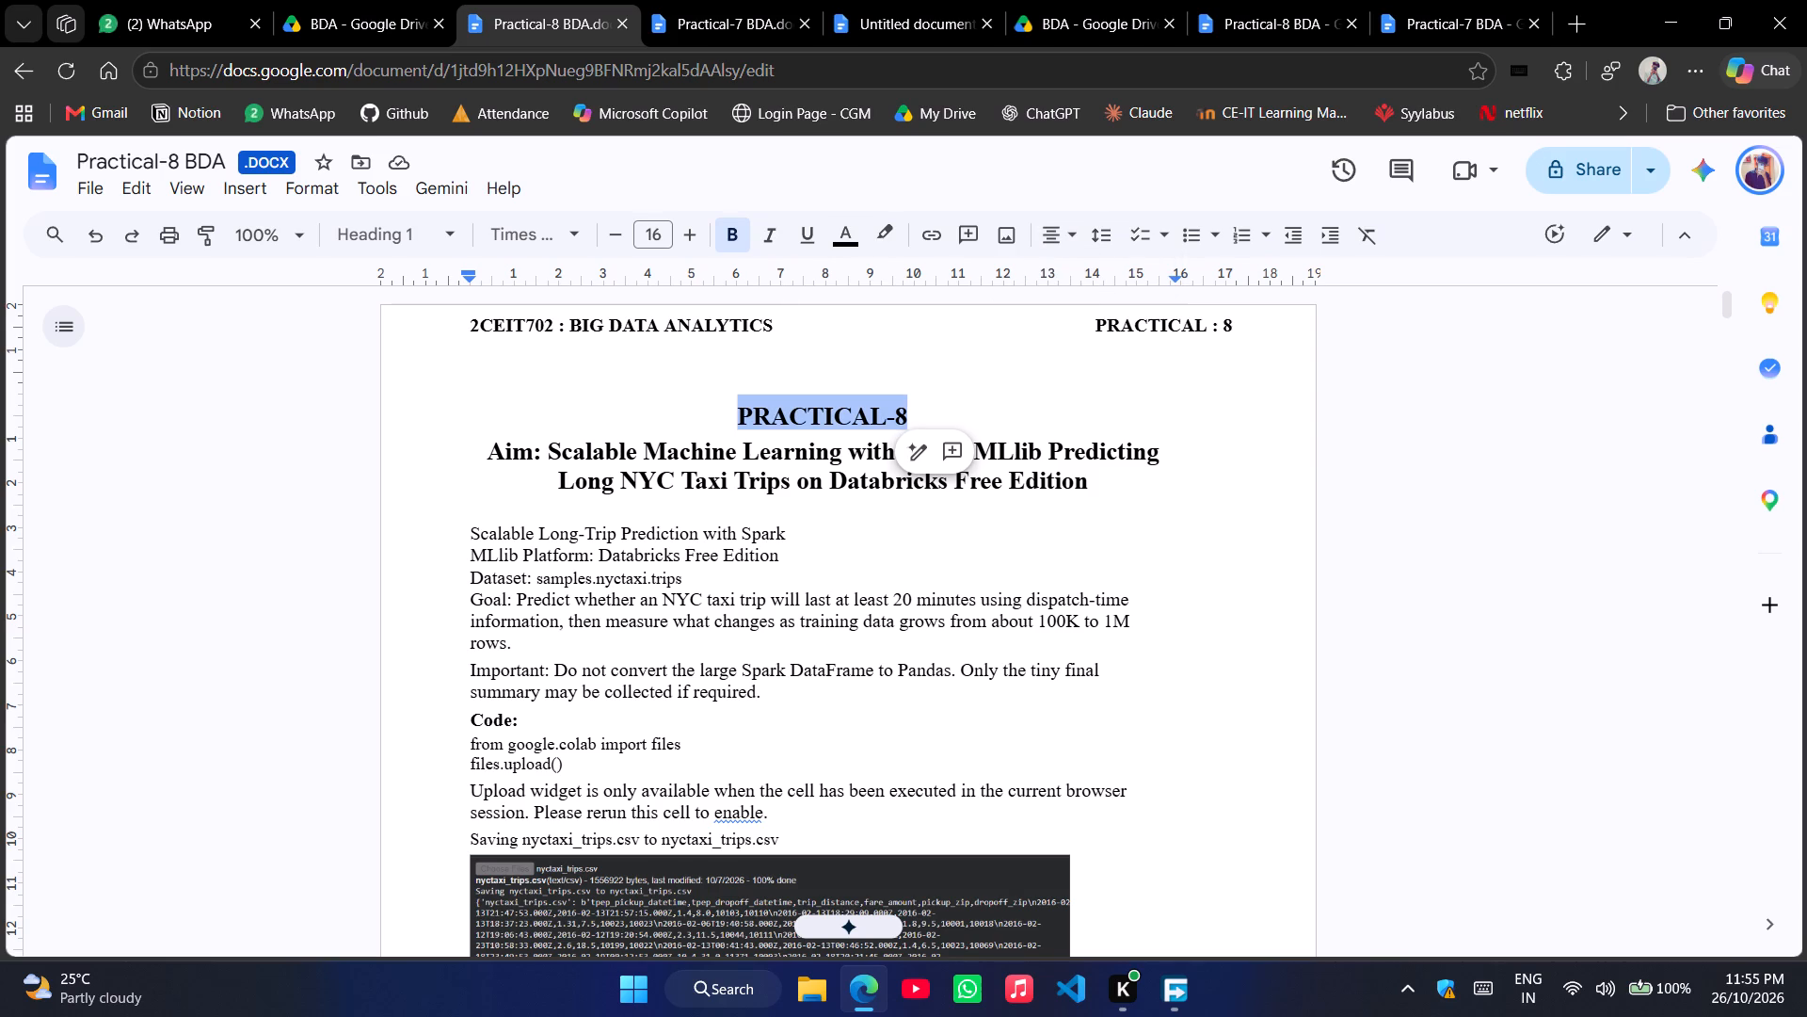
Insert a blank line between the PRACTICAL-8 heading and the Aim paragraph.
{"action": "left_click", "coordinate": [991, 371]}
{"action": "key", "text": "Return"}
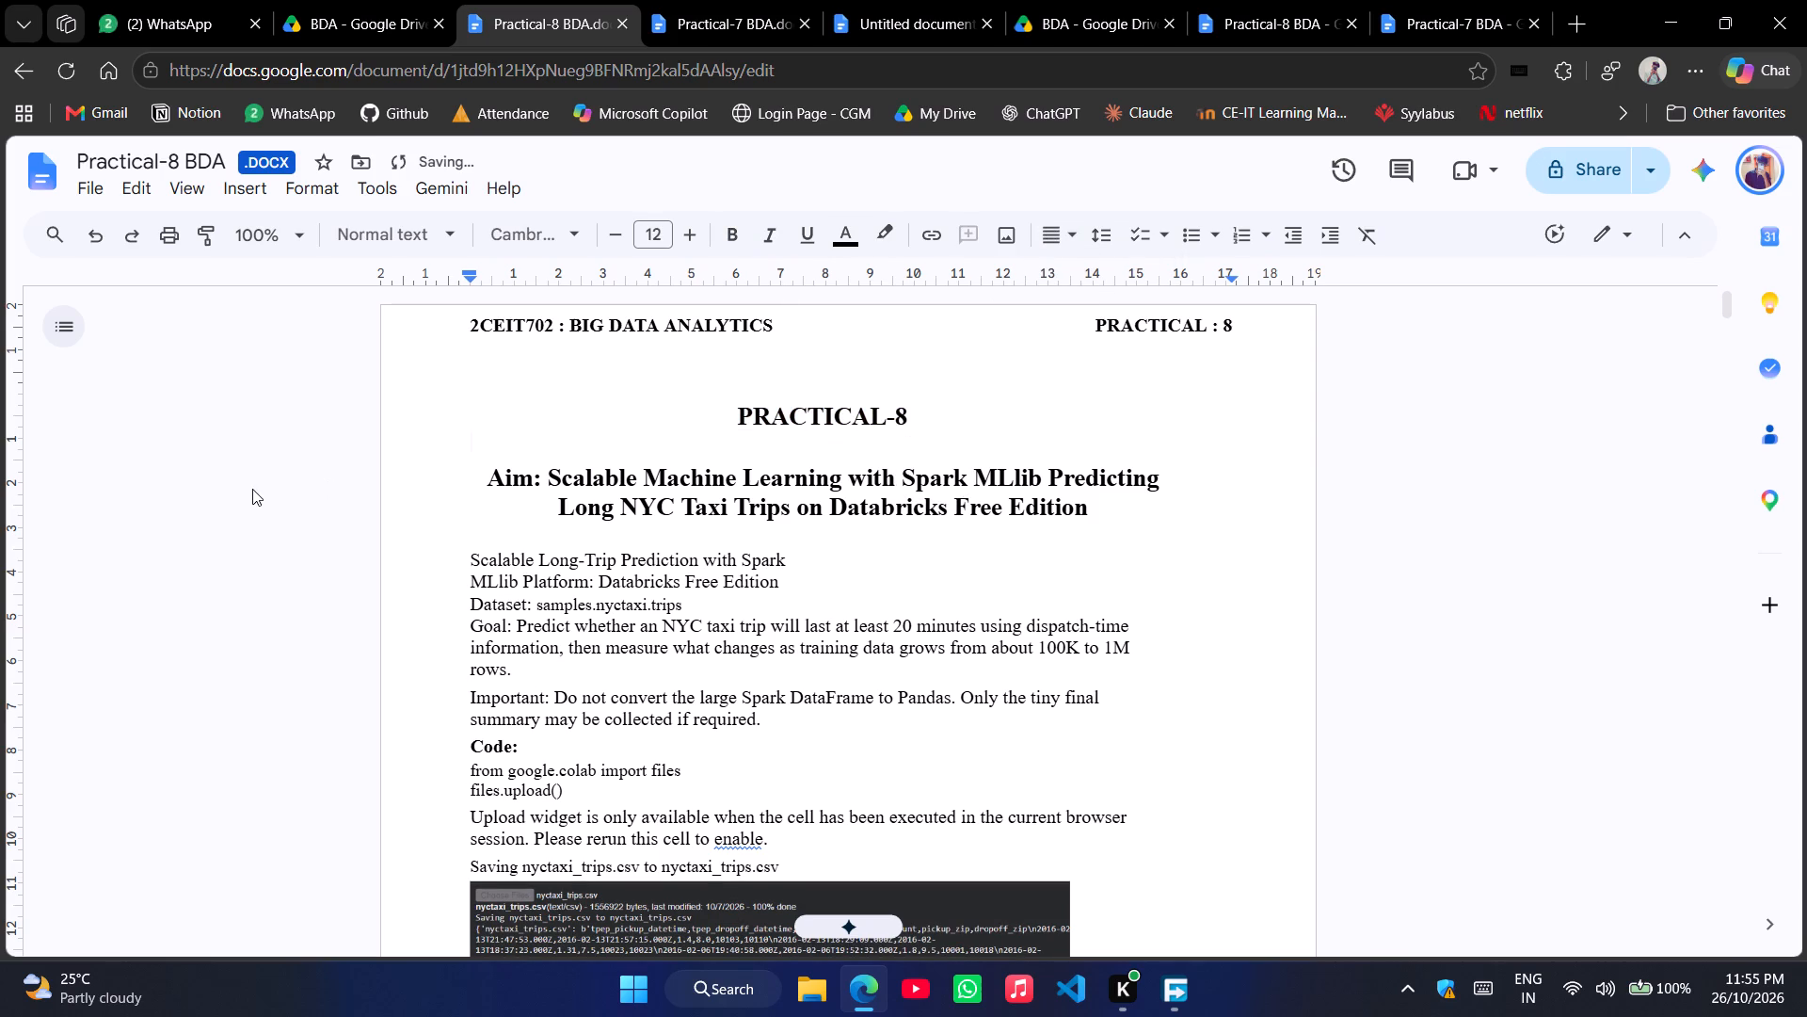
{"action": "left_click", "coordinate": [252, 489]}
Open Practical-9 BDA from the shared Dev sem-7 BDA folder and download it as a Microsoft Word (.docx) file.
{"action": "left_click", "coordinate": [1063, 0]}
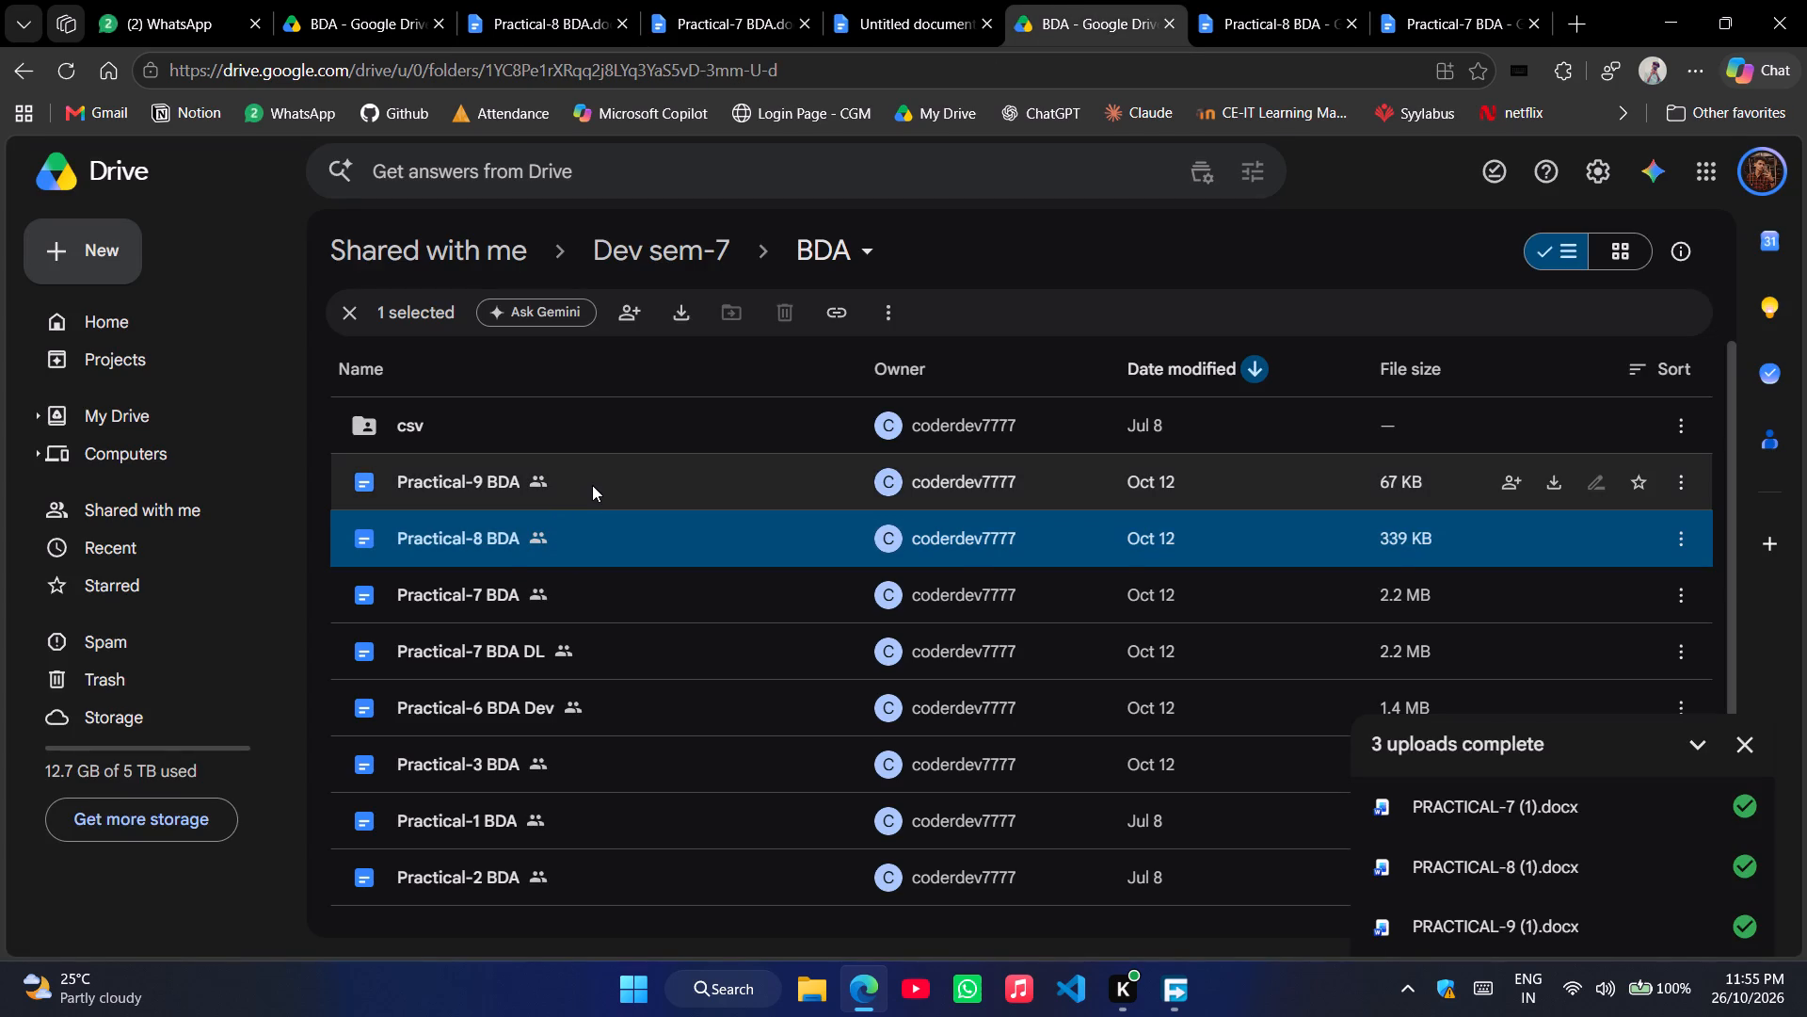
{"action": "right_click", "coordinate": [592, 485]}
{"action": "left_click", "coordinate": [532, 469]}
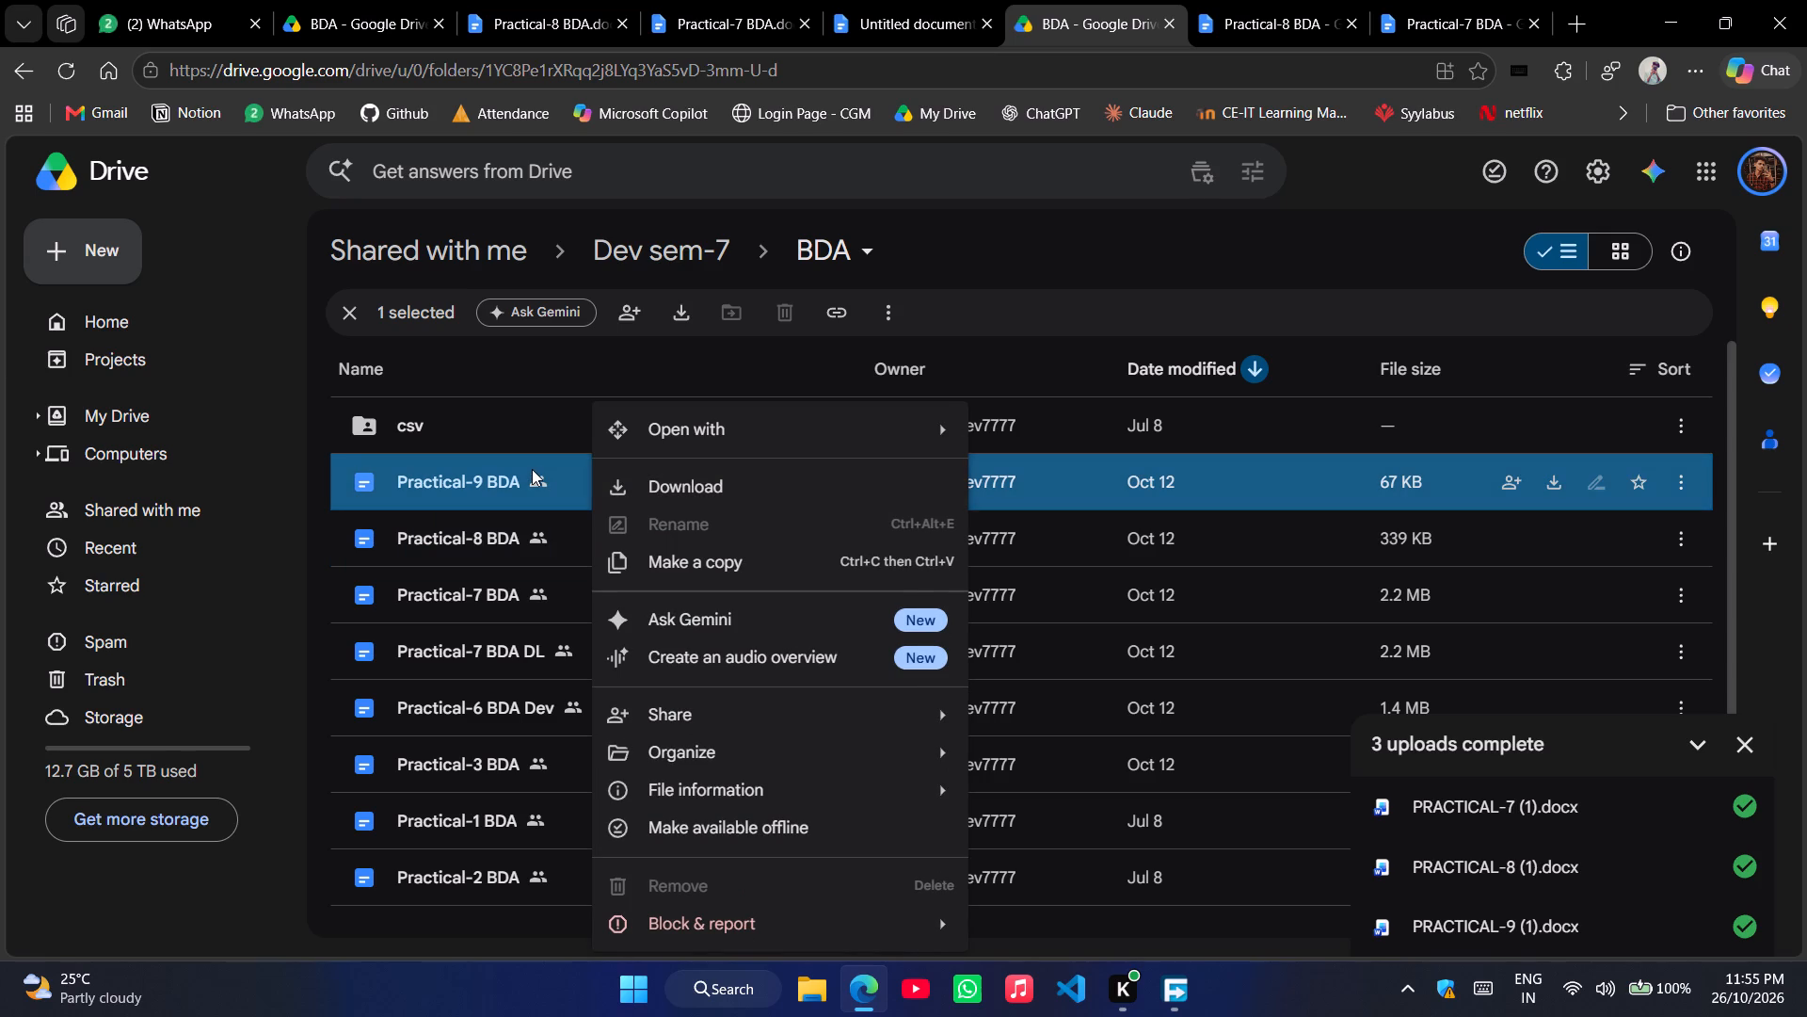
{"action": "double_click", "coordinate": [584, 473]}
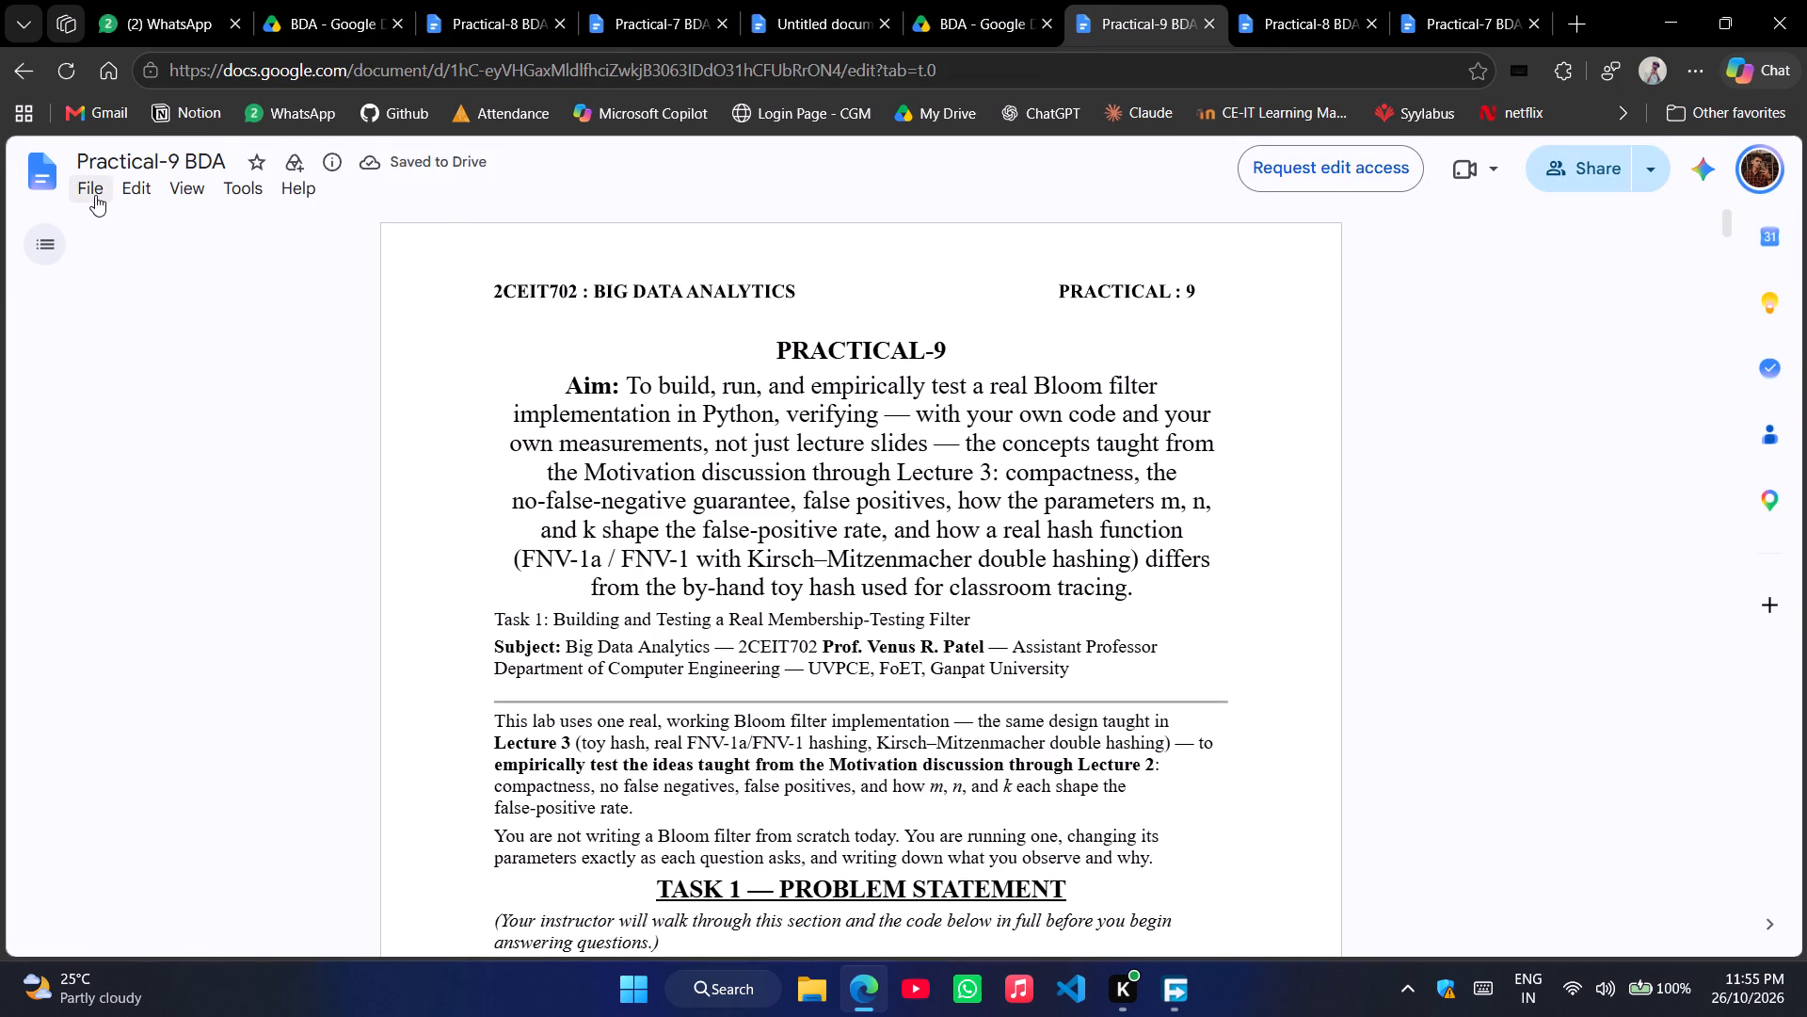
{"action": "left_click", "coordinate": [95, 195]}
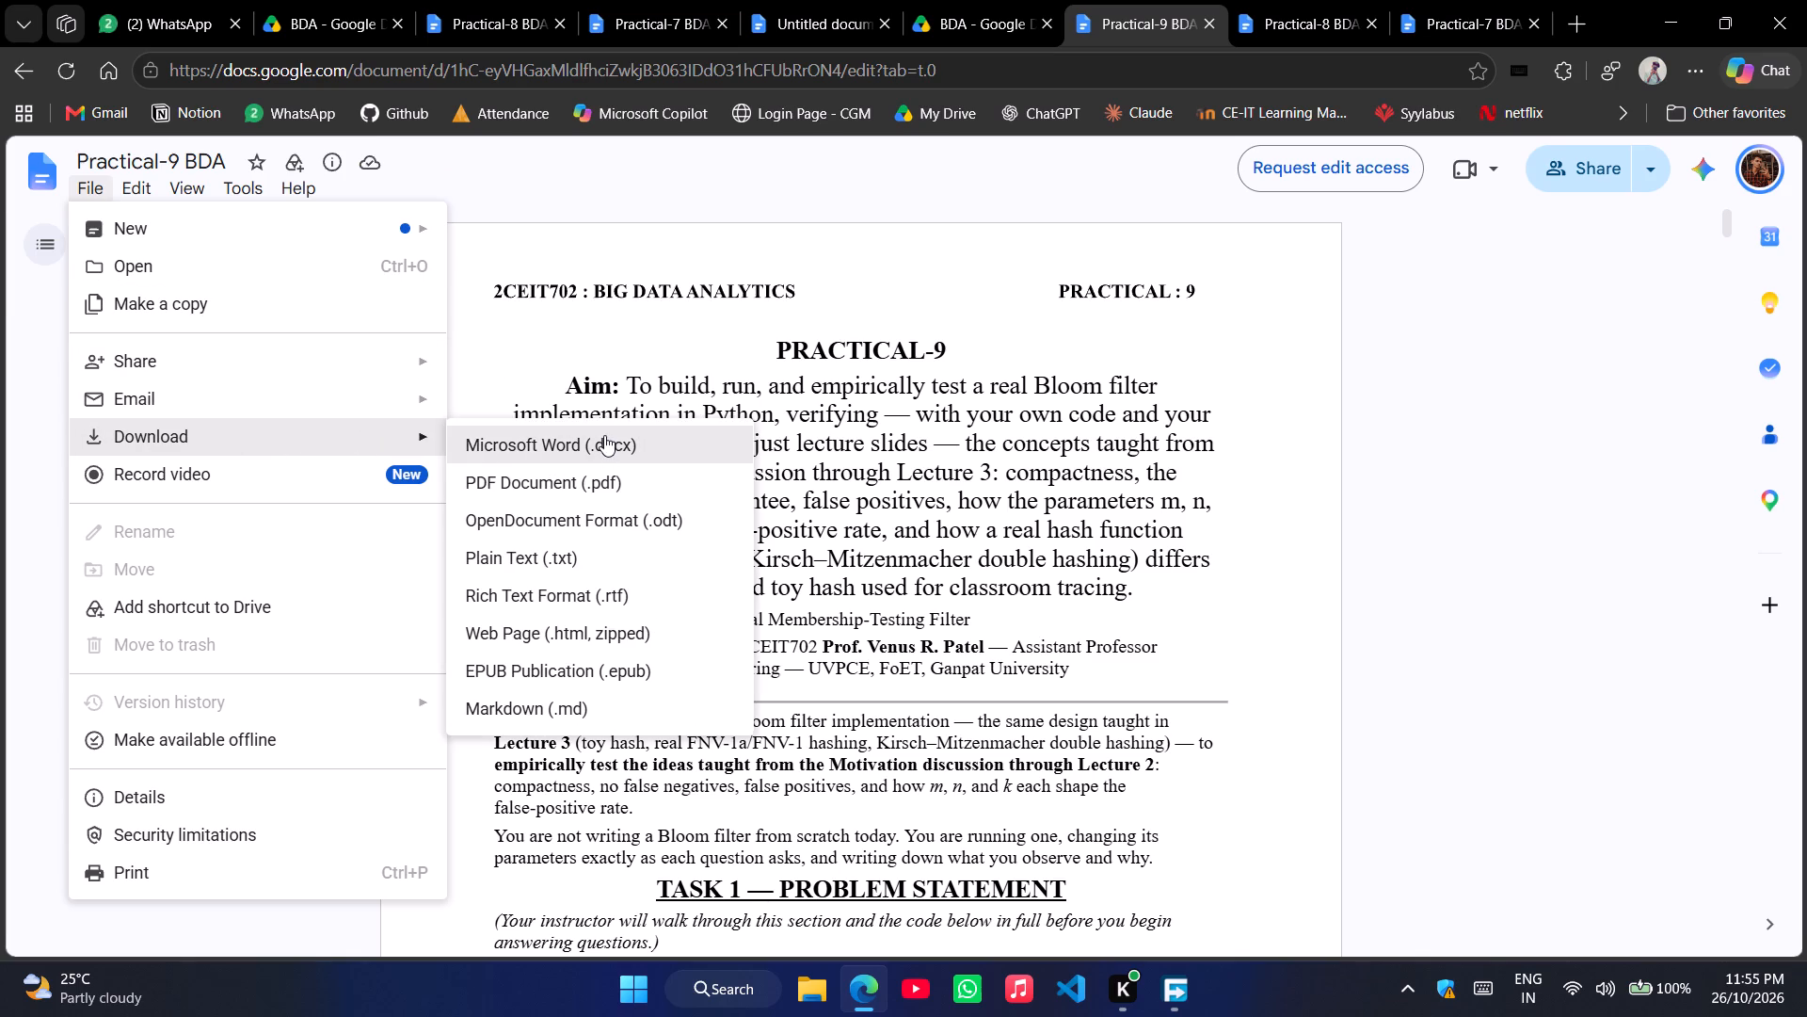
{"action": "left_click", "coordinate": [604, 435]}
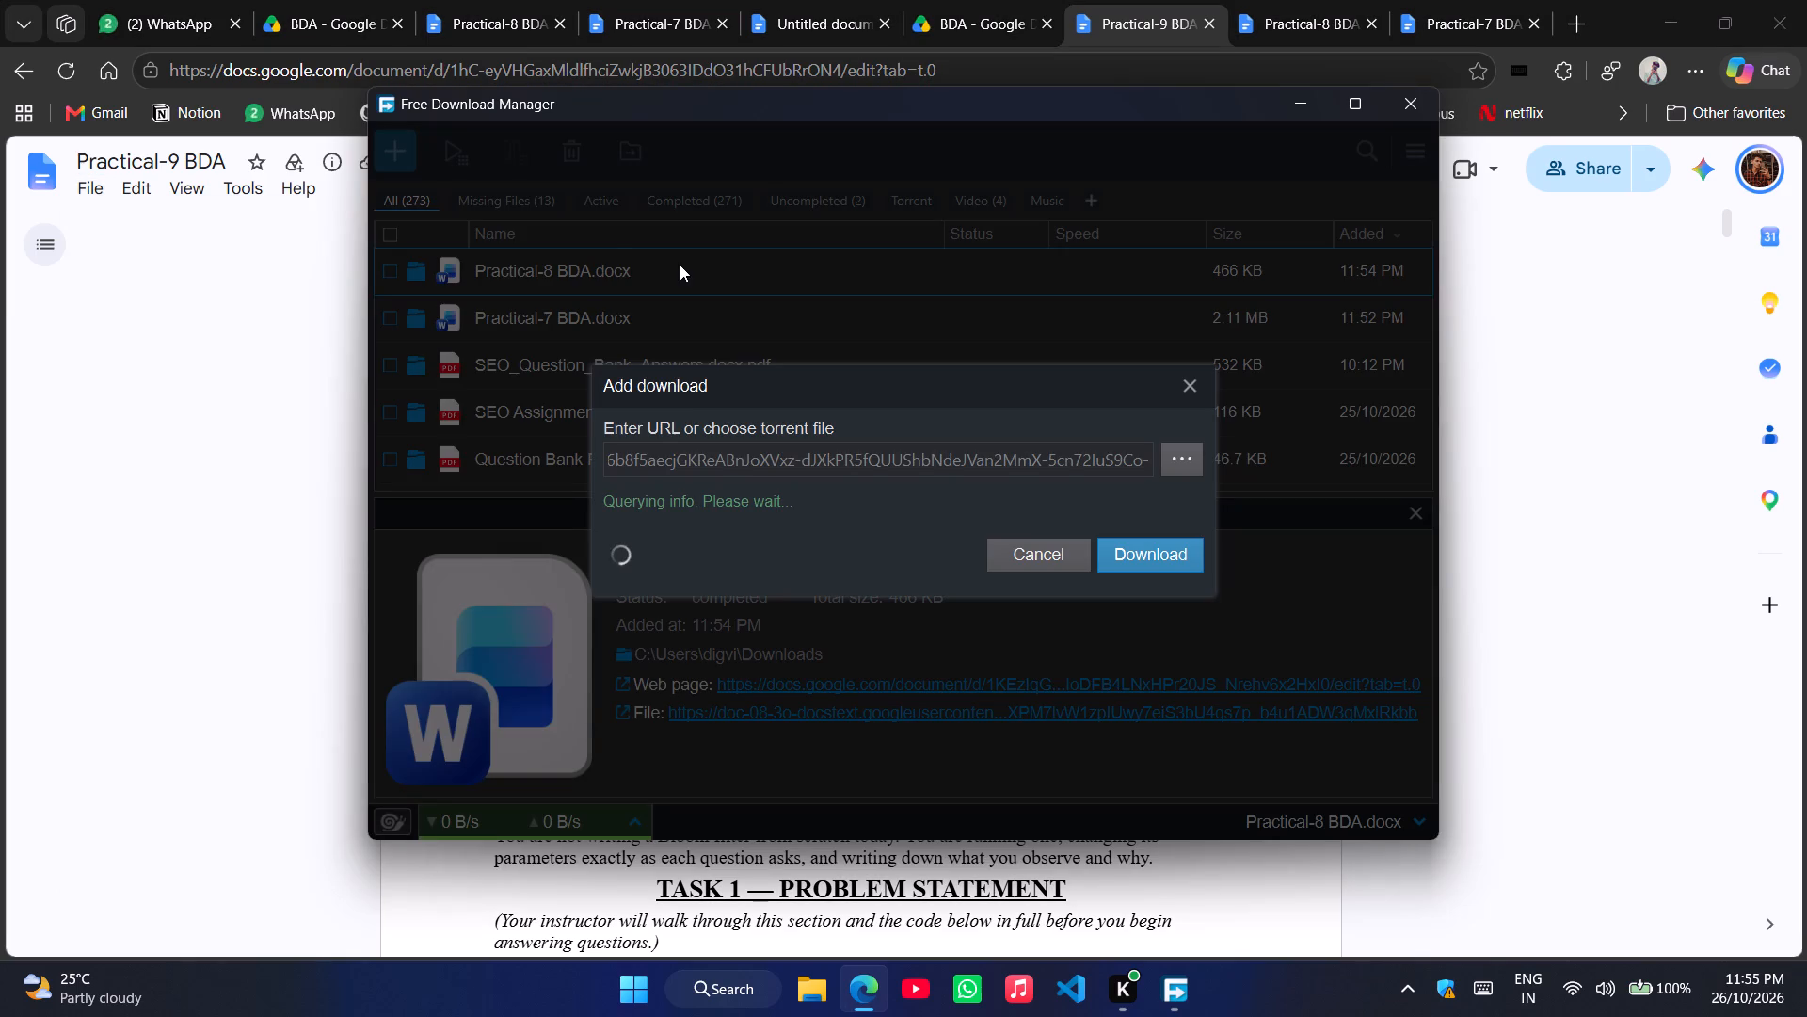
{"action": "left_click", "coordinate": [1142, 589]}
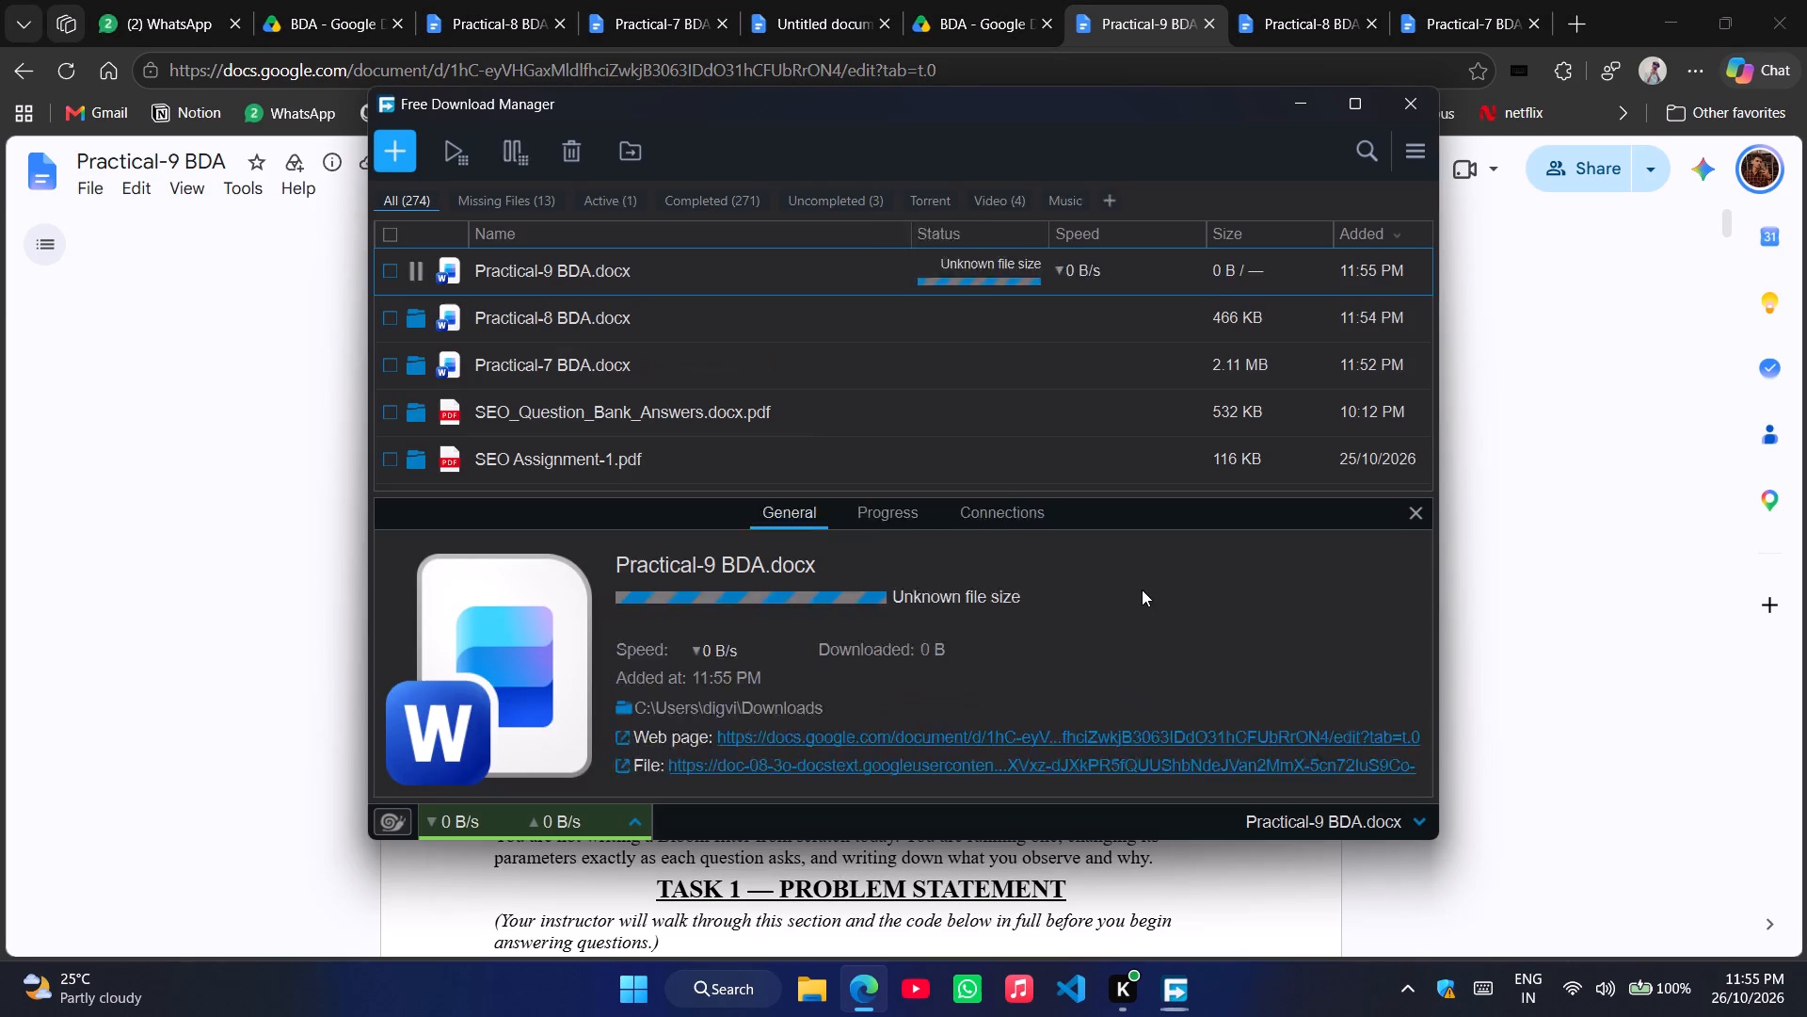
Upload the downloaded Practical-9 BDA Word file into the SEM7 BDA folder in Drive.
{"action": "left_click", "coordinate": [315, 28]}
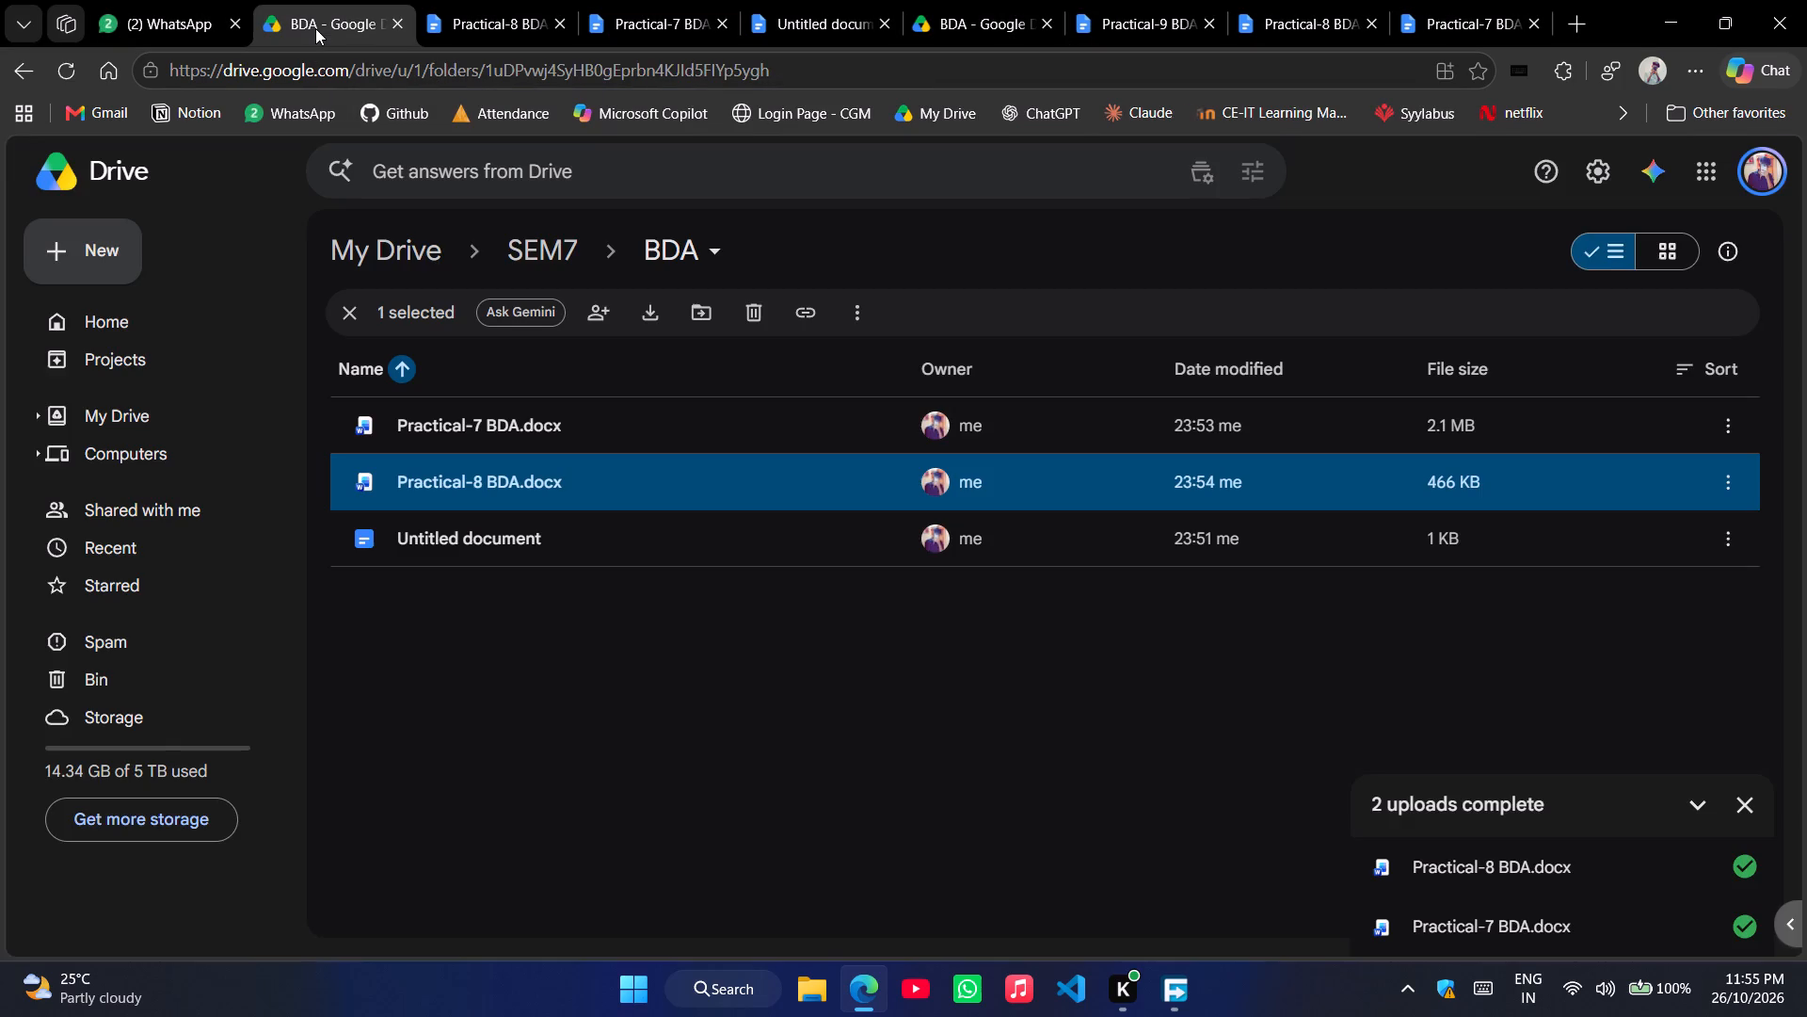
{"action": "left_click", "coordinate": [456, 705]}
{"action": "right_click", "coordinate": [456, 705]}
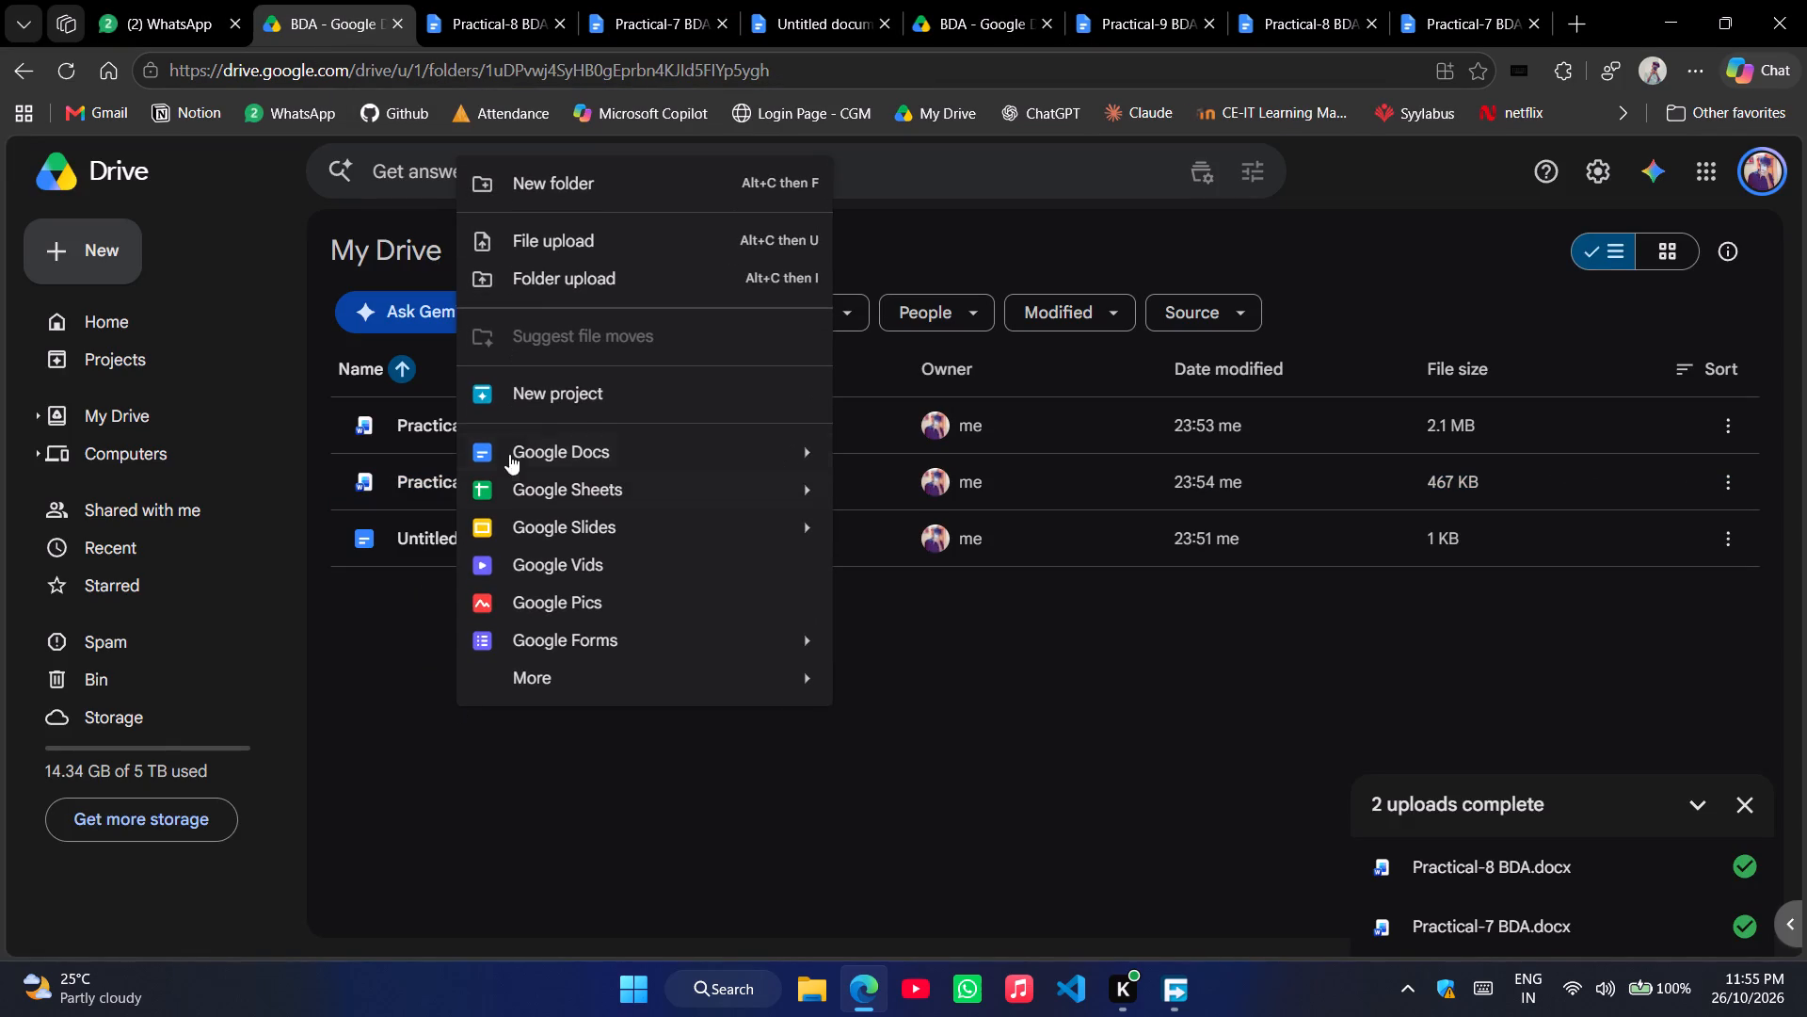
{"action": "left_click", "coordinate": [568, 240]}
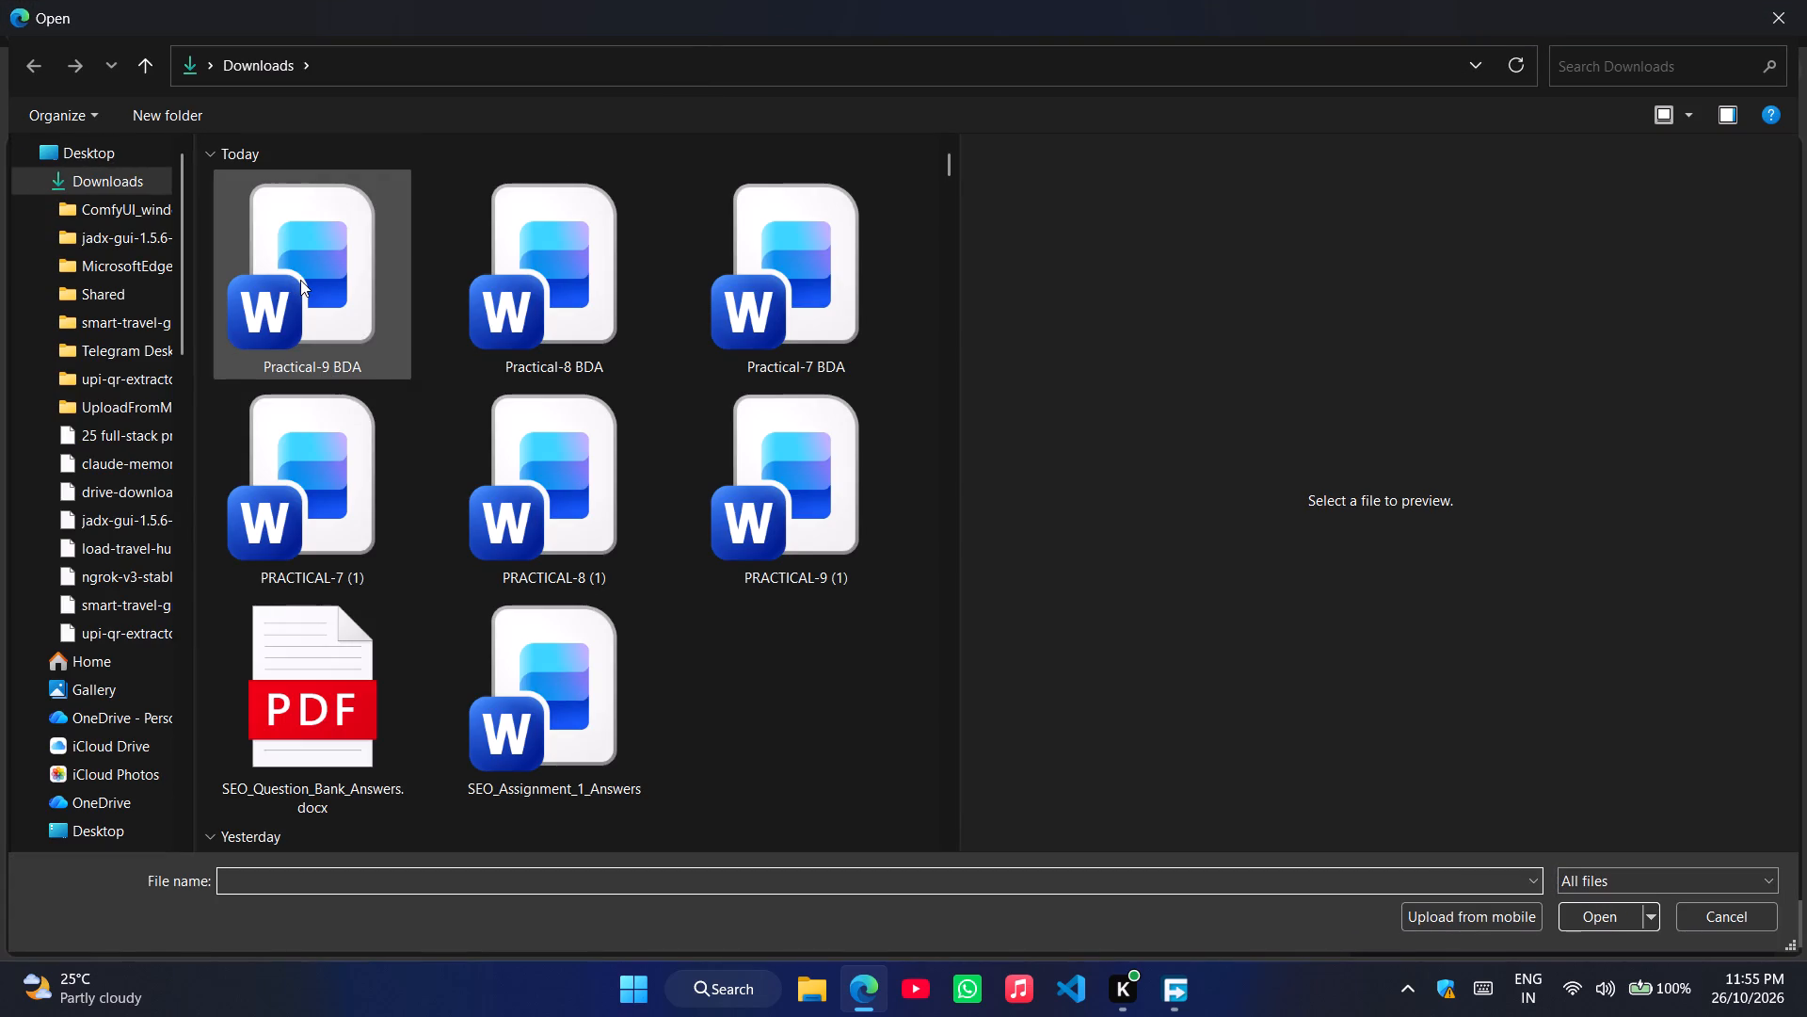
{"action": "double_click", "coordinate": [300, 280]}
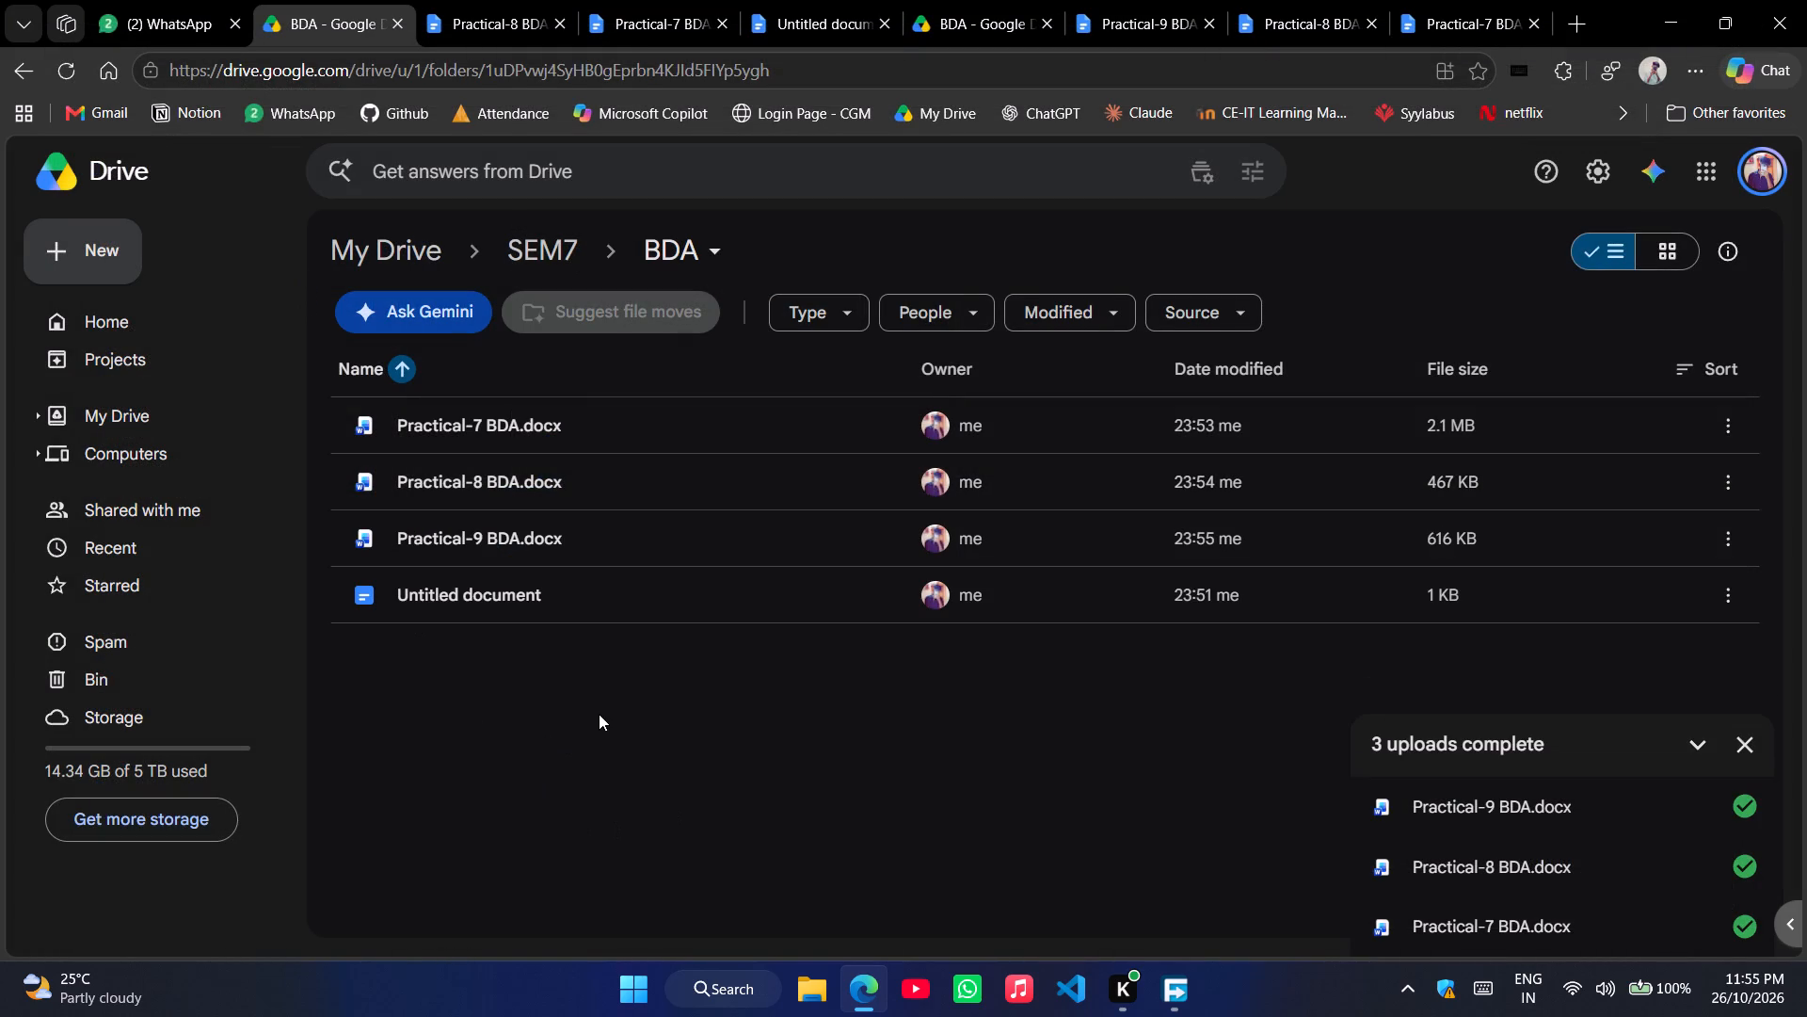
Open the uploaded Practical-9 BDA.docx from the SEM7 BDA folder, keeping only one tab for it.
{"action": "double_click", "coordinate": [671, 541]}
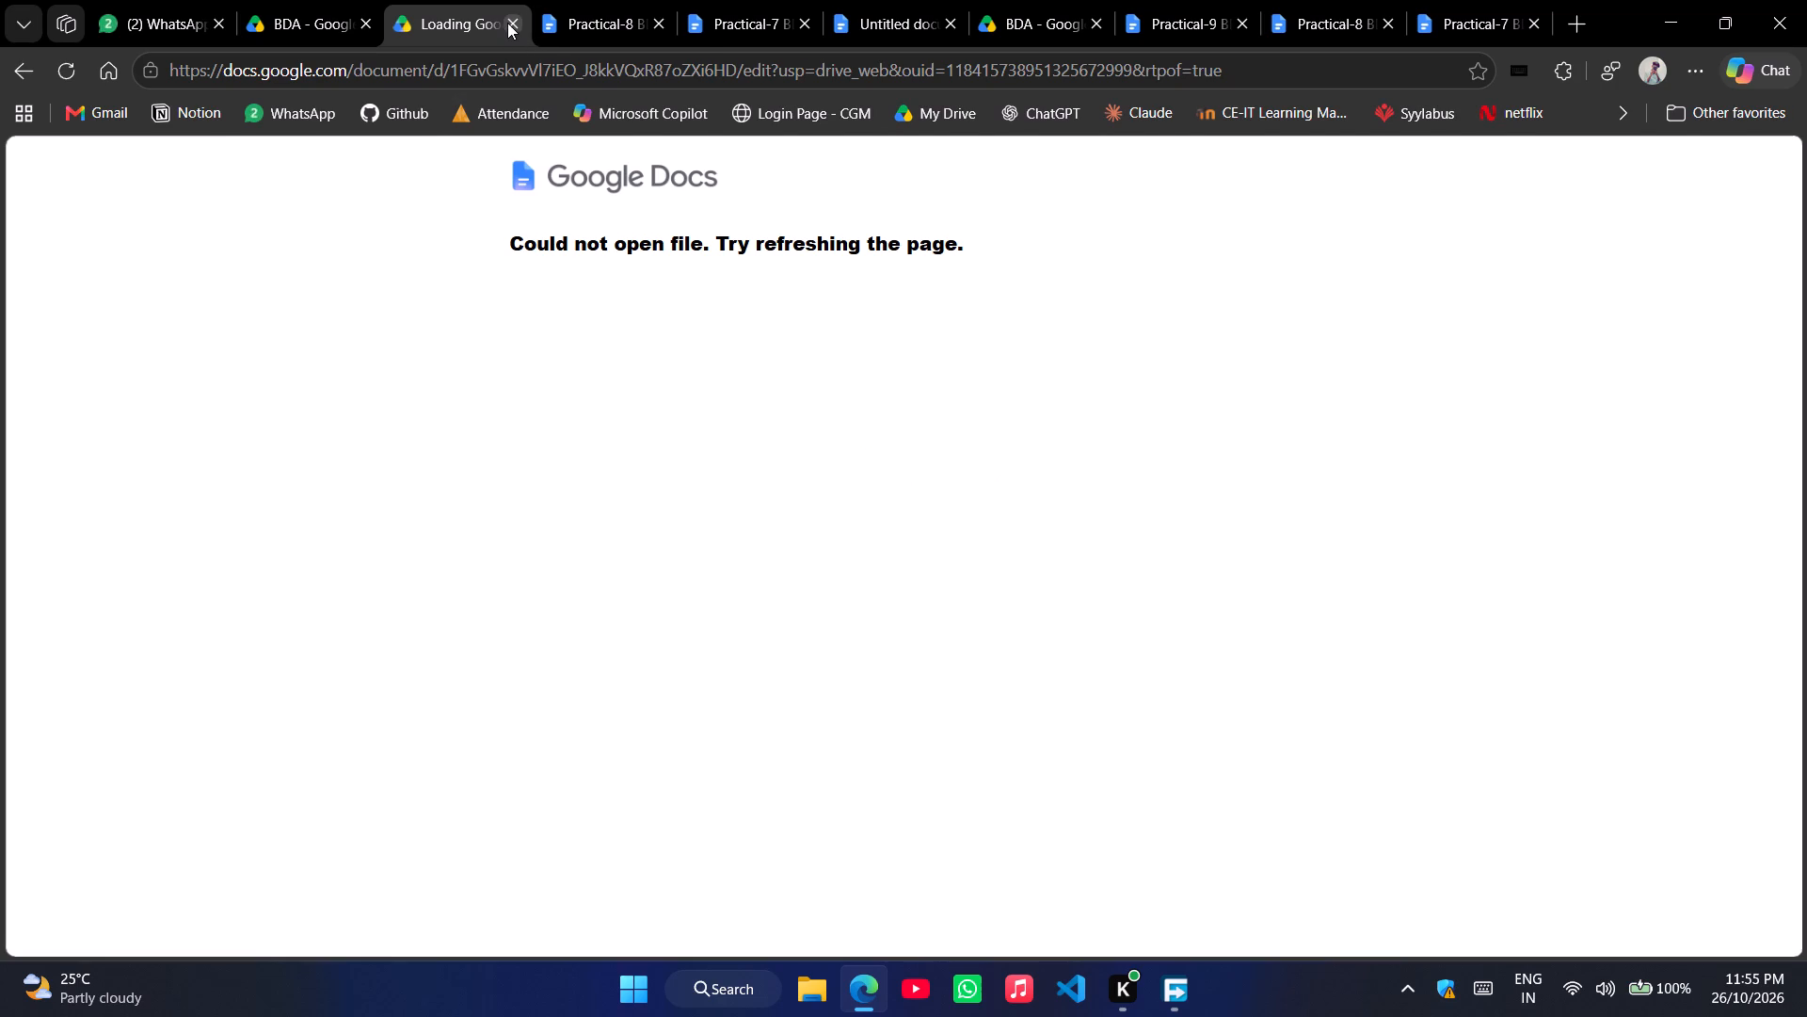
{"action": "left_click", "coordinate": [328, 24]}
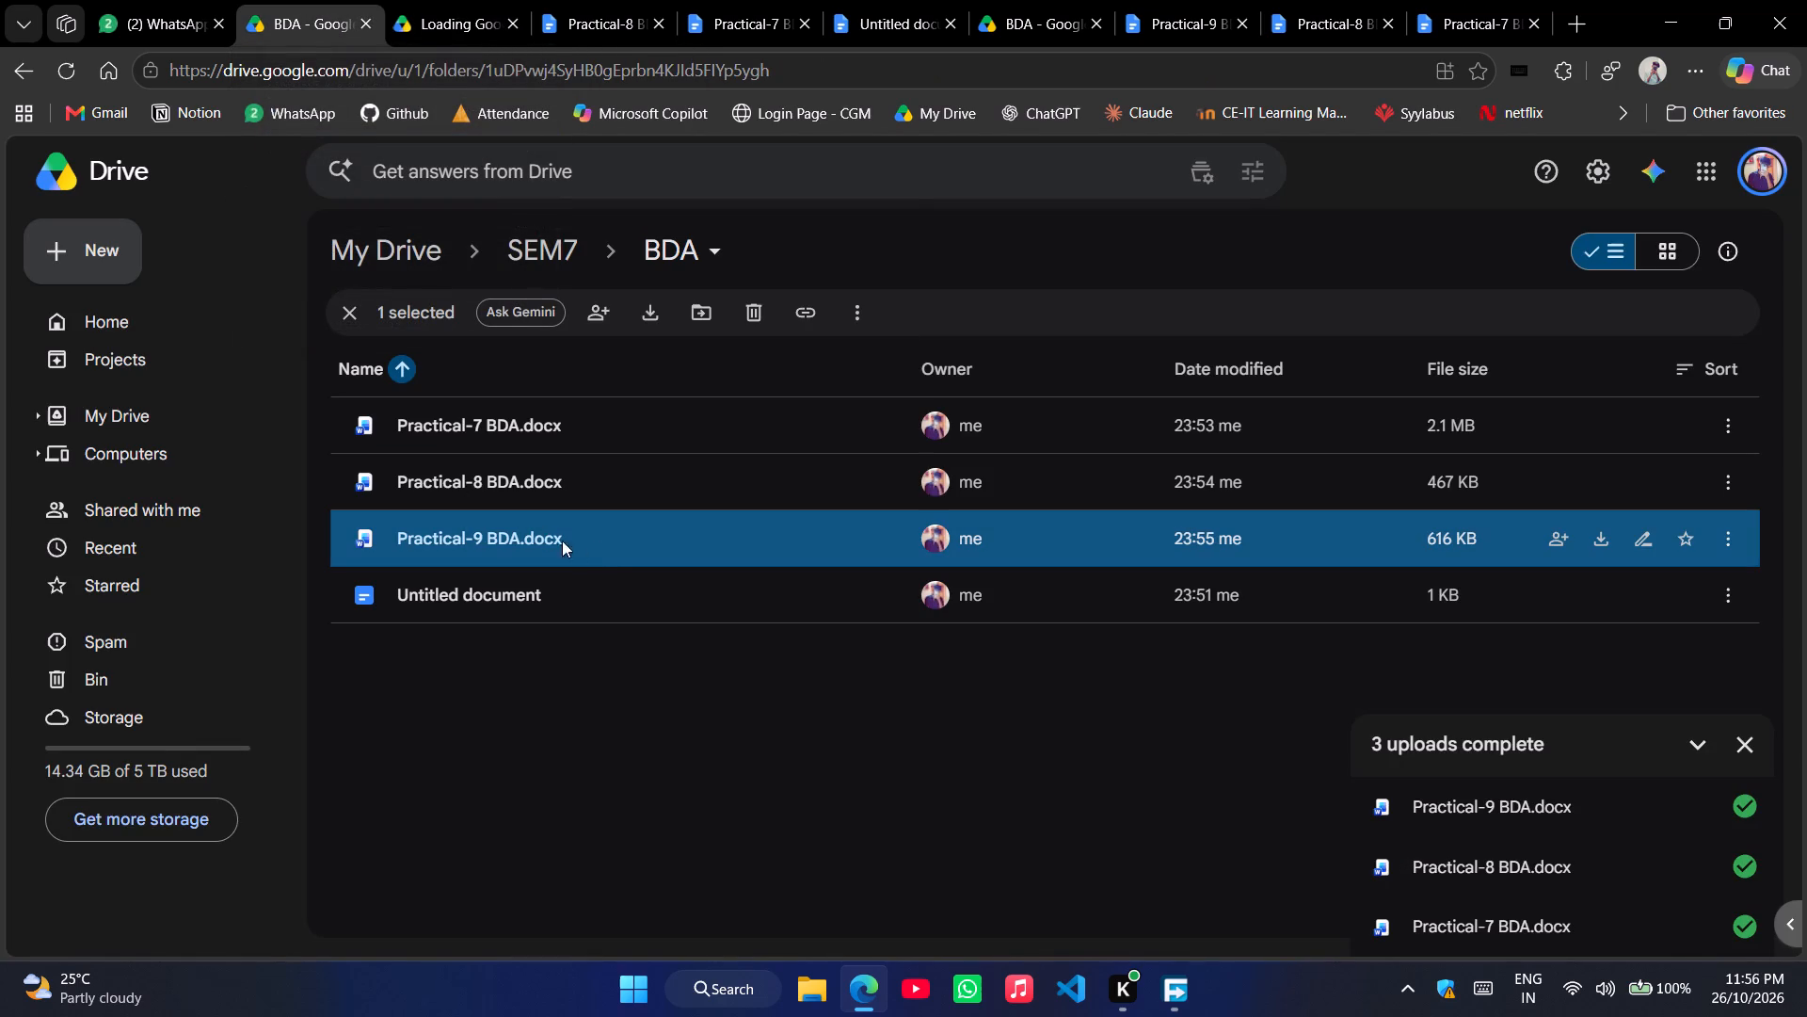
{"action": "double_click", "coordinate": [608, 542]}
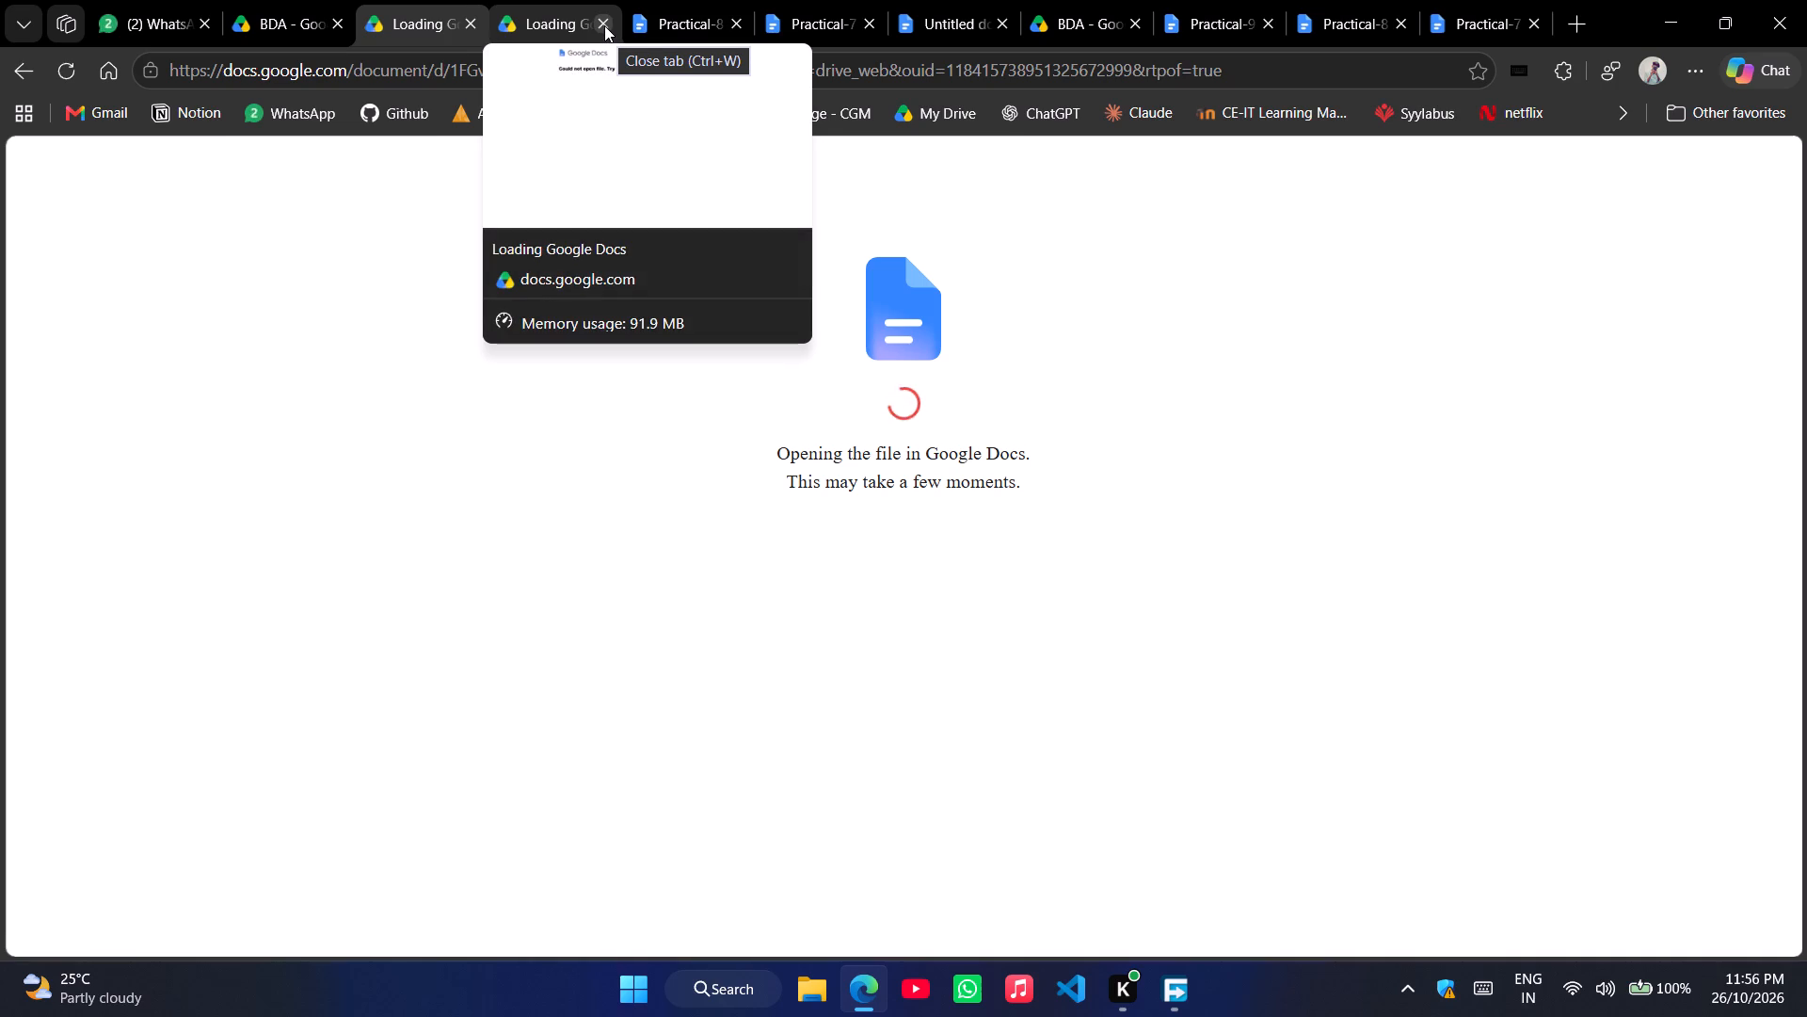
{"action": "left_click", "coordinate": [605, 24]}
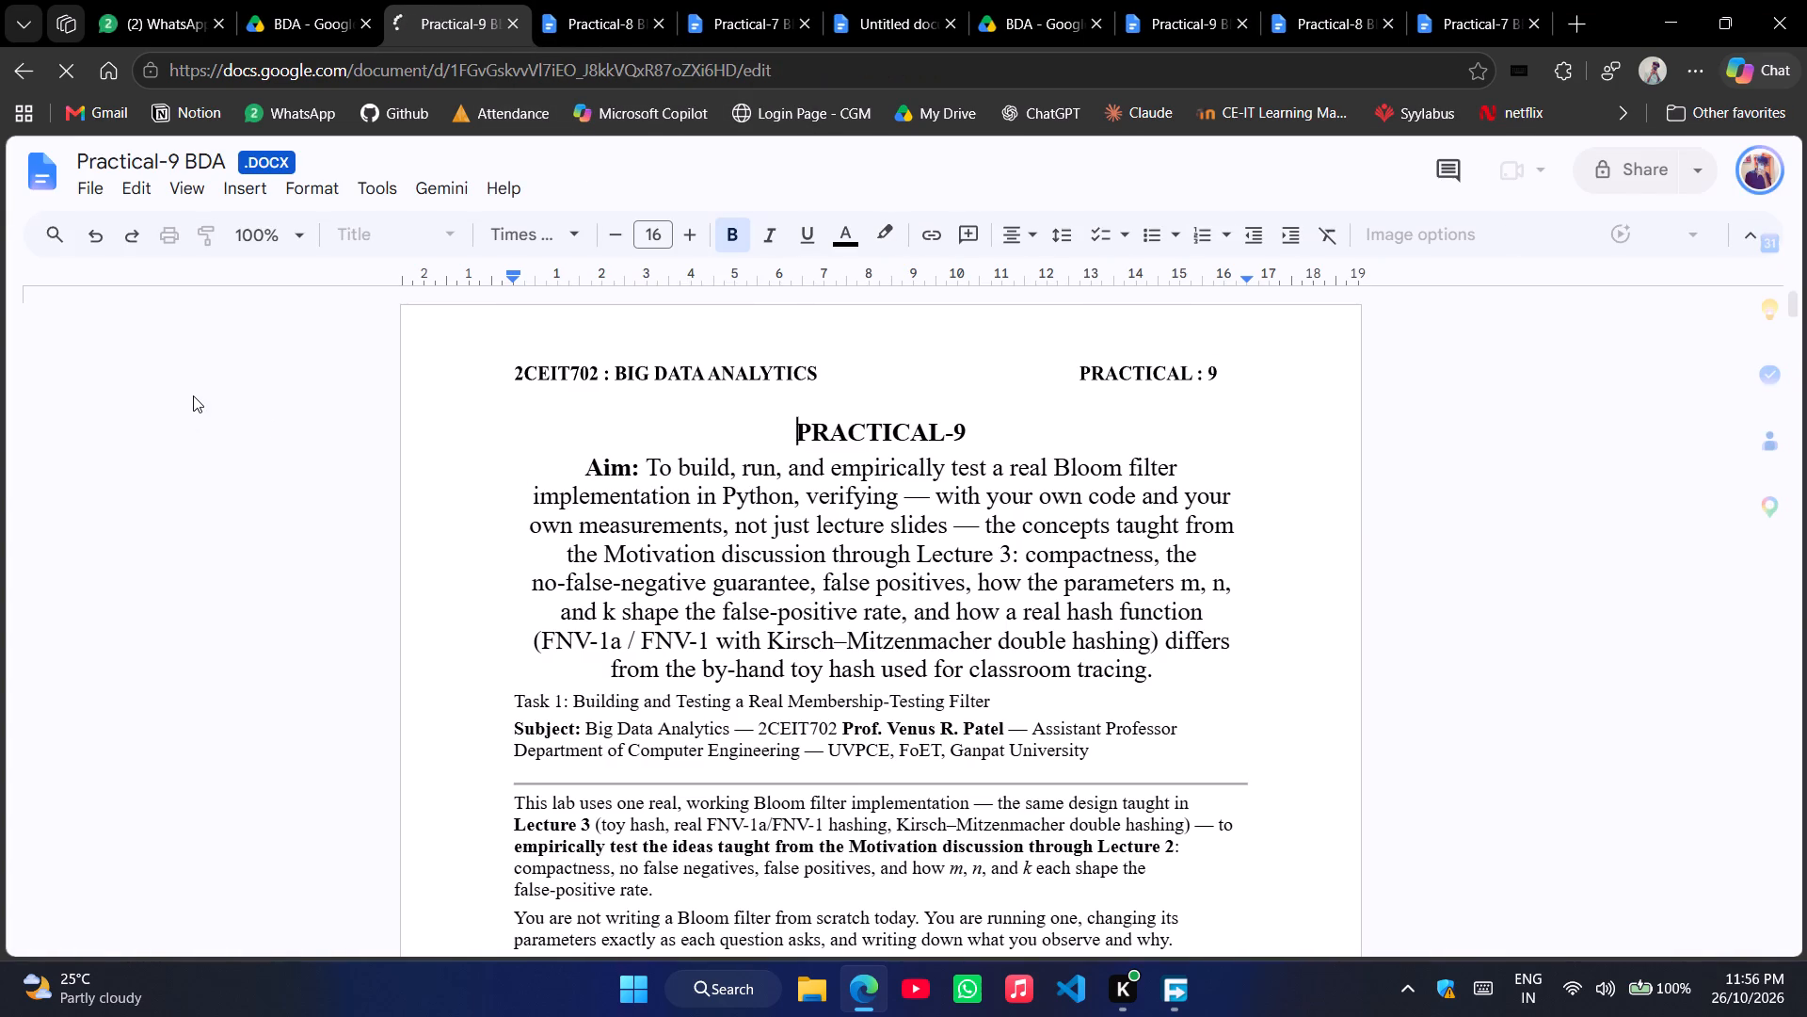
Replace the other student's identification text in Practical-9's Section 1 footer with the copied Practical-8 footer text and leave the footer.
{"action": "scroll", "coordinate": [270, 520], "scroll_direction": "down", "scroll_amount": 4}
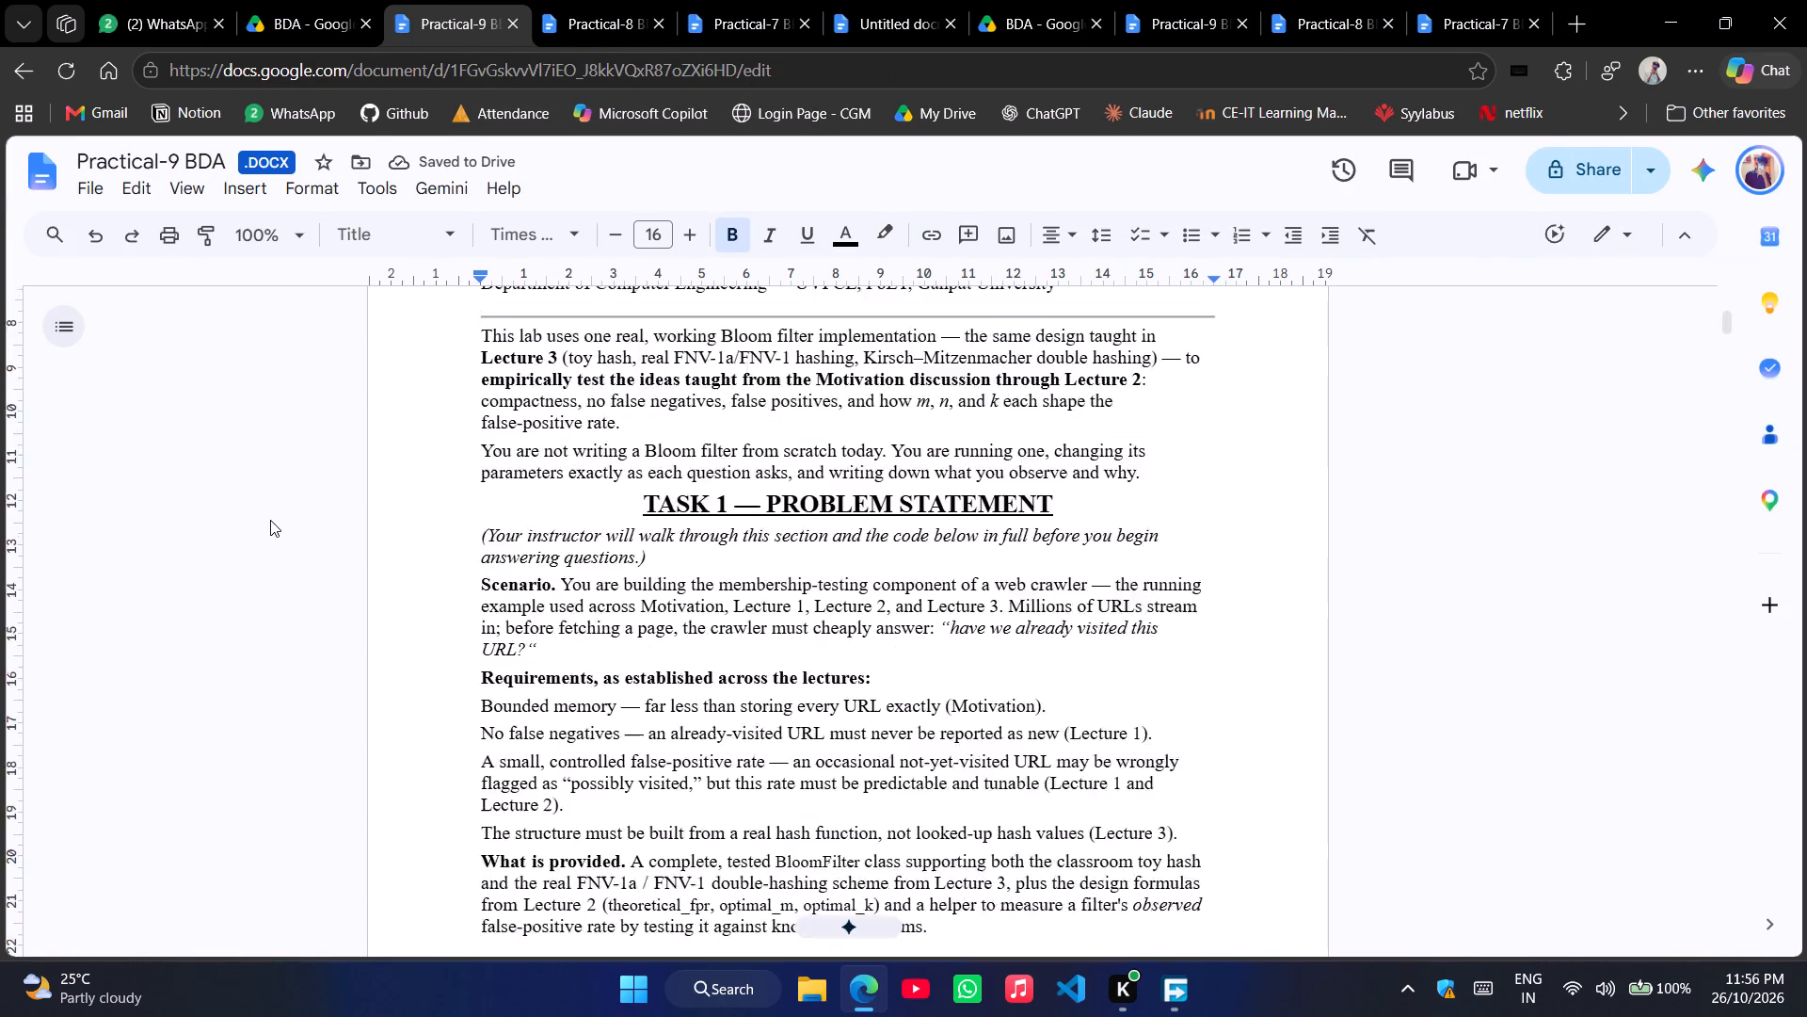
{"action": "scroll", "coordinate": [270, 520], "scroll_direction": "down", "scroll_amount": 2}
{"action": "double_click", "coordinate": [652, 688]}
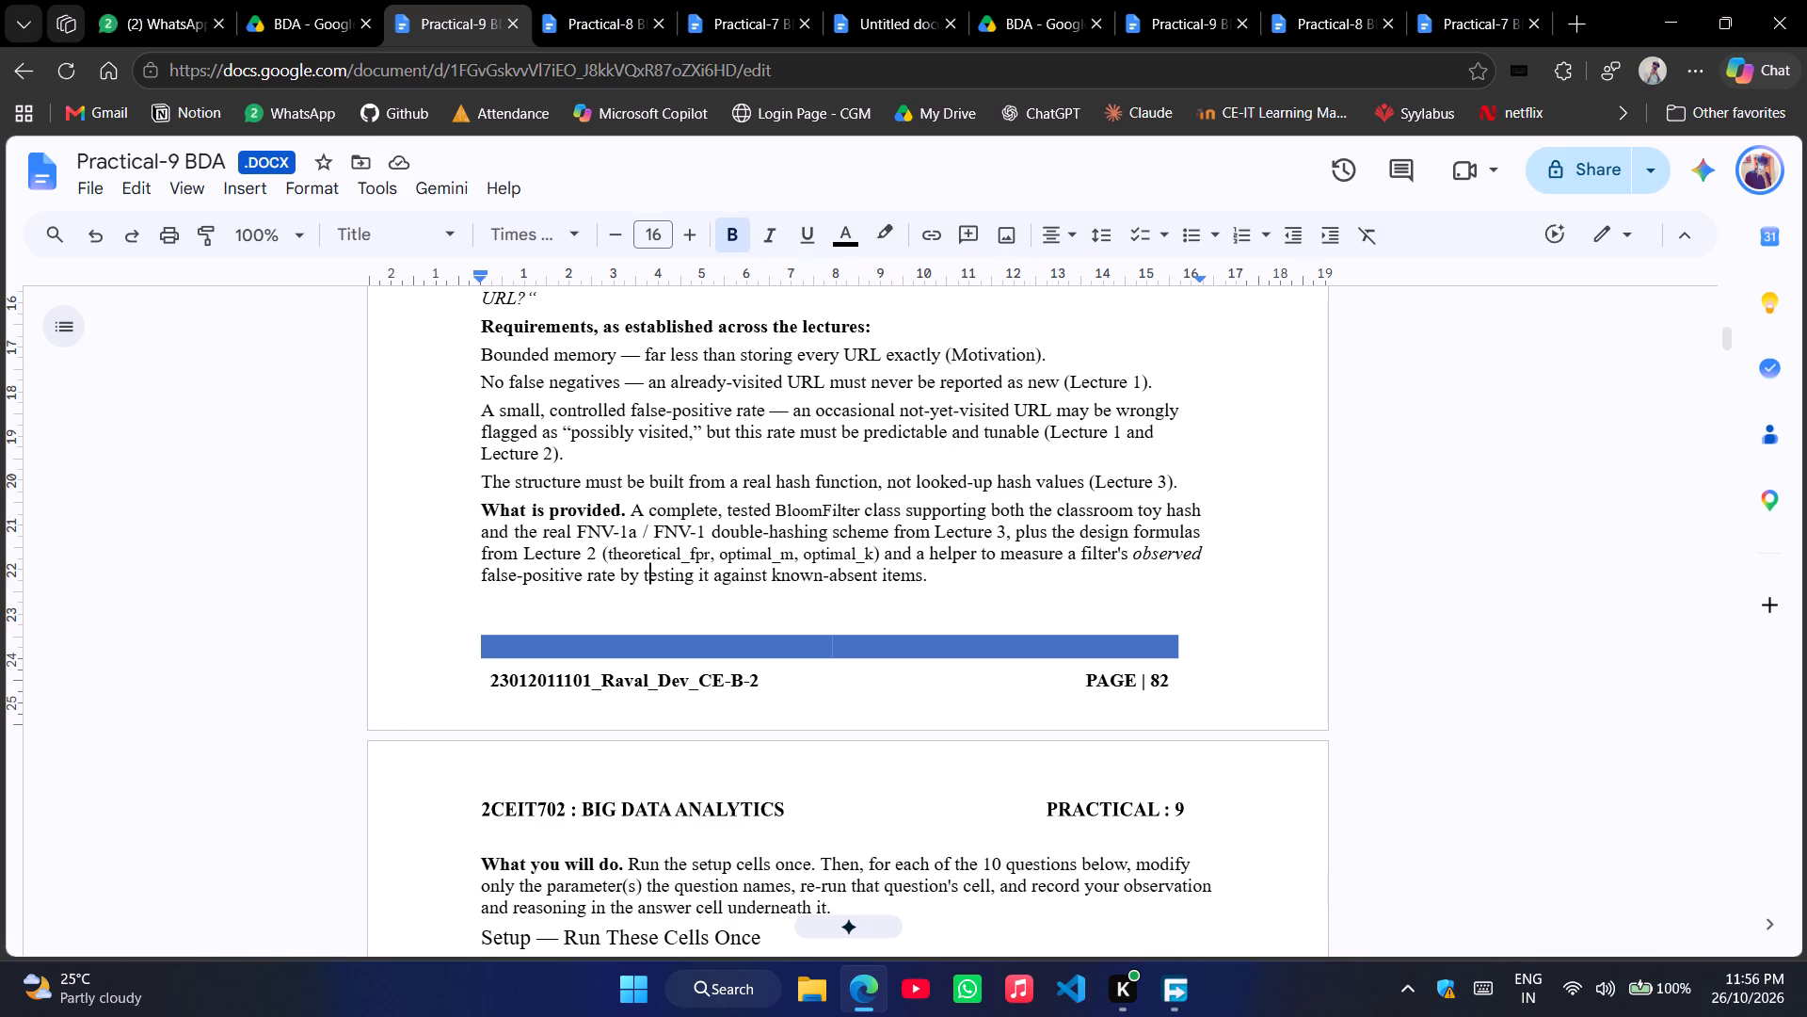
{"action": "key", "text": "Right"}
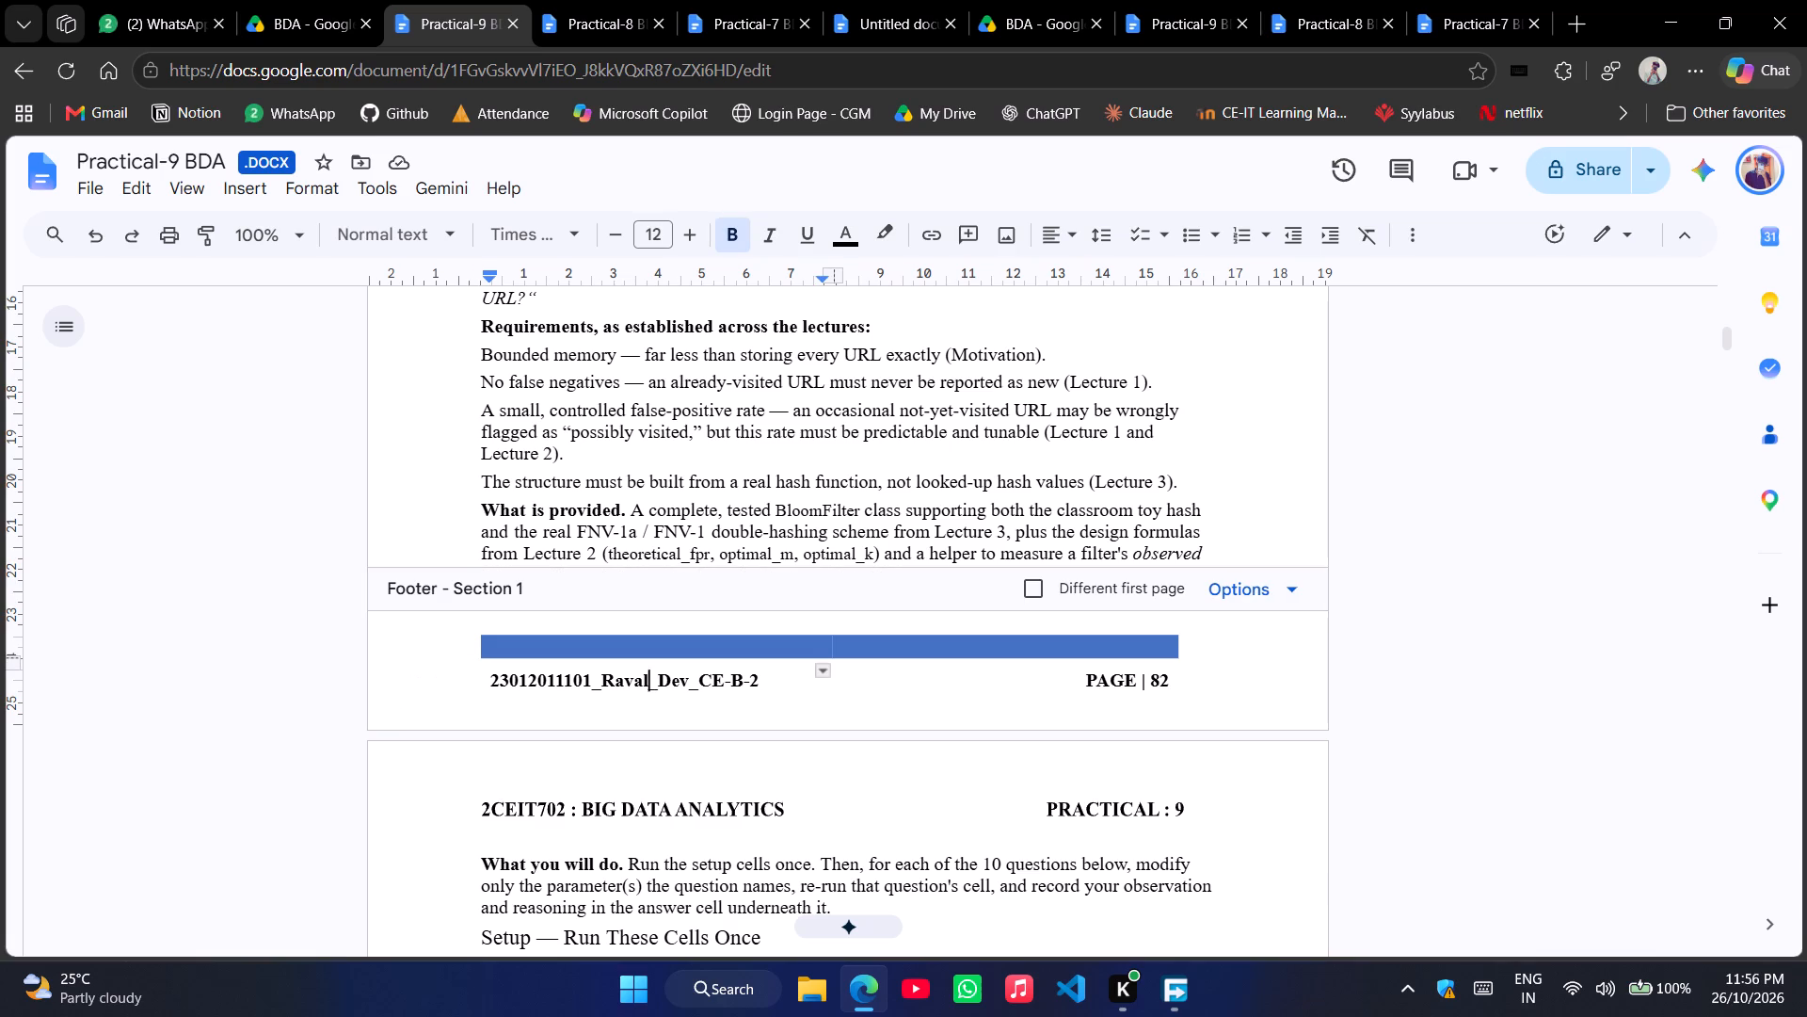
{"action": "key", "text": "End"}
{"action": "key", "text": "shift+Home"}
{"action": "key", "text": "ctrl+v"}
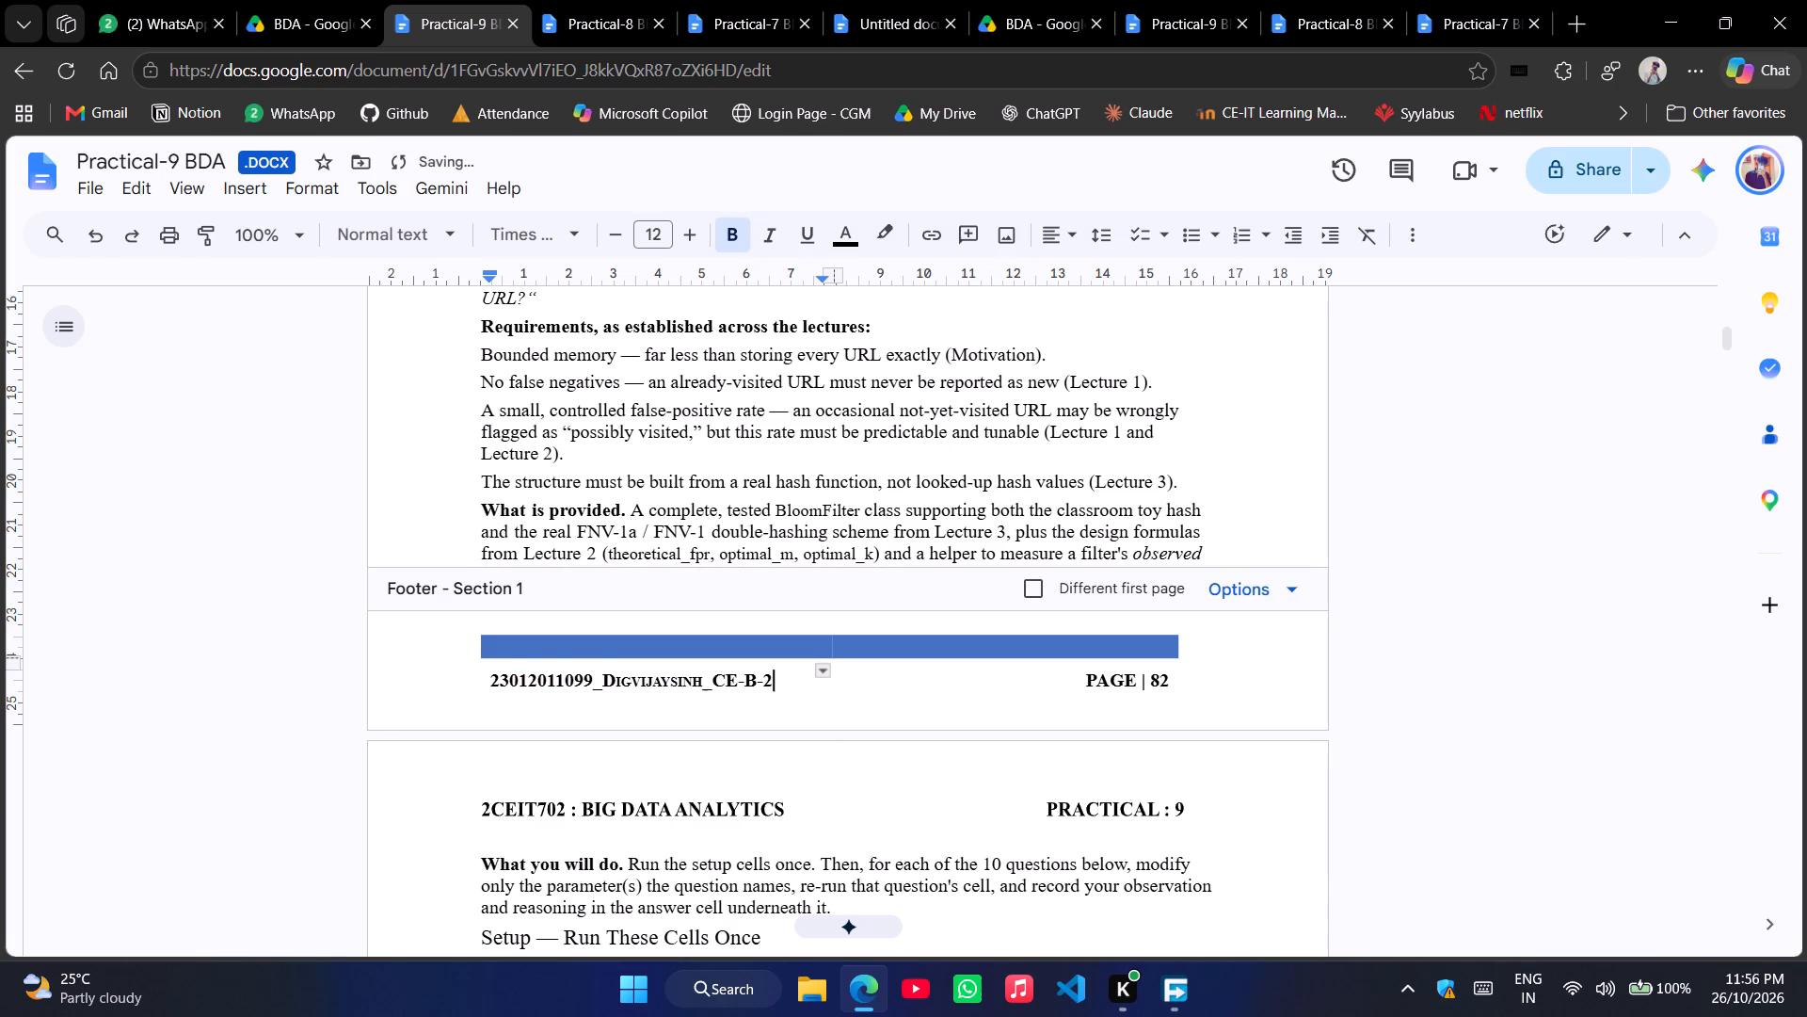
{"action": "left_click", "coordinate": [236, 621]}
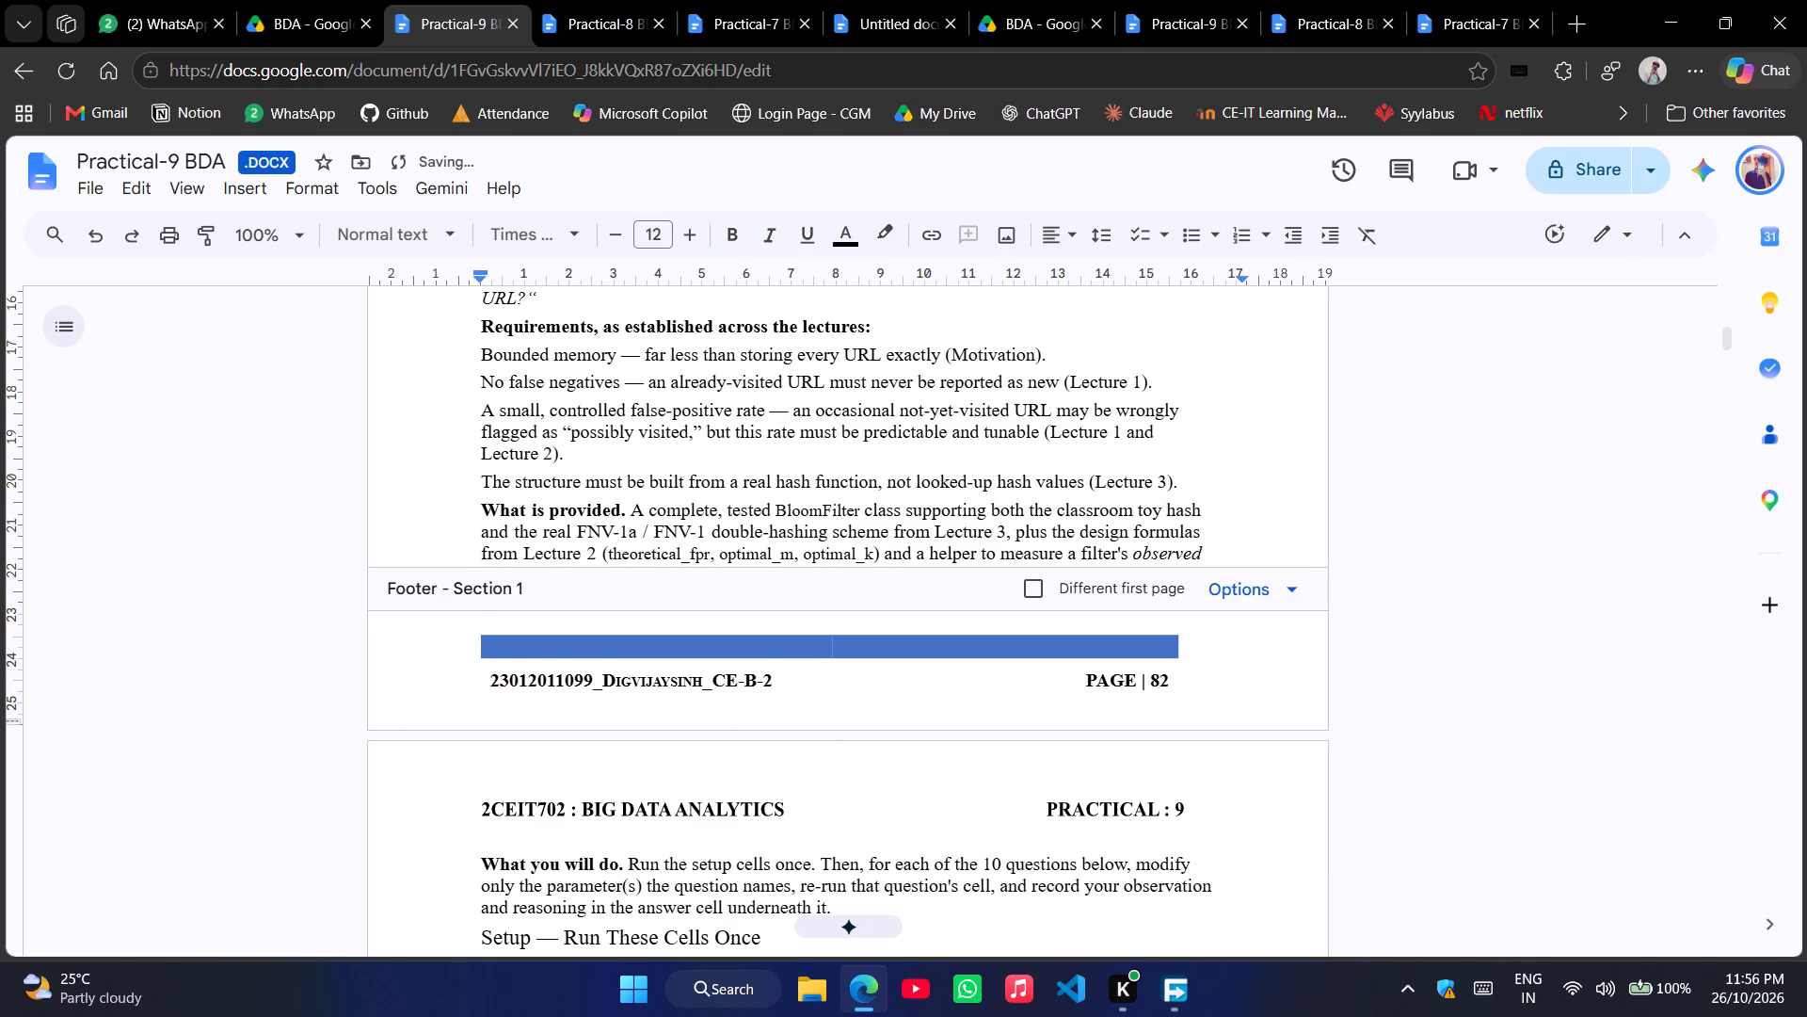
{"action": "double_click", "coordinate": [40, 430]}
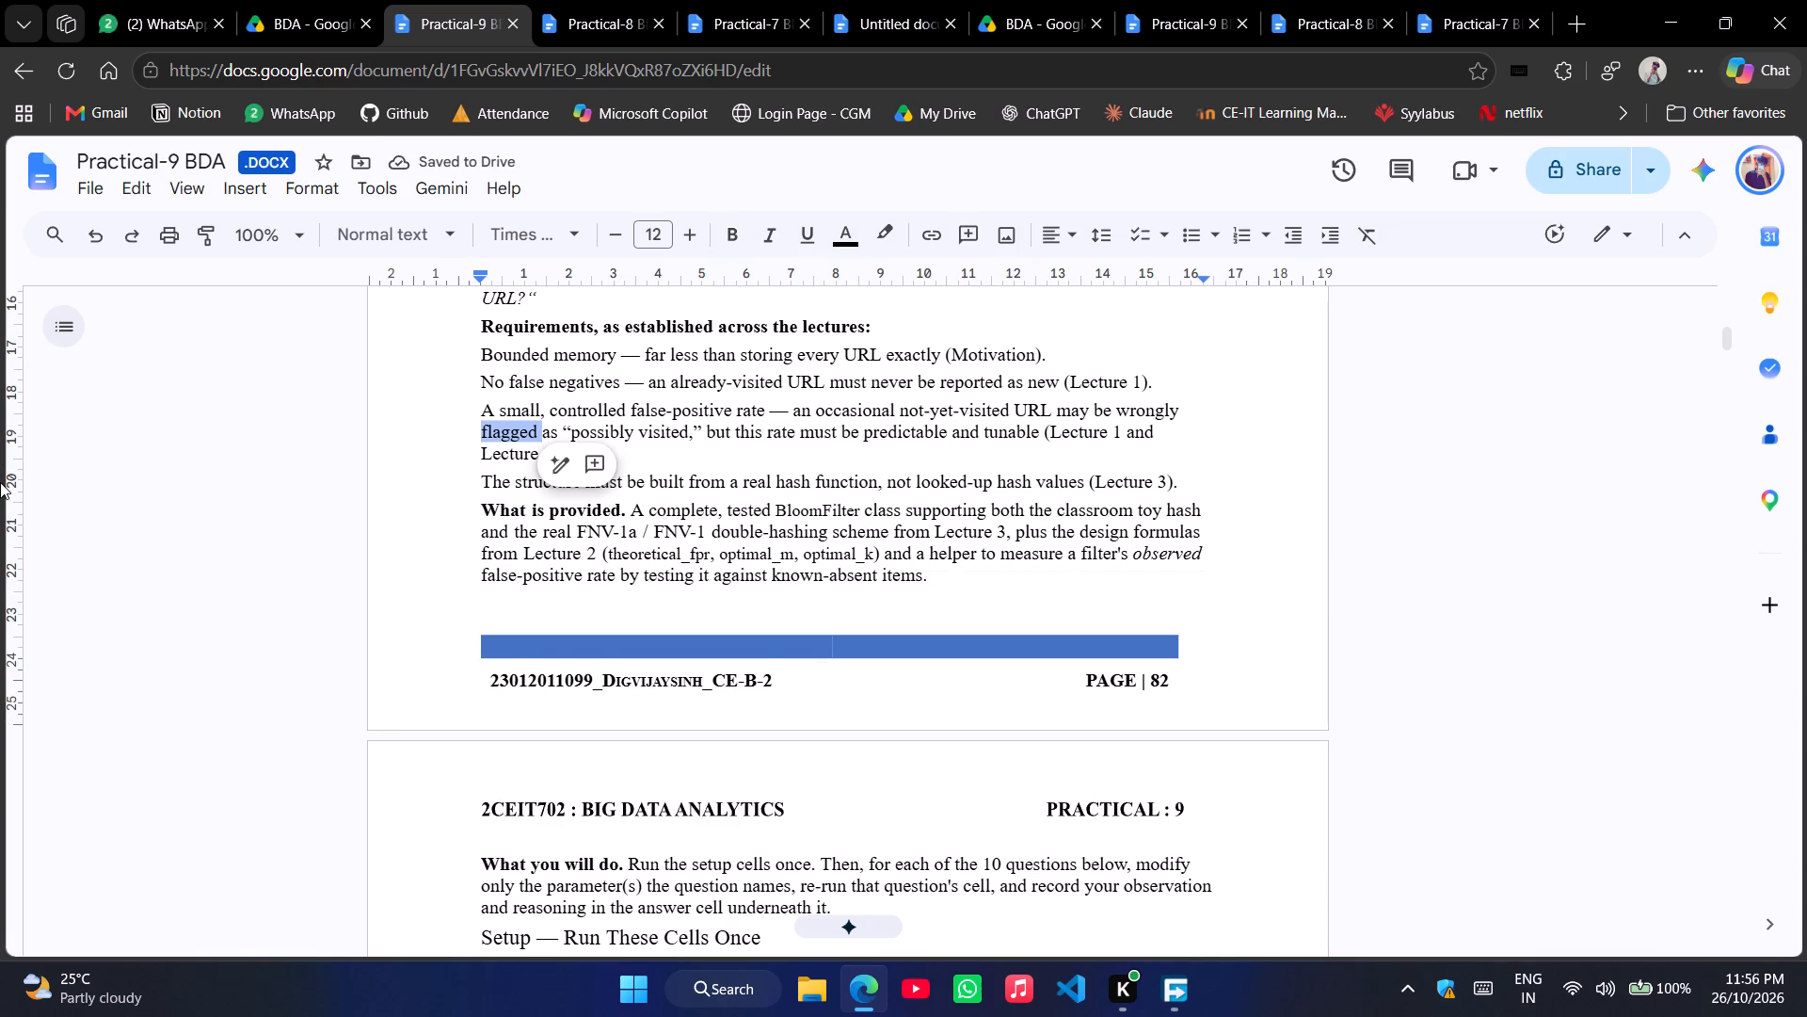
{"action": "left_click", "coordinate": [287, 588]}
Review Practical-9 through to its last page, checking the footer text on the pages, and return to the beginning.
{"action": "scroll", "coordinate": [287, 588], "scroll_direction": "down", "scroll_amount": 12}
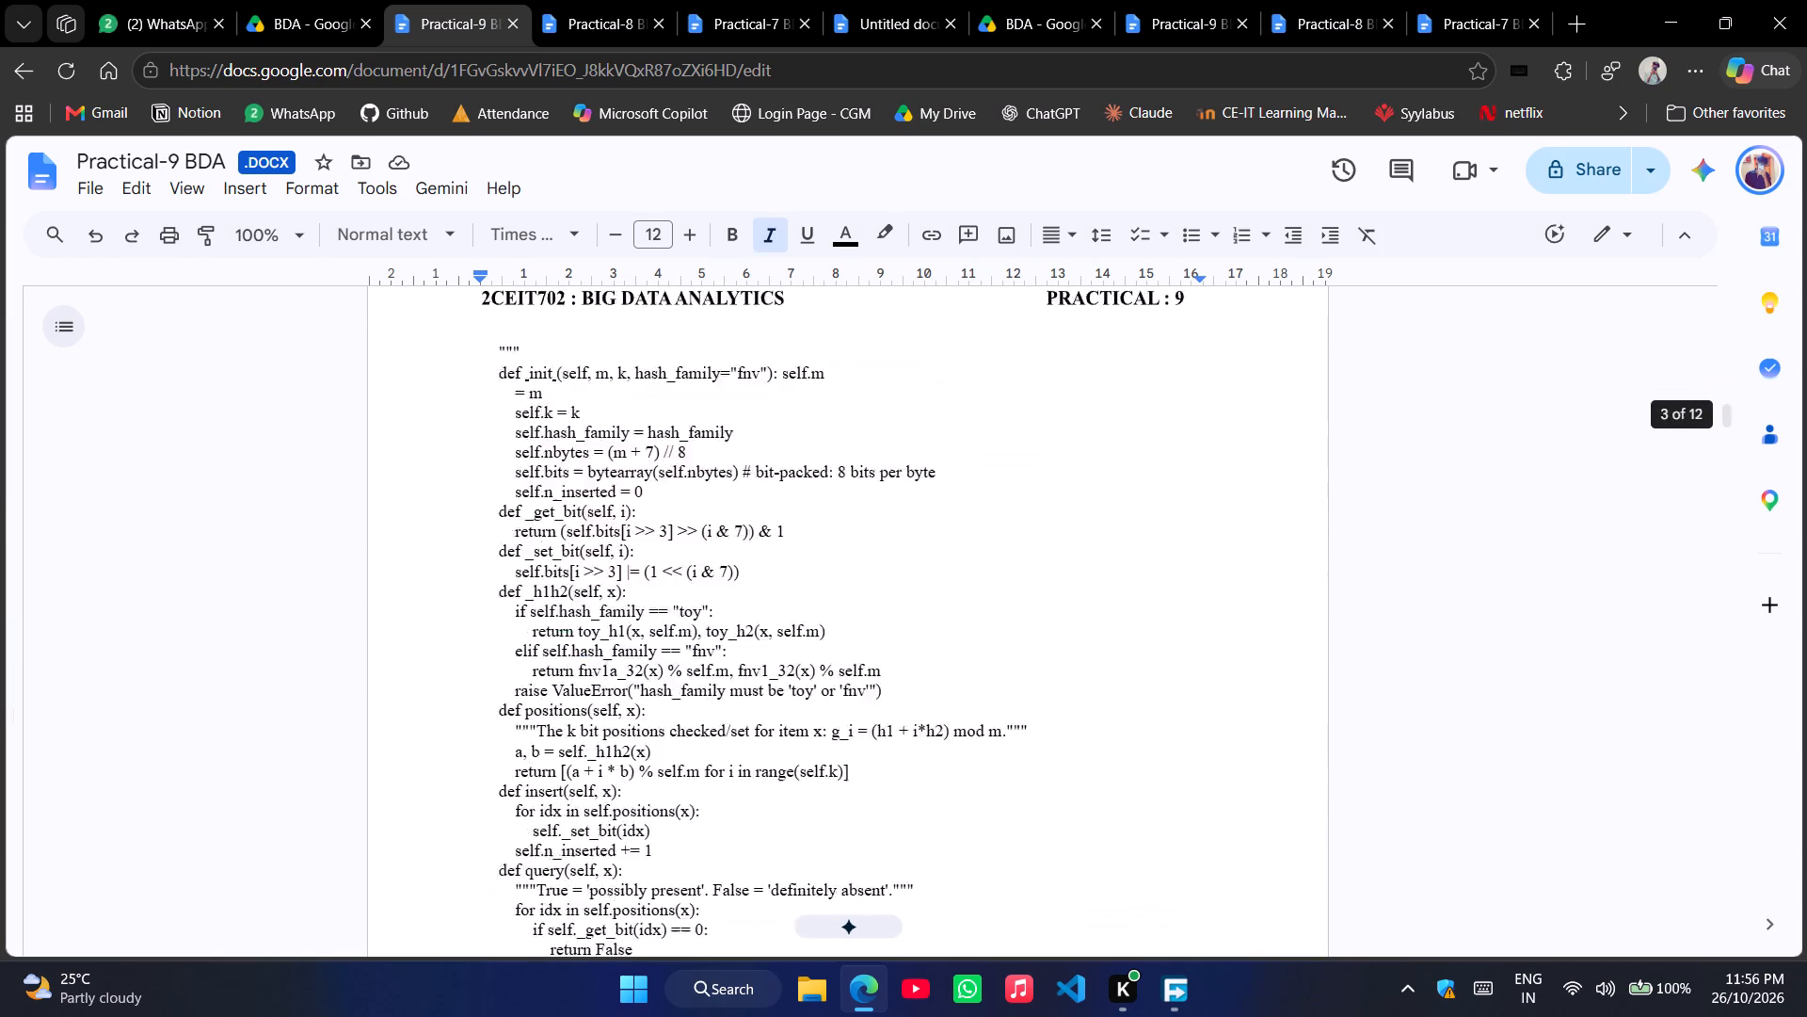
{"action": "scroll", "coordinate": [287, 588], "scroll_direction": "down", "scroll_amount": 19}
{"action": "scroll", "coordinate": [287, 588], "scroll_direction": "down", "scroll_amount": 5}
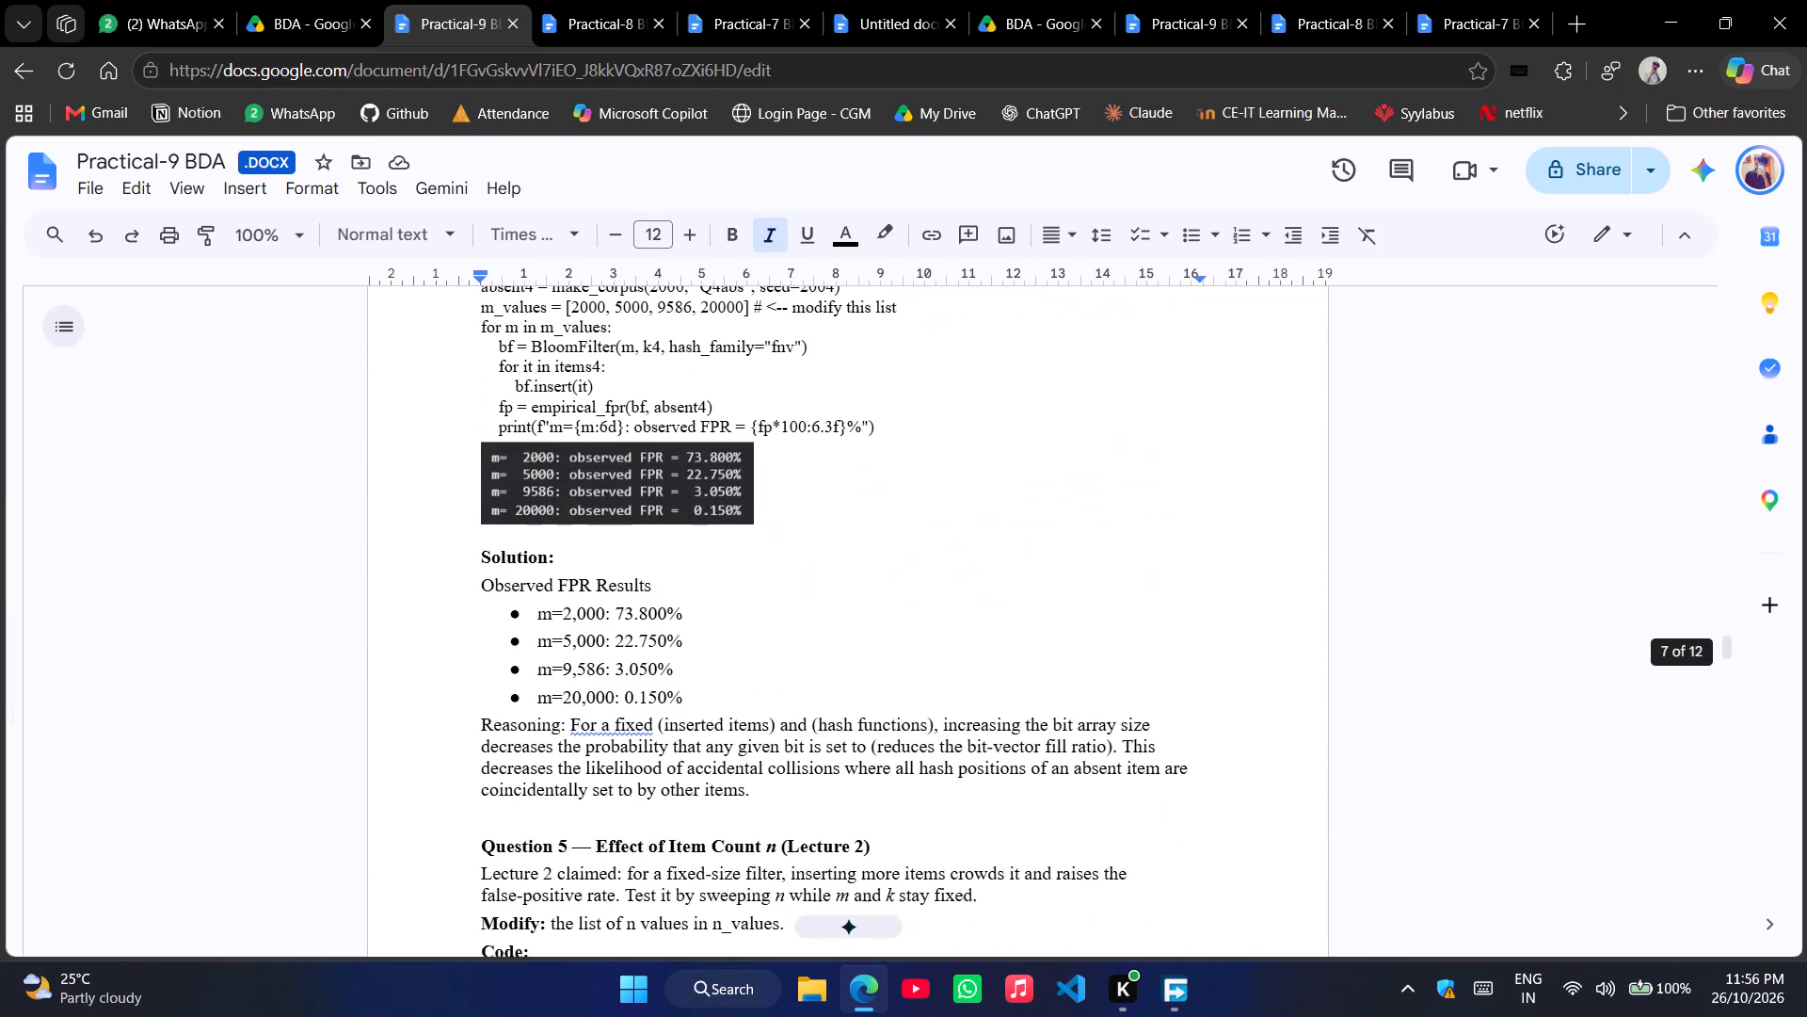
{"action": "scroll", "coordinate": [287, 588], "scroll_direction": "down", "scroll_amount": 6}
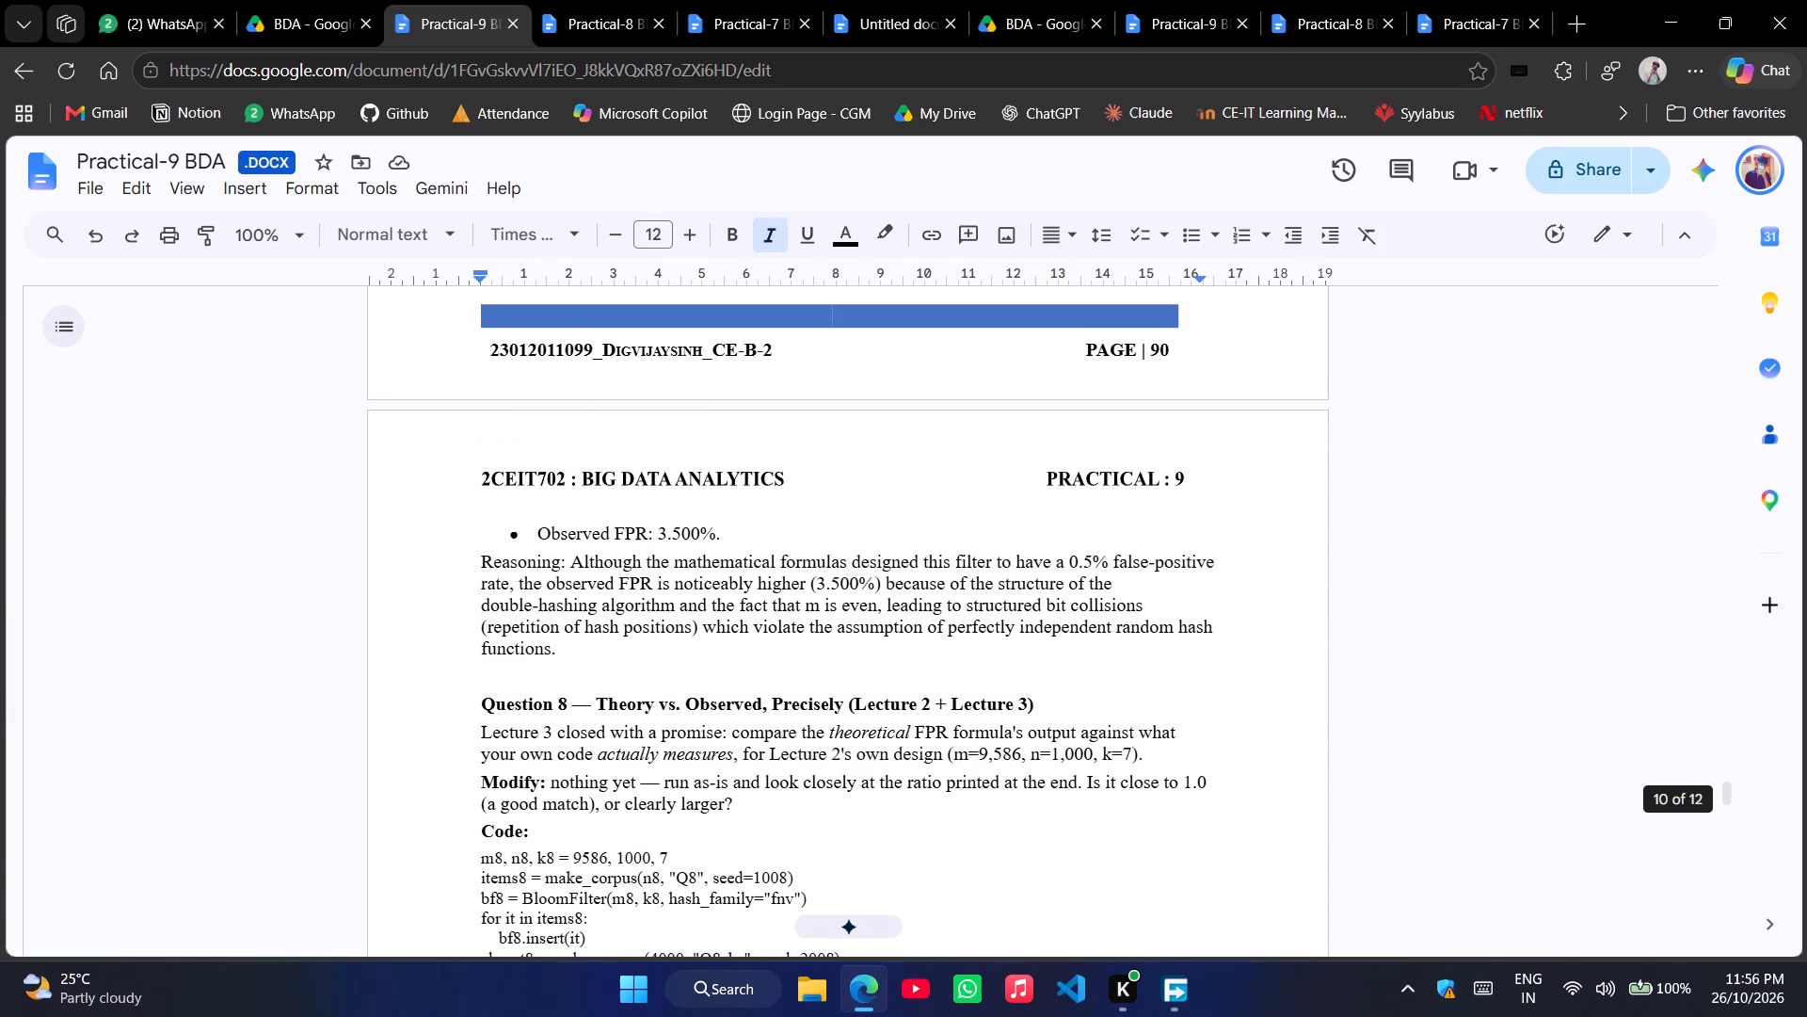
{"action": "scroll", "coordinate": [287, 588], "scroll_direction": "down", "scroll_amount": 18}
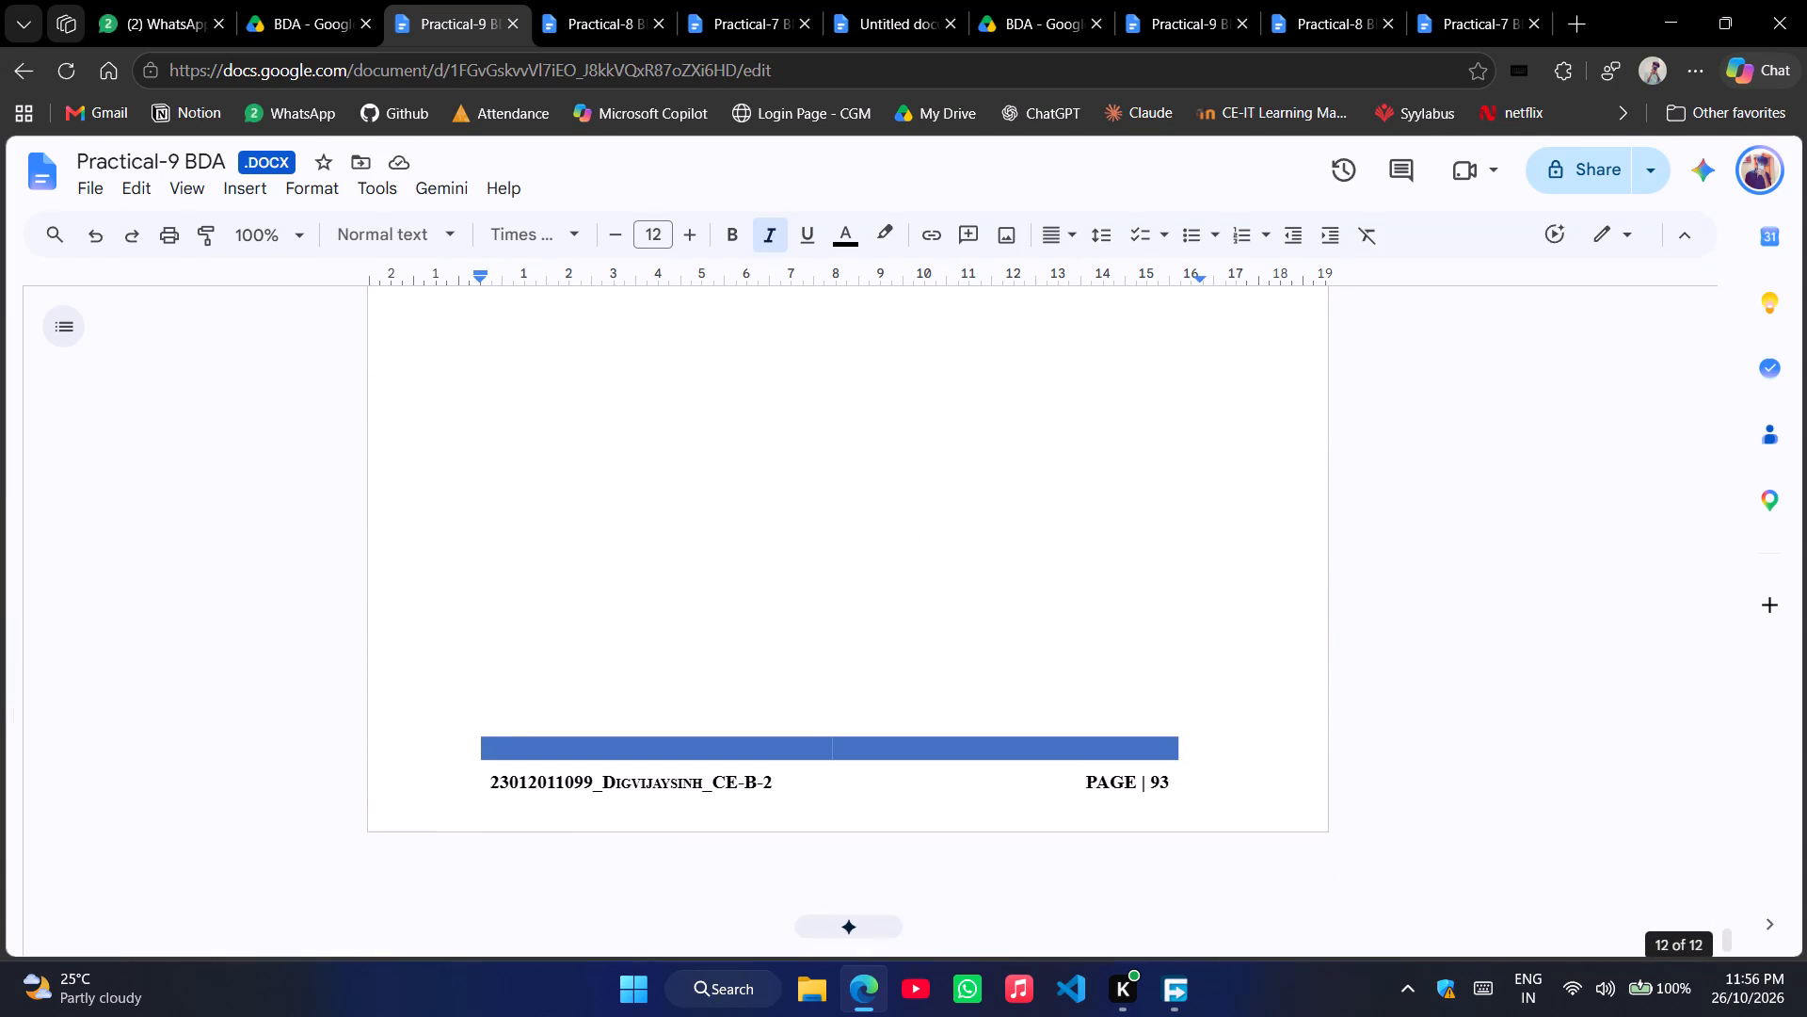
{"action": "scroll", "coordinate": [287, 588], "scroll_direction": "down", "scroll_amount": 1}
{"action": "scroll", "coordinate": [287, 588], "scroll_direction": "up", "scroll_amount": 20}
{"action": "scroll", "coordinate": [287, 588], "scroll_direction": "up", "scroll_amount": 19}
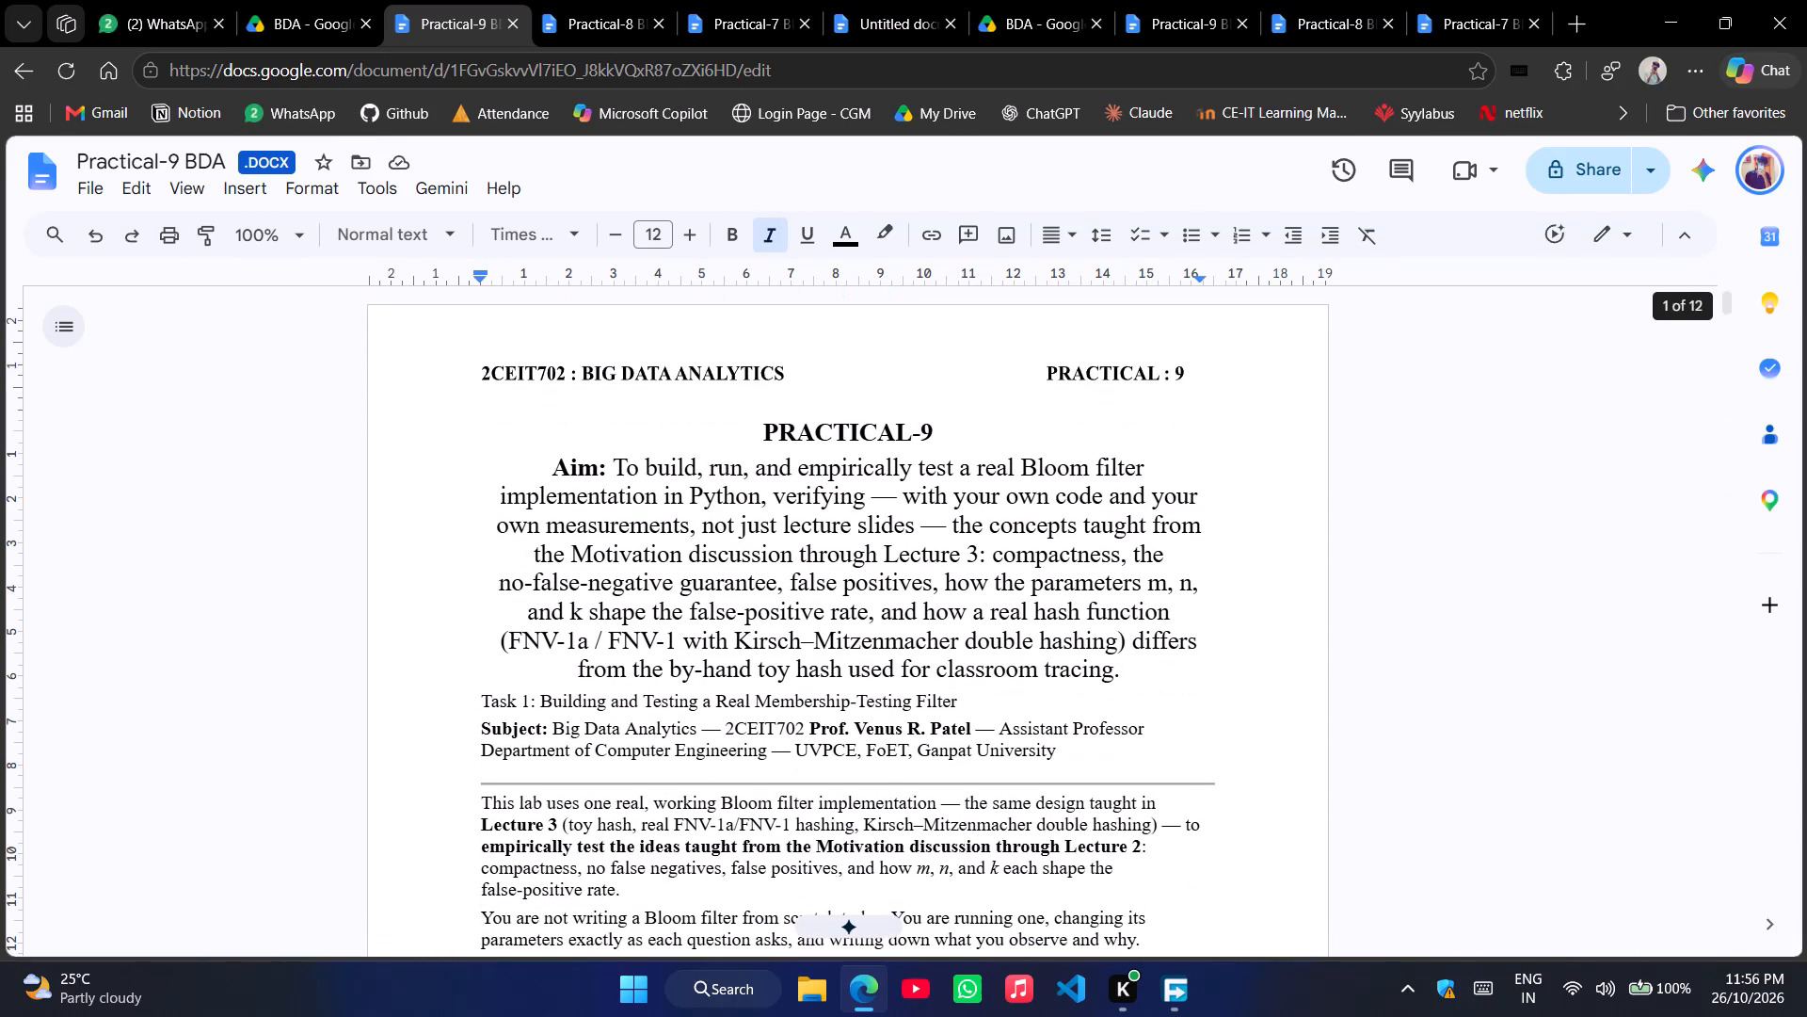
Return from Practical-9 to the SEM7 BDA folder in Drive and reload its file list.
{"action": "left_click", "coordinate": [261, 449]}
{"action": "scroll", "coordinate": [261, 449], "scroll_direction": "up", "scroll_amount": 4}
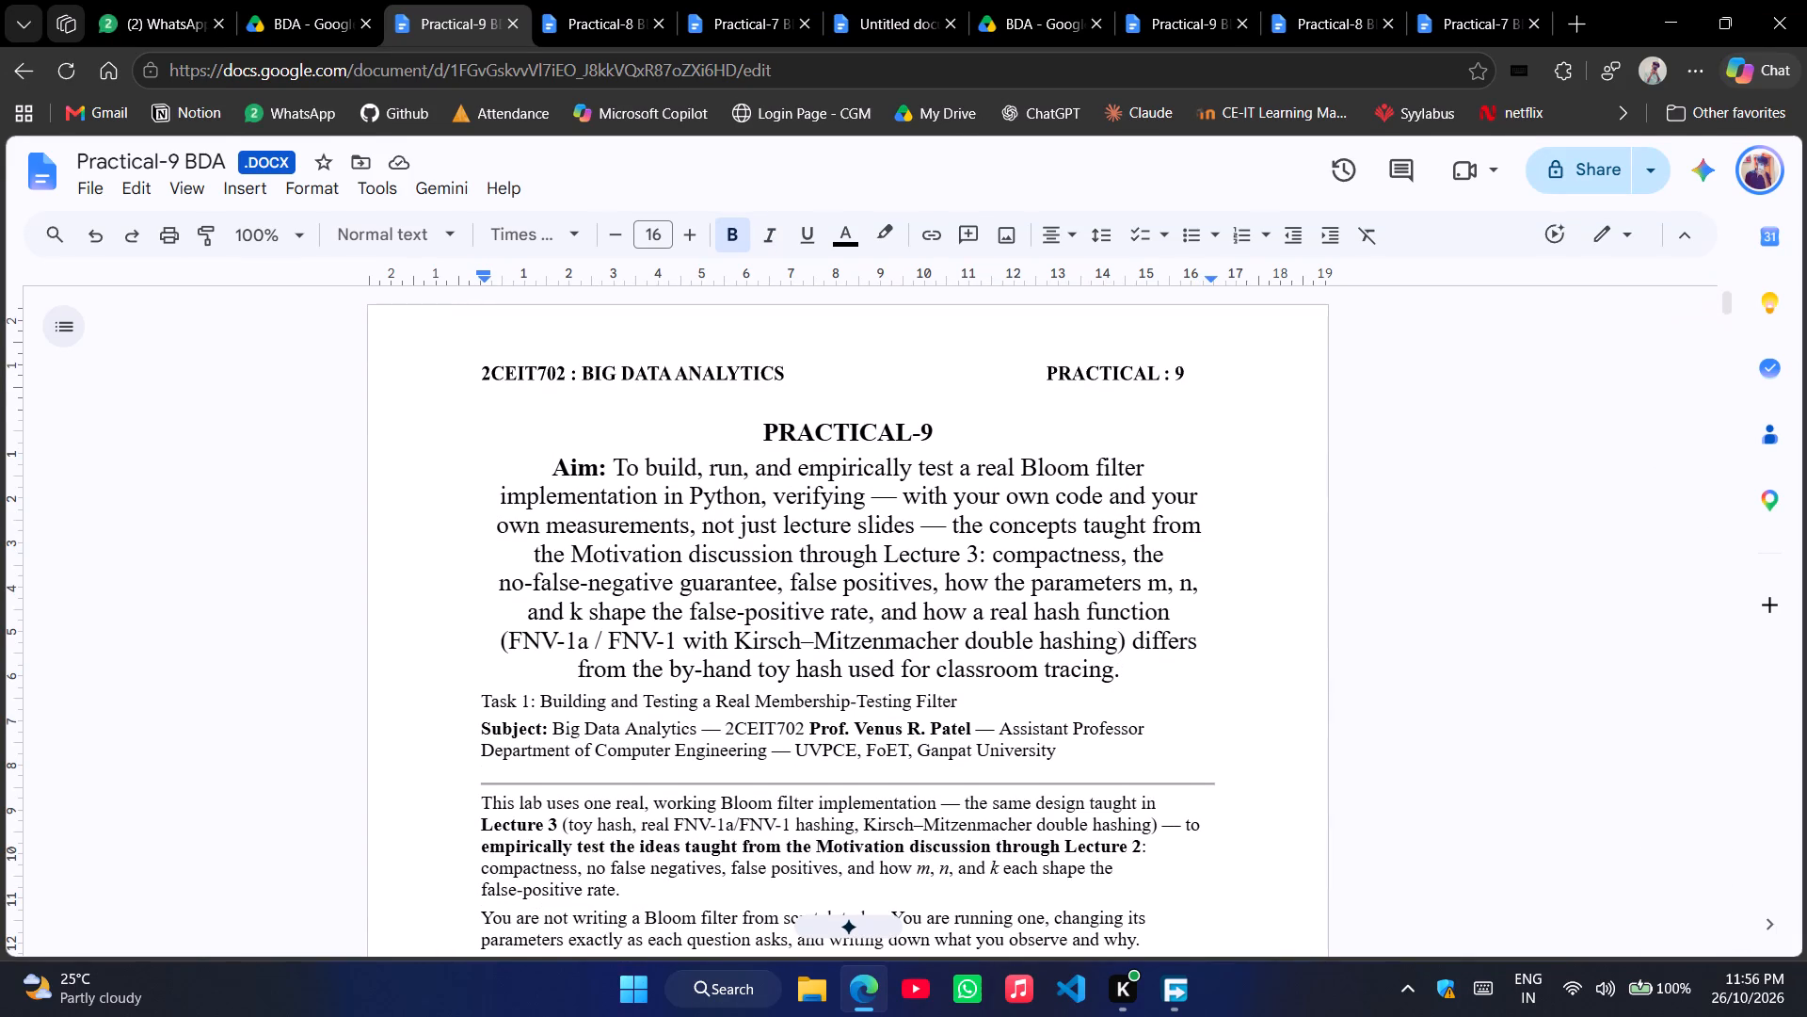
{"action": "scroll", "coordinate": [261, 449], "scroll_direction": "up", "scroll_amount": 2}
{"action": "left_click", "coordinate": [286, 0]}
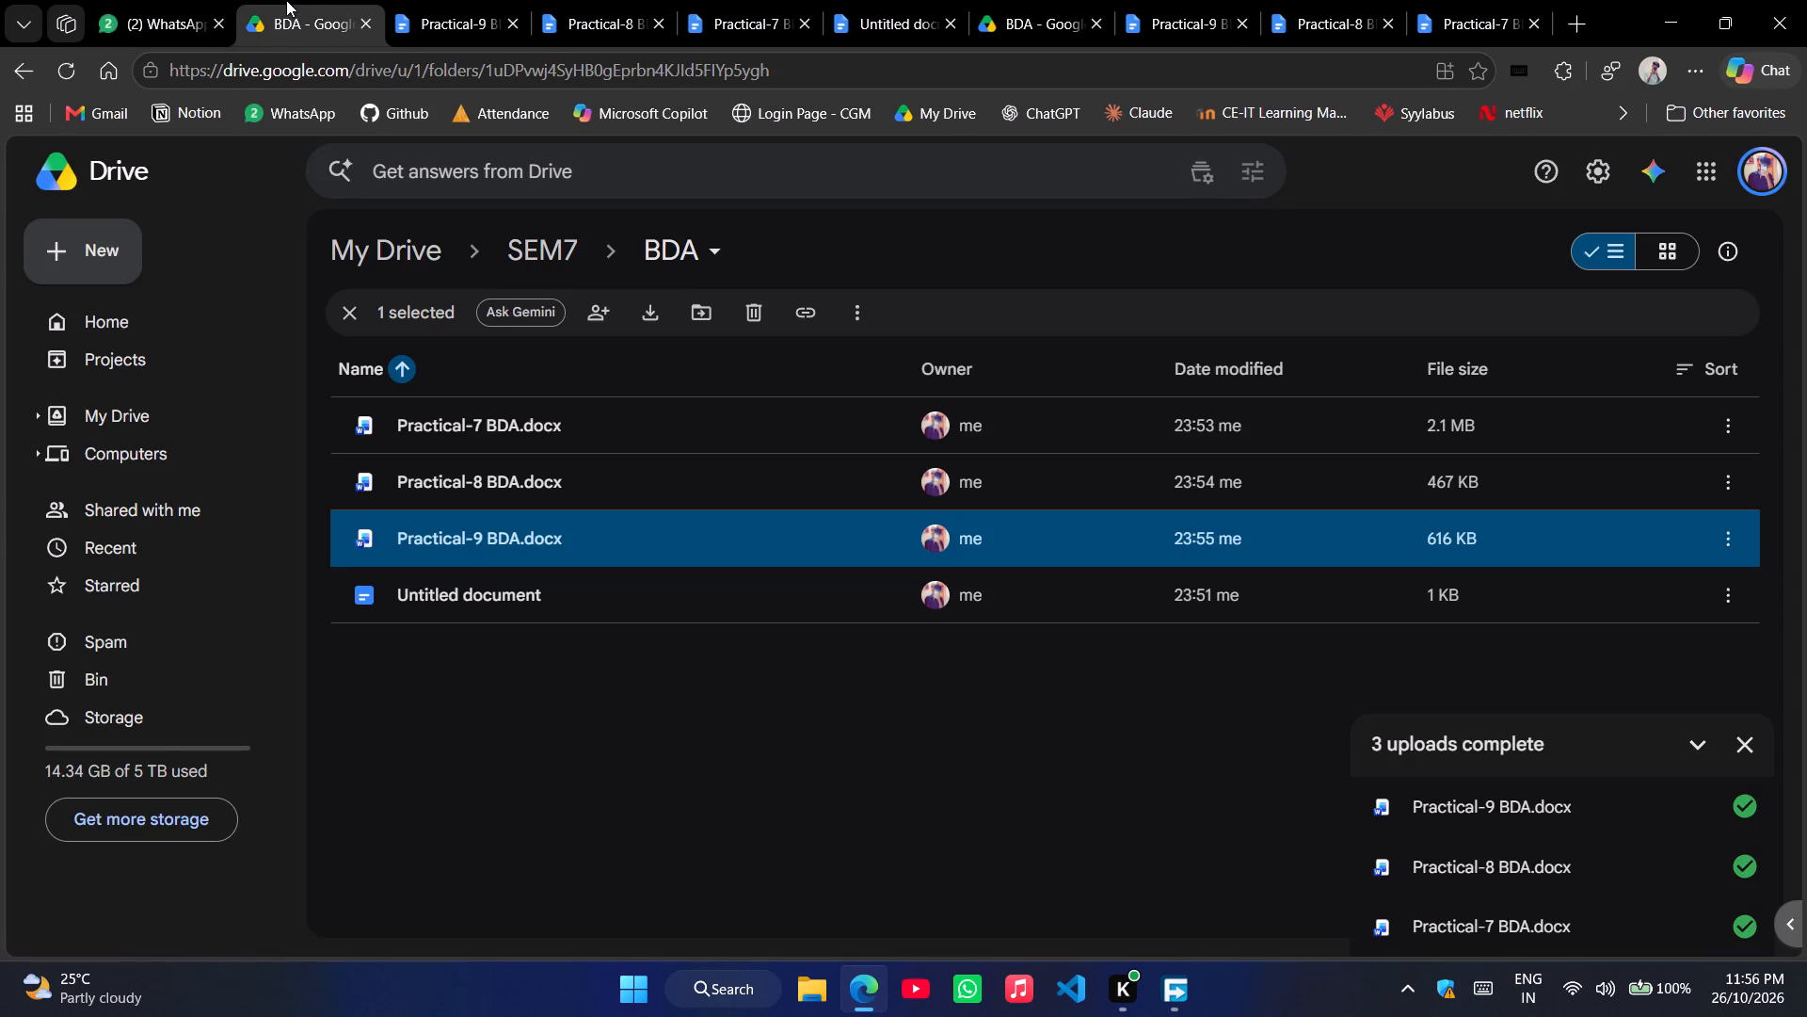
{"action": "left_click", "coordinate": [549, 796]}
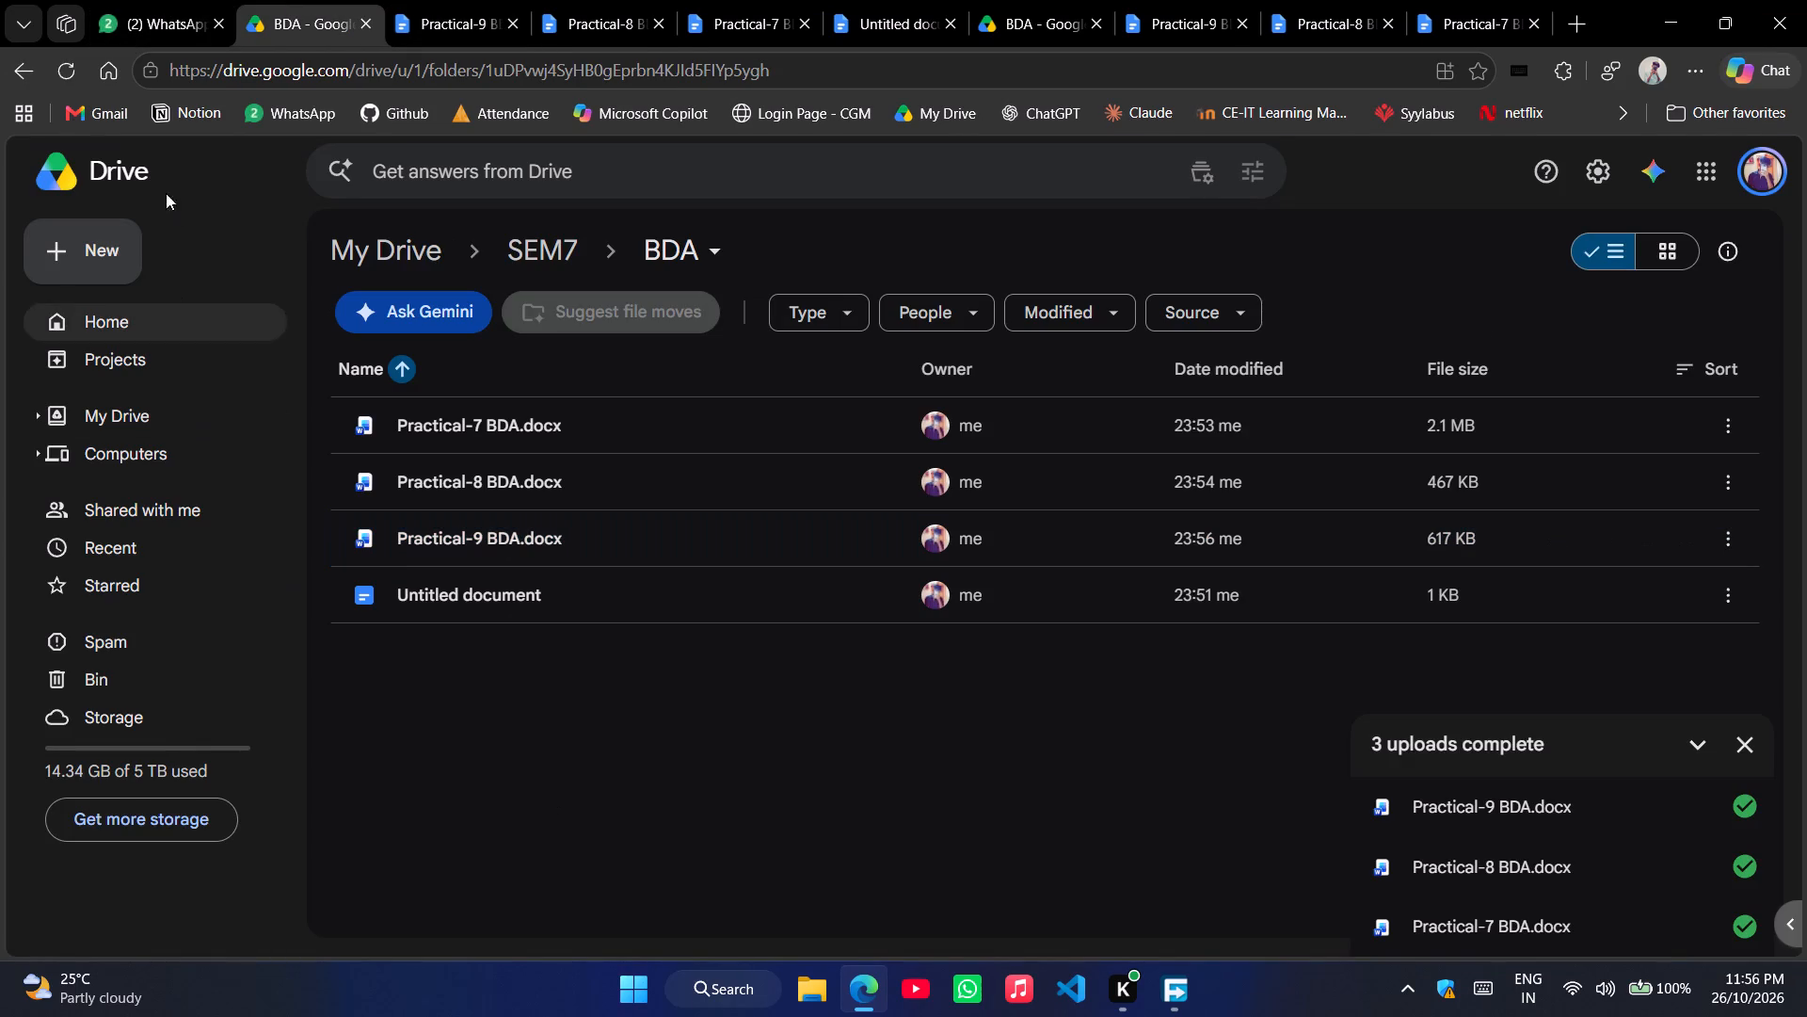
{"action": "left_click", "coordinate": [59, 68]}
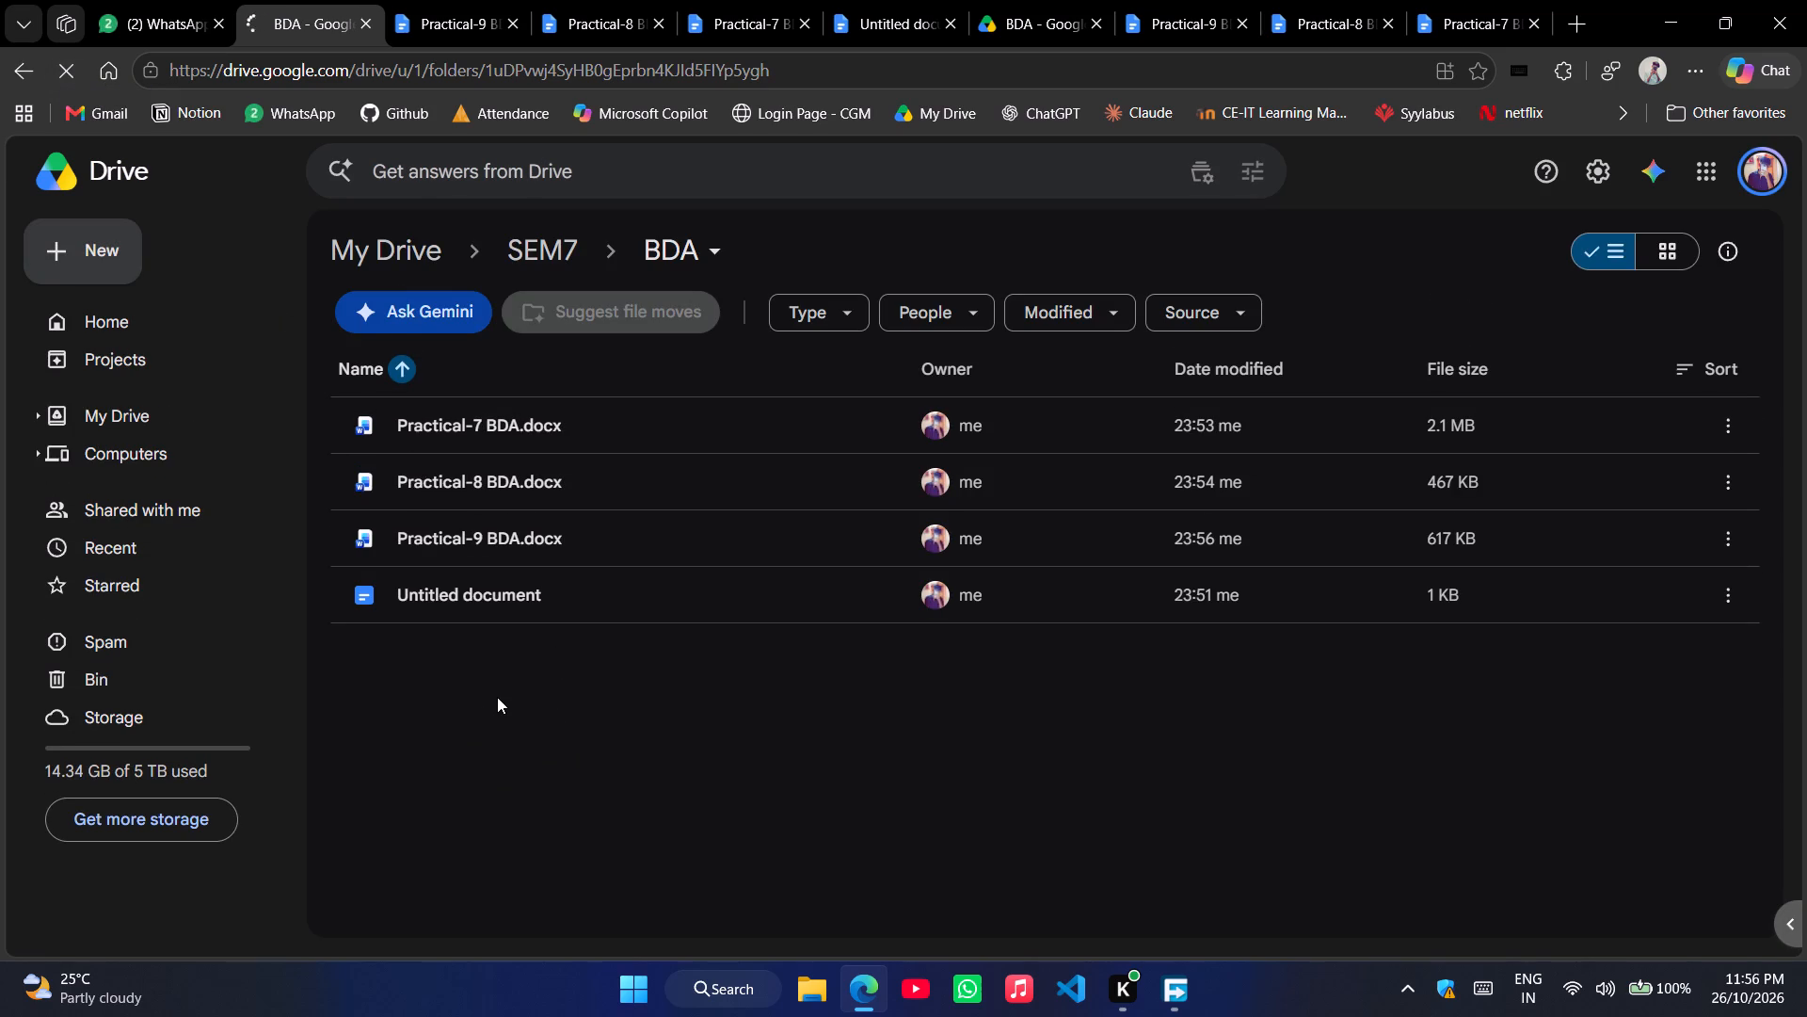
{"action": "left_click", "coordinate": [497, 697]}
{"action": "left_click", "coordinate": [456, 736]}
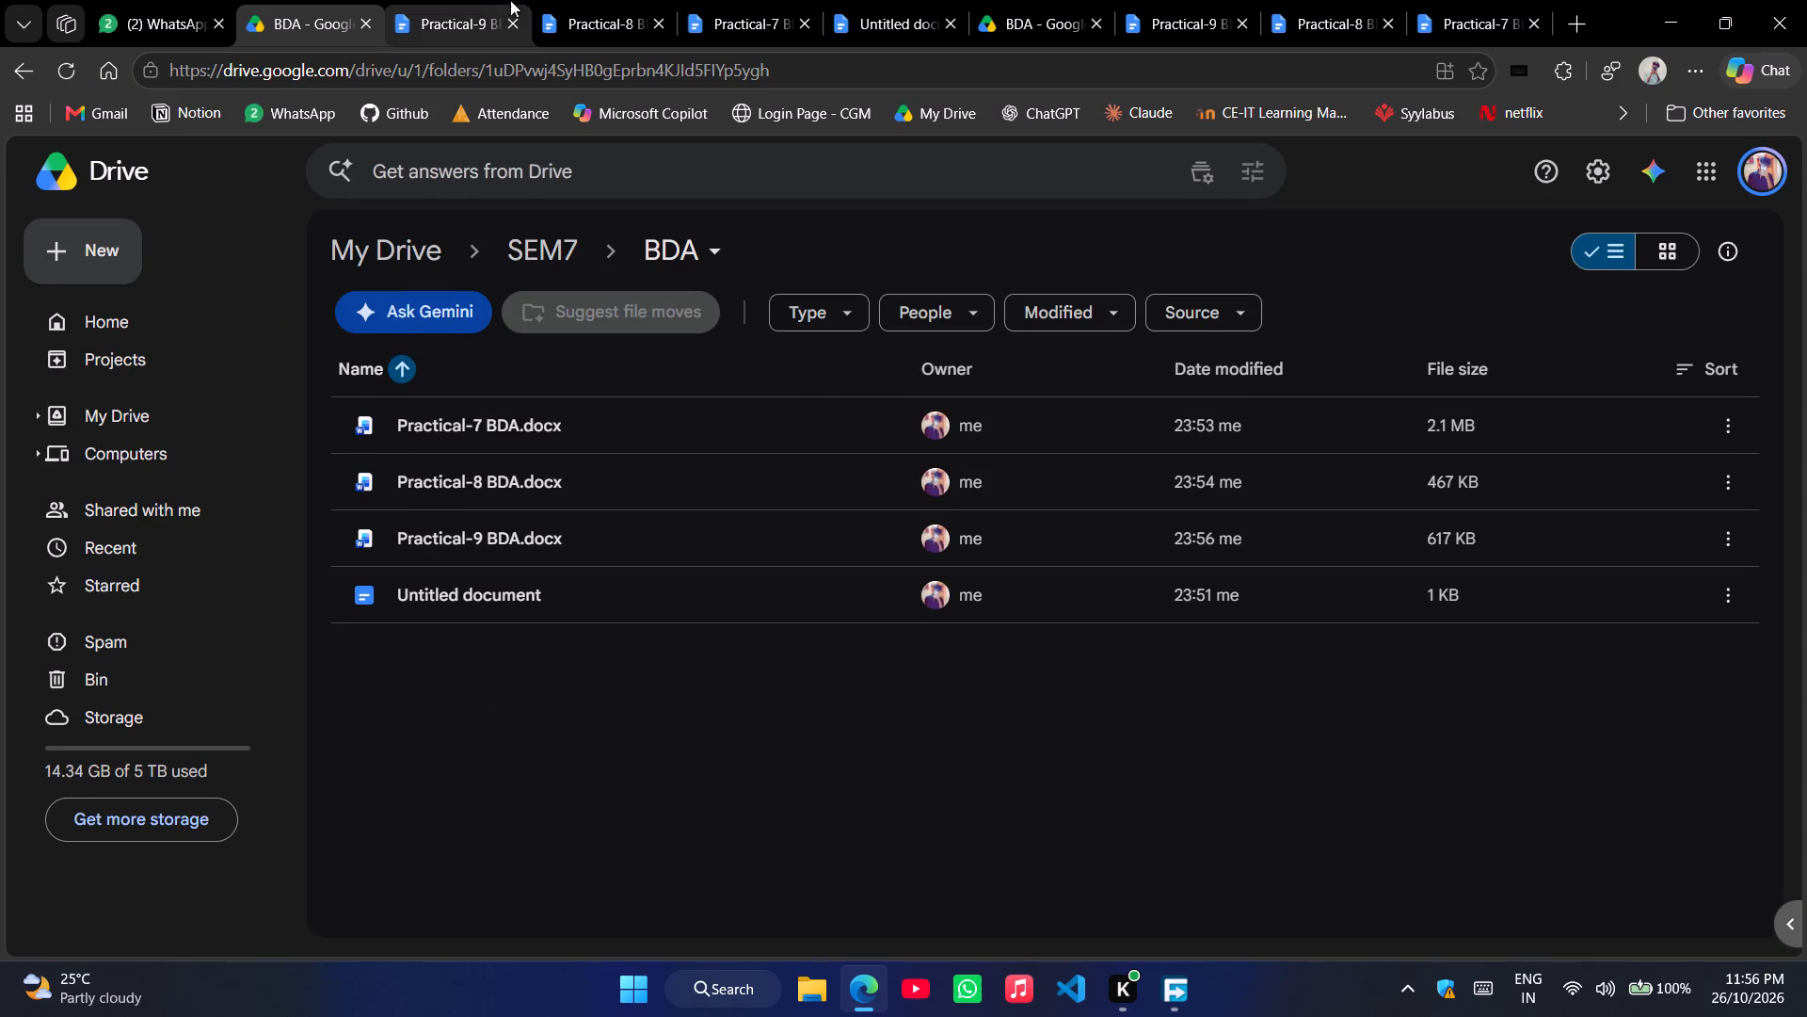
Close all the practical documents, the untitled document and the duplicate BDA folder tab, keeping only WhatsApp and one BDA folder tab.
{"action": "triple_click", "coordinate": [511, 24]}
{"action": "triple_click", "coordinate": [511, 24]}
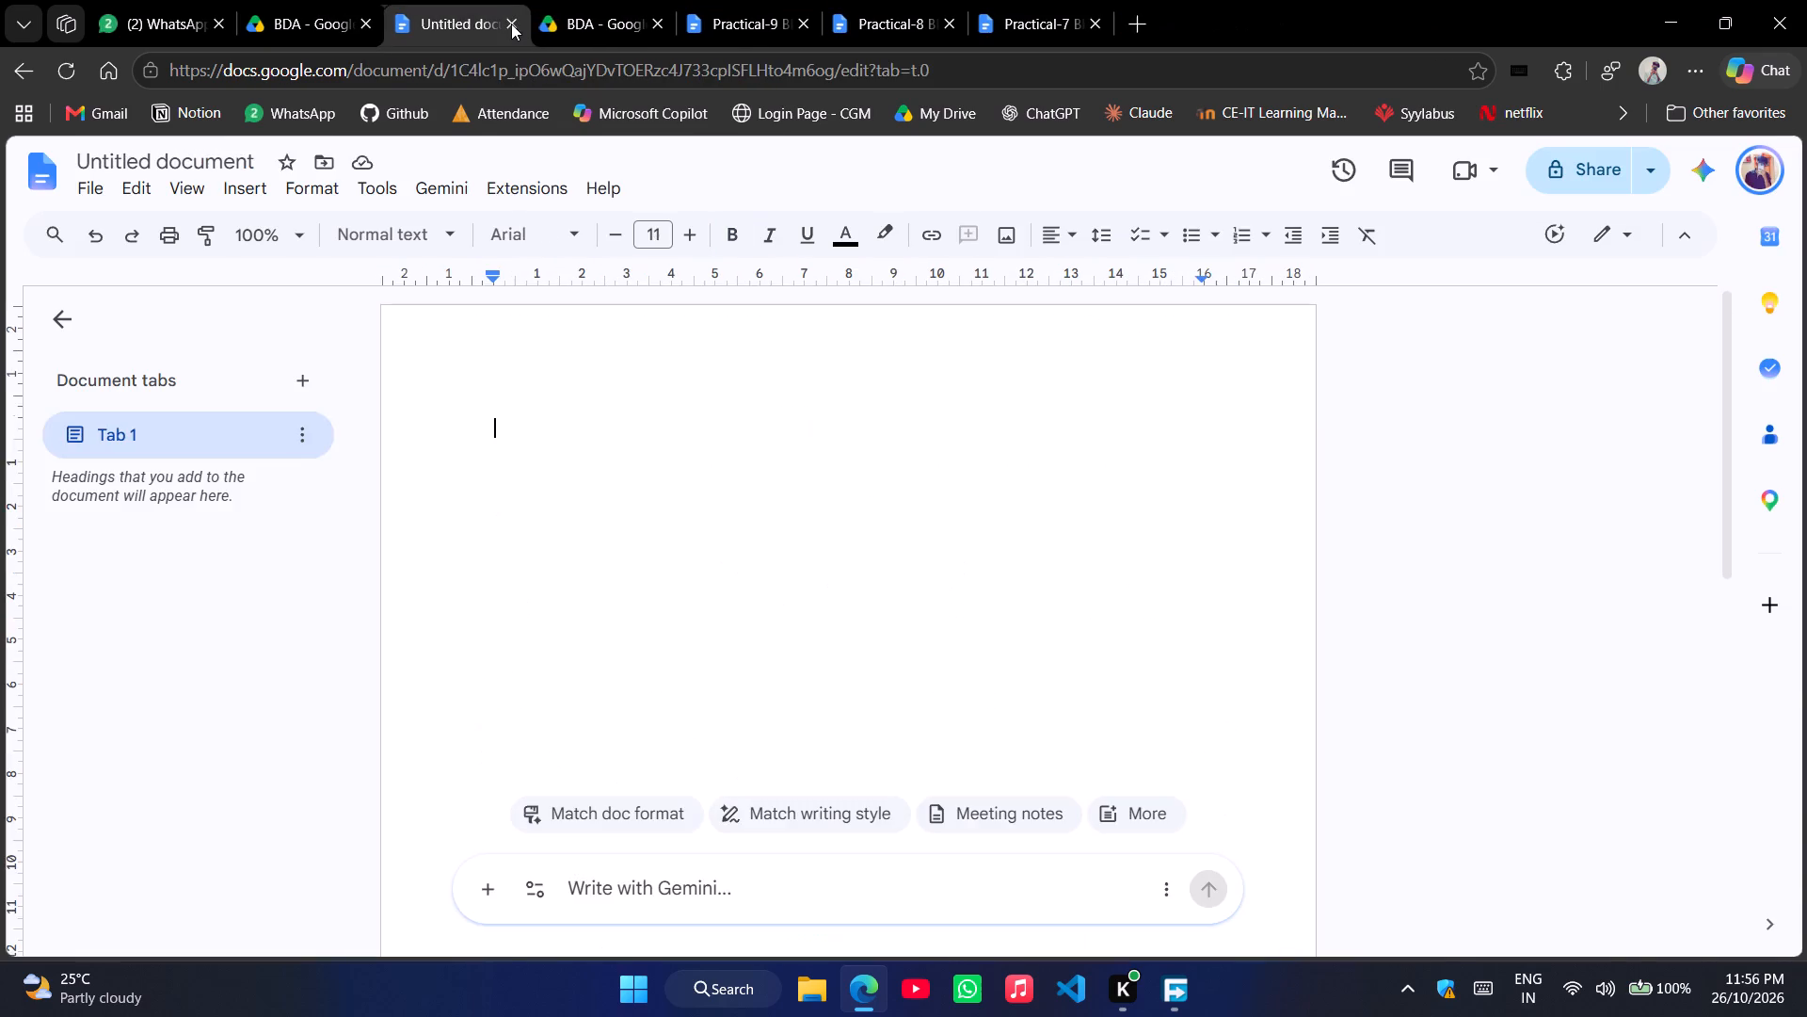
{"action": "double_click", "coordinate": [511, 24]}
{"action": "left_click", "coordinate": [511, 24]}
{"action": "left_click", "coordinate": [511, 24]}
{"action": "left_click", "coordinate": [511, 24]}
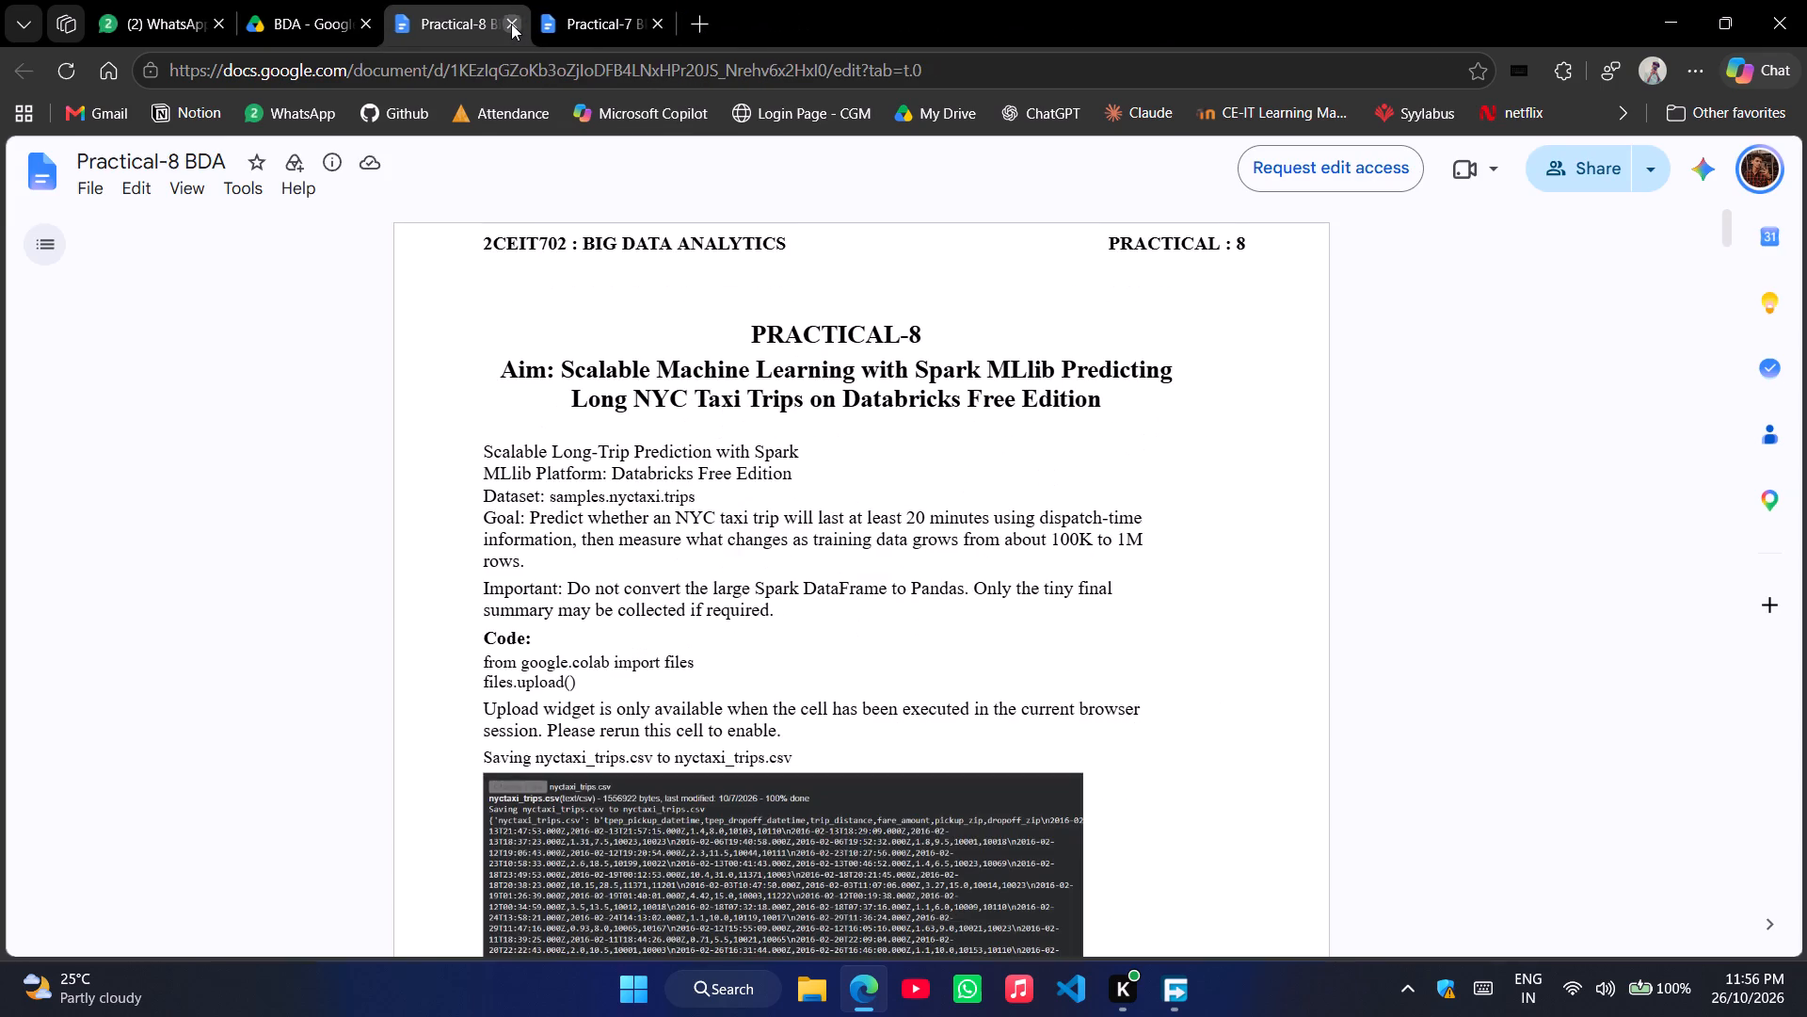
{"action": "left_click", "coordinate": [511, 24]}
{"action": "left_click", "coordinate": [538, 752]}
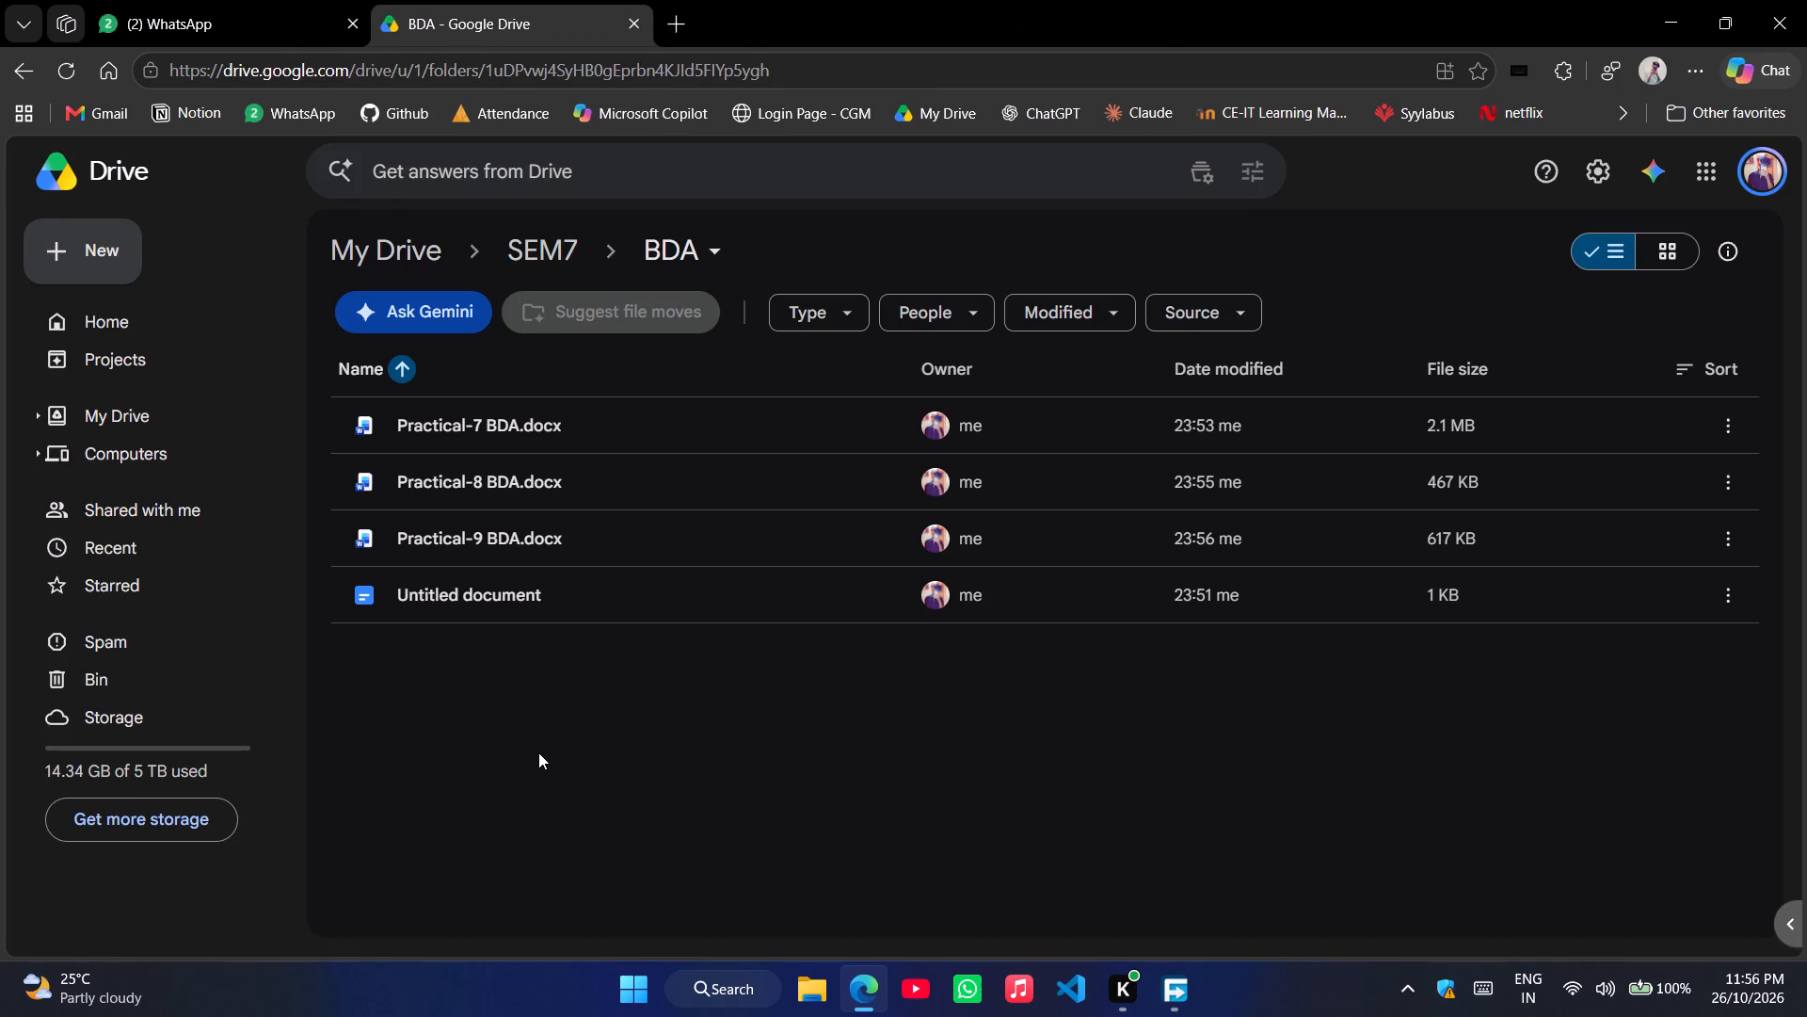
{"action": "left_click", "coordinate": [490, 760]}
Open Practical-7 BDA.docx from the BDA folder and check the footer text through to its last page, returning to the beginning.
{"action": "double_click", "coordinate": [654, 426]}
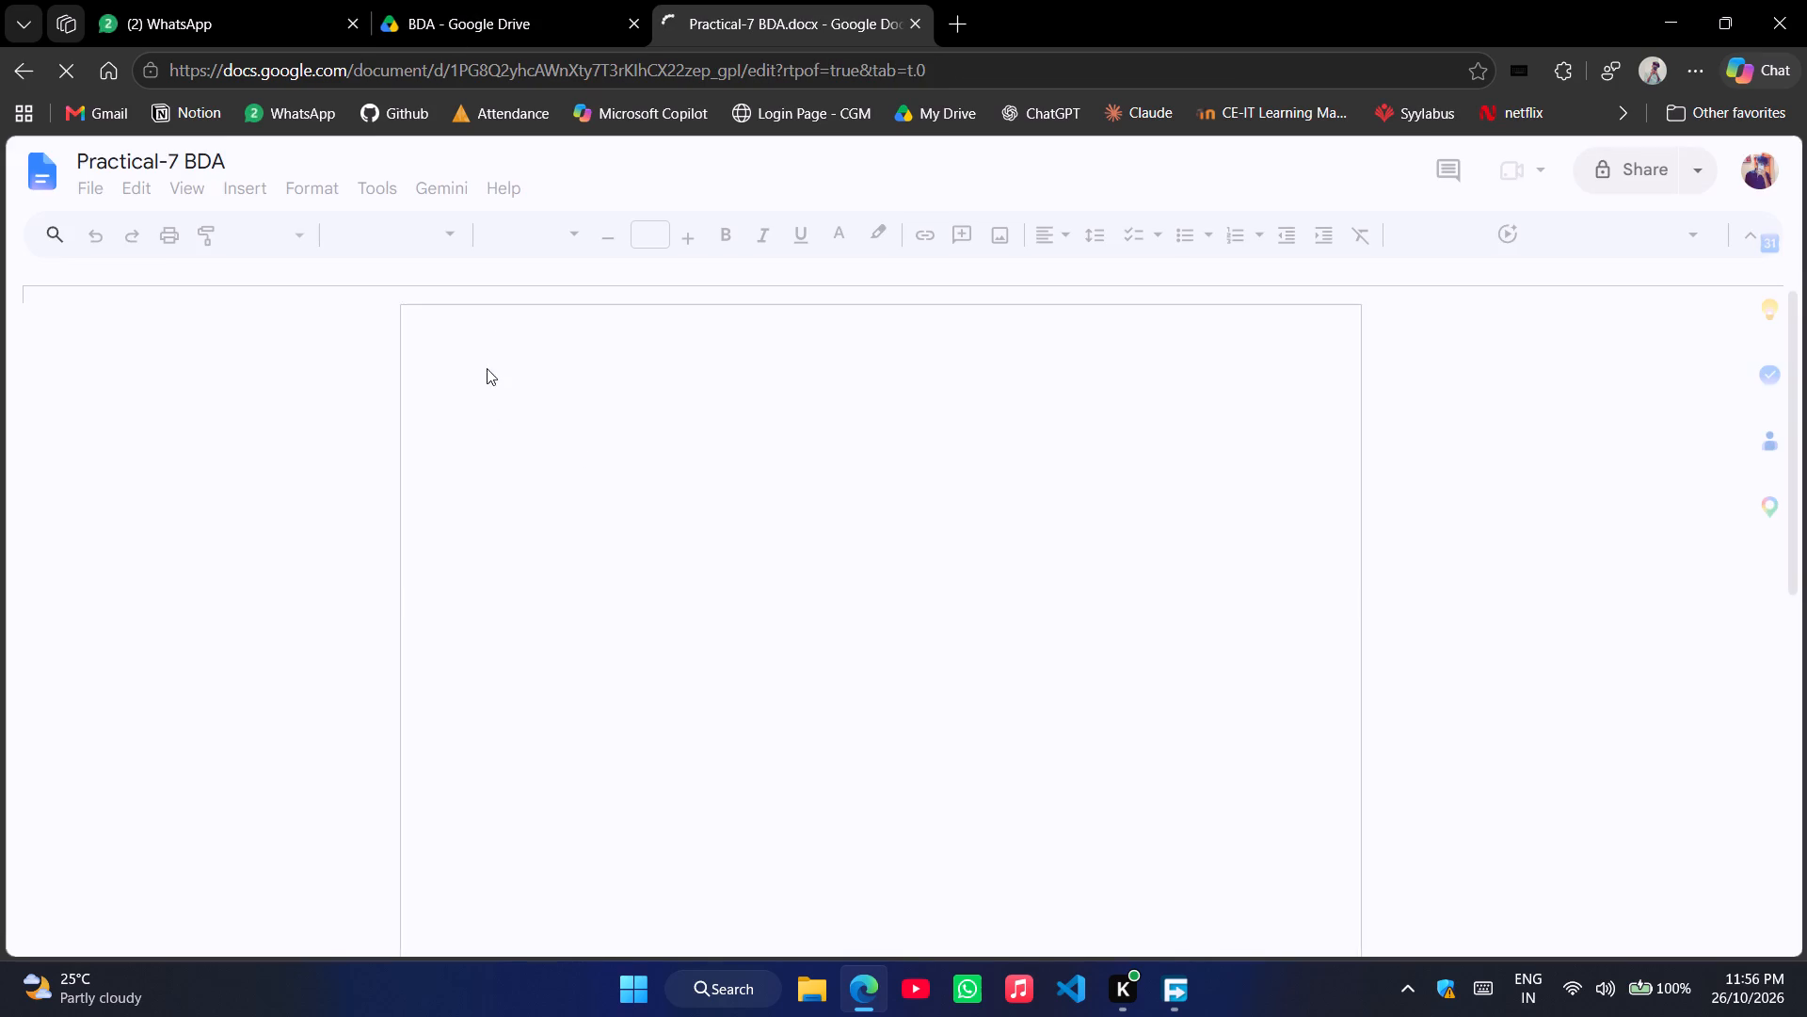
{"action": "scroll", "coordinate": [729, 526], "scroll_direction": "down", "scroll_amount": 6}
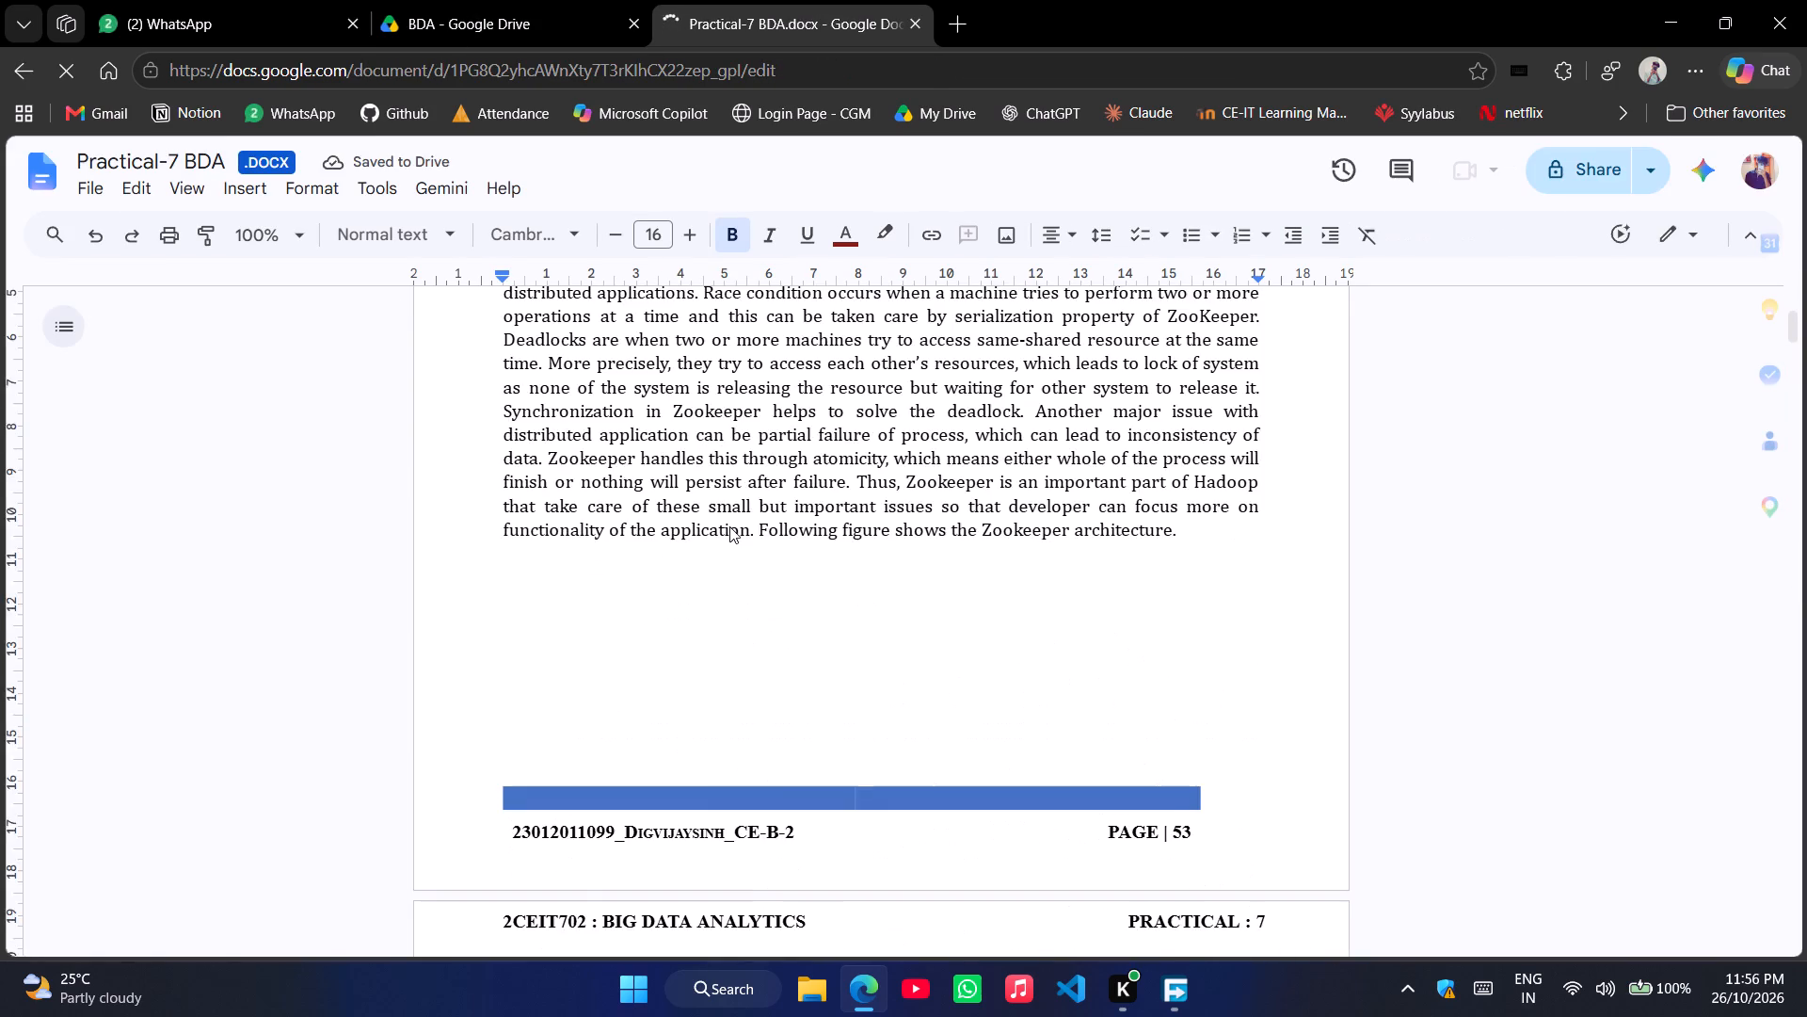
{"action": "scroll", "coordinate": [729, 526], "scroll_direction": "down", "scroll_amount": 11}
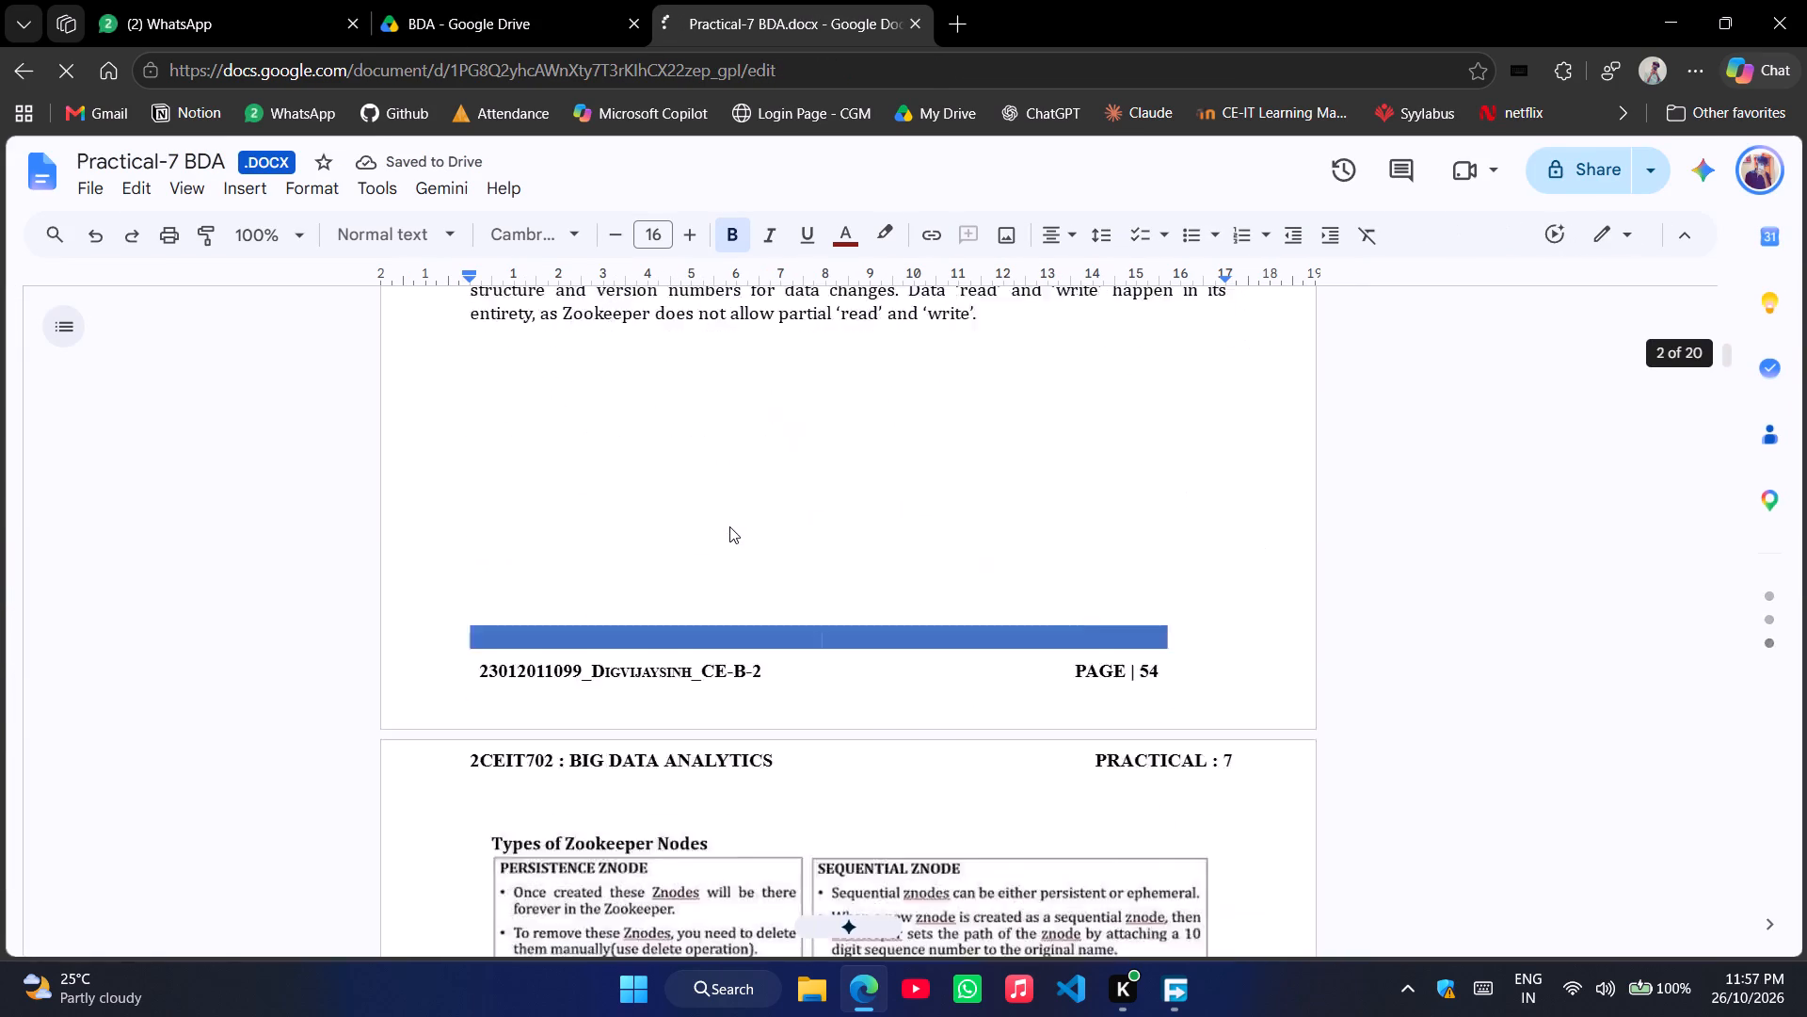
{"action": "scroll", "coordinate": [729, 526], "scroll_direction": "down", "scroll_amount": 20}
{"action": "scroll", "coordinate": [729, 526], "scroll_direction": "down", "scroll_amount": 10}
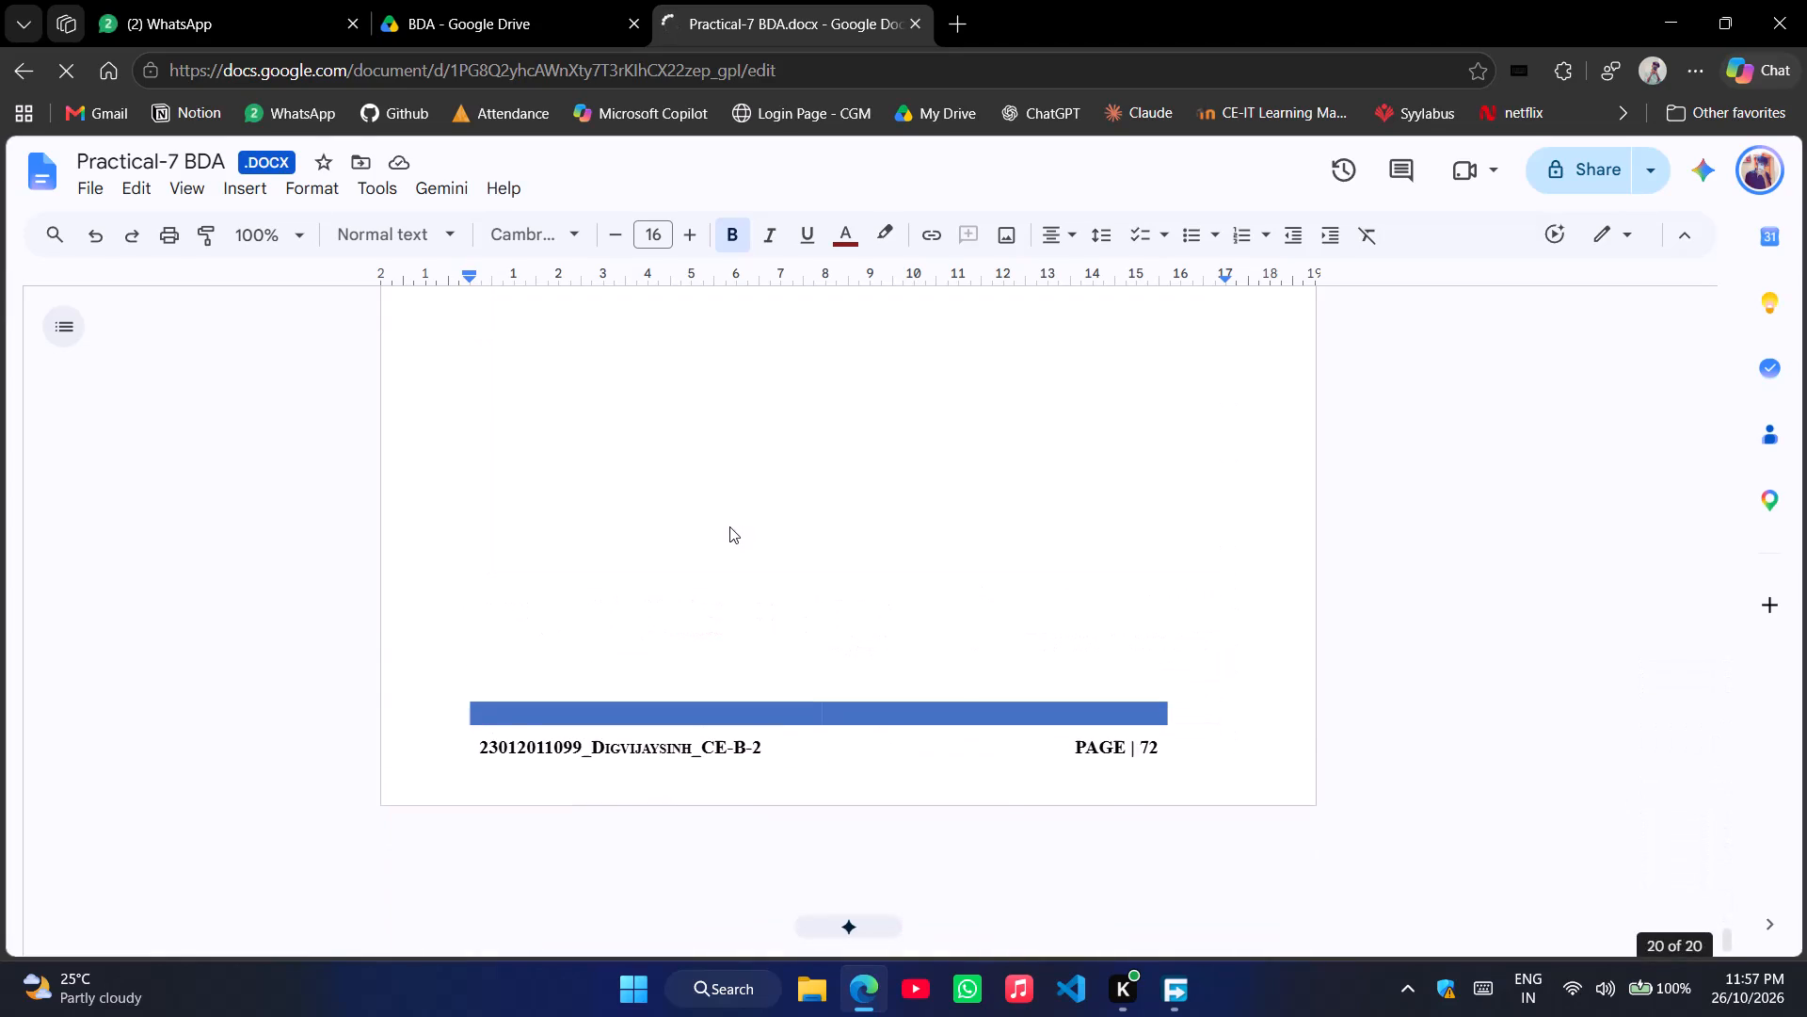
{"action": "scroll", "coordinate": [729, 526], "scroll_direction": "up", "scroll_amount": 16}
{"action": "scroll", "coordinate": [729, 526], "scroll_direction": "up", "scroll_amount": 8}
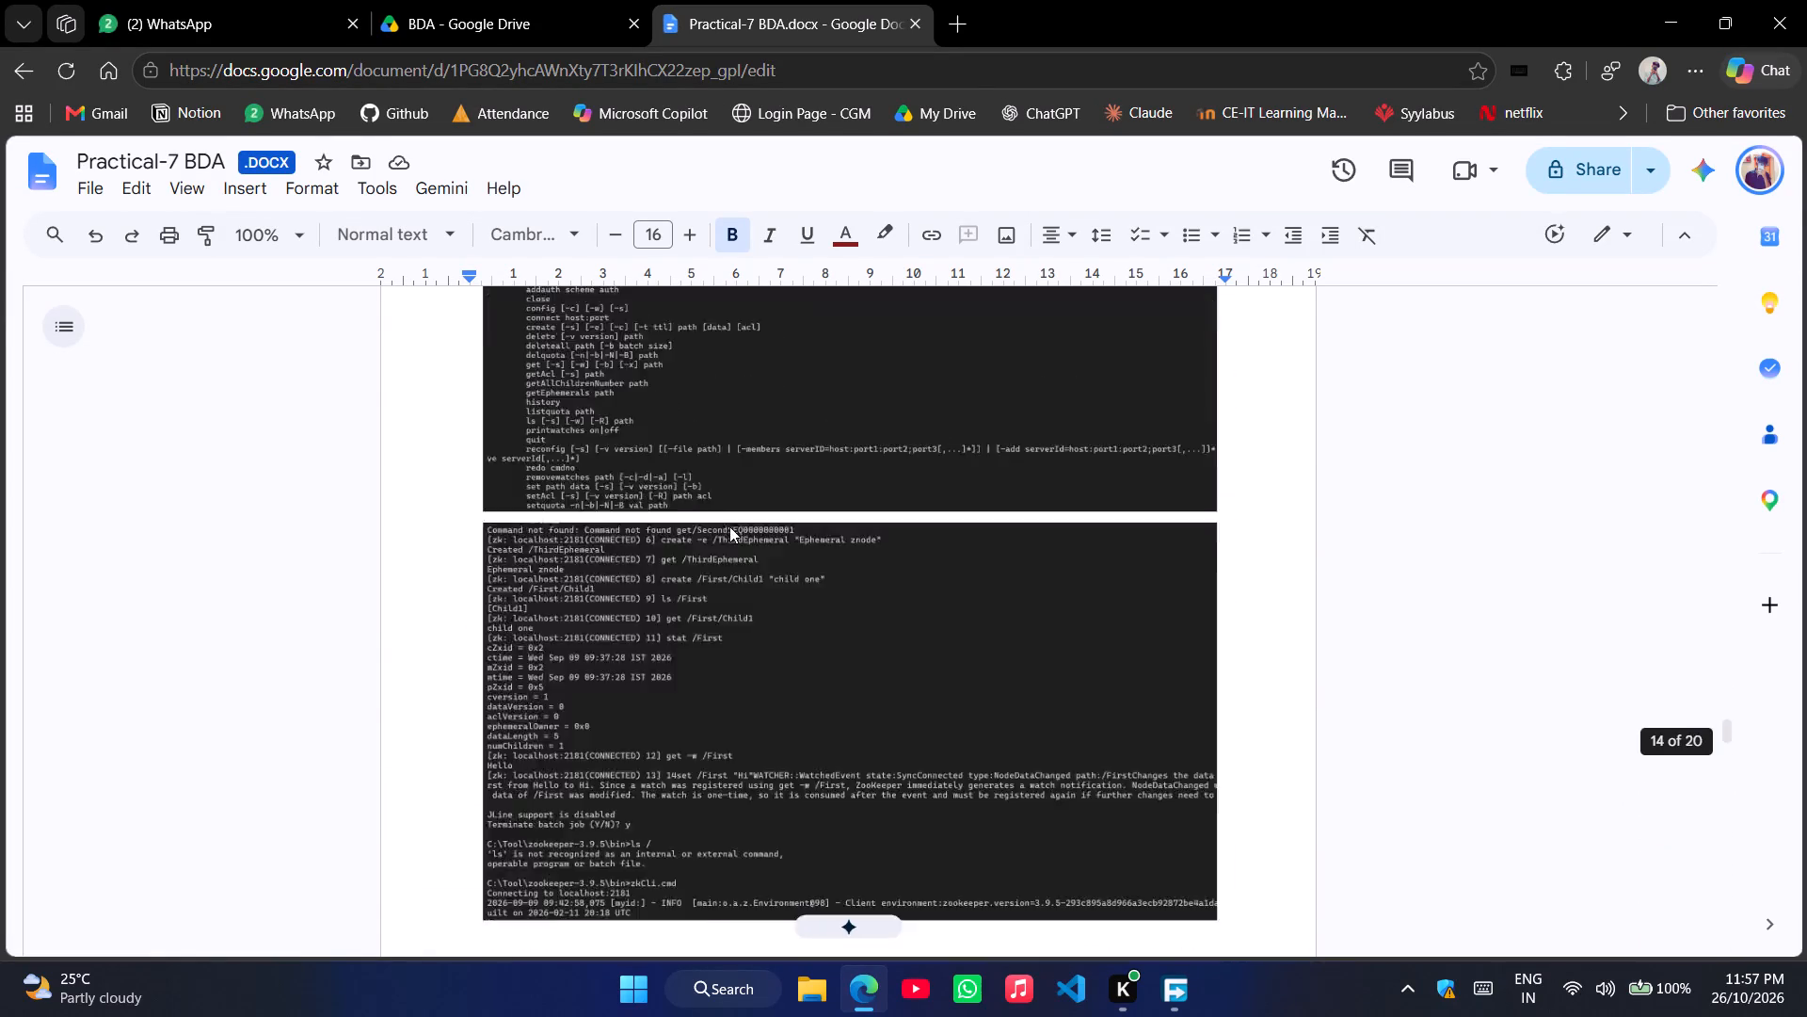
{"action": "scroll", "coordinate": [729, 526], "scroll_direction": "up", "scroll_amount": 16}
{"action": "scroll", "coordinate": [729, 526], "scroll_direction": "up", "scroll_amount": 6}
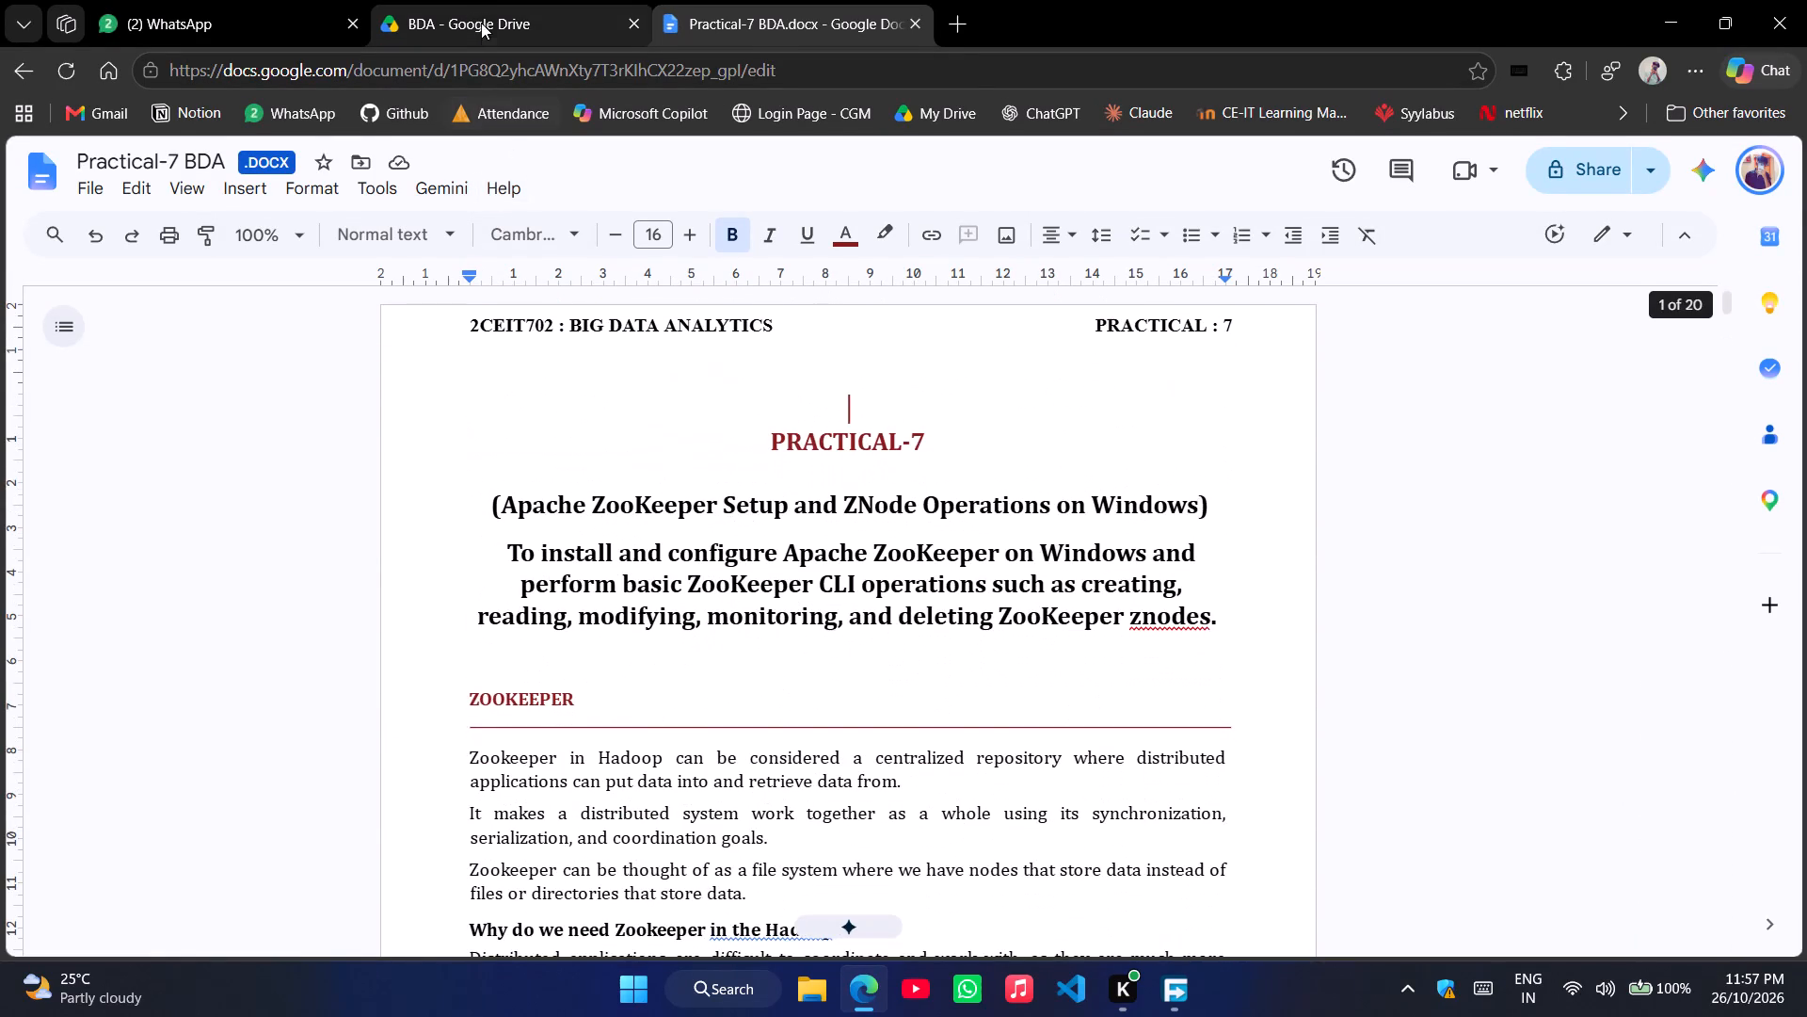
Close the Practical-7 document and the browser window.
{"action": "left_click", "coordinate": [482, 11]}
{"action": "left_click", "coordinate": [520, 785]}
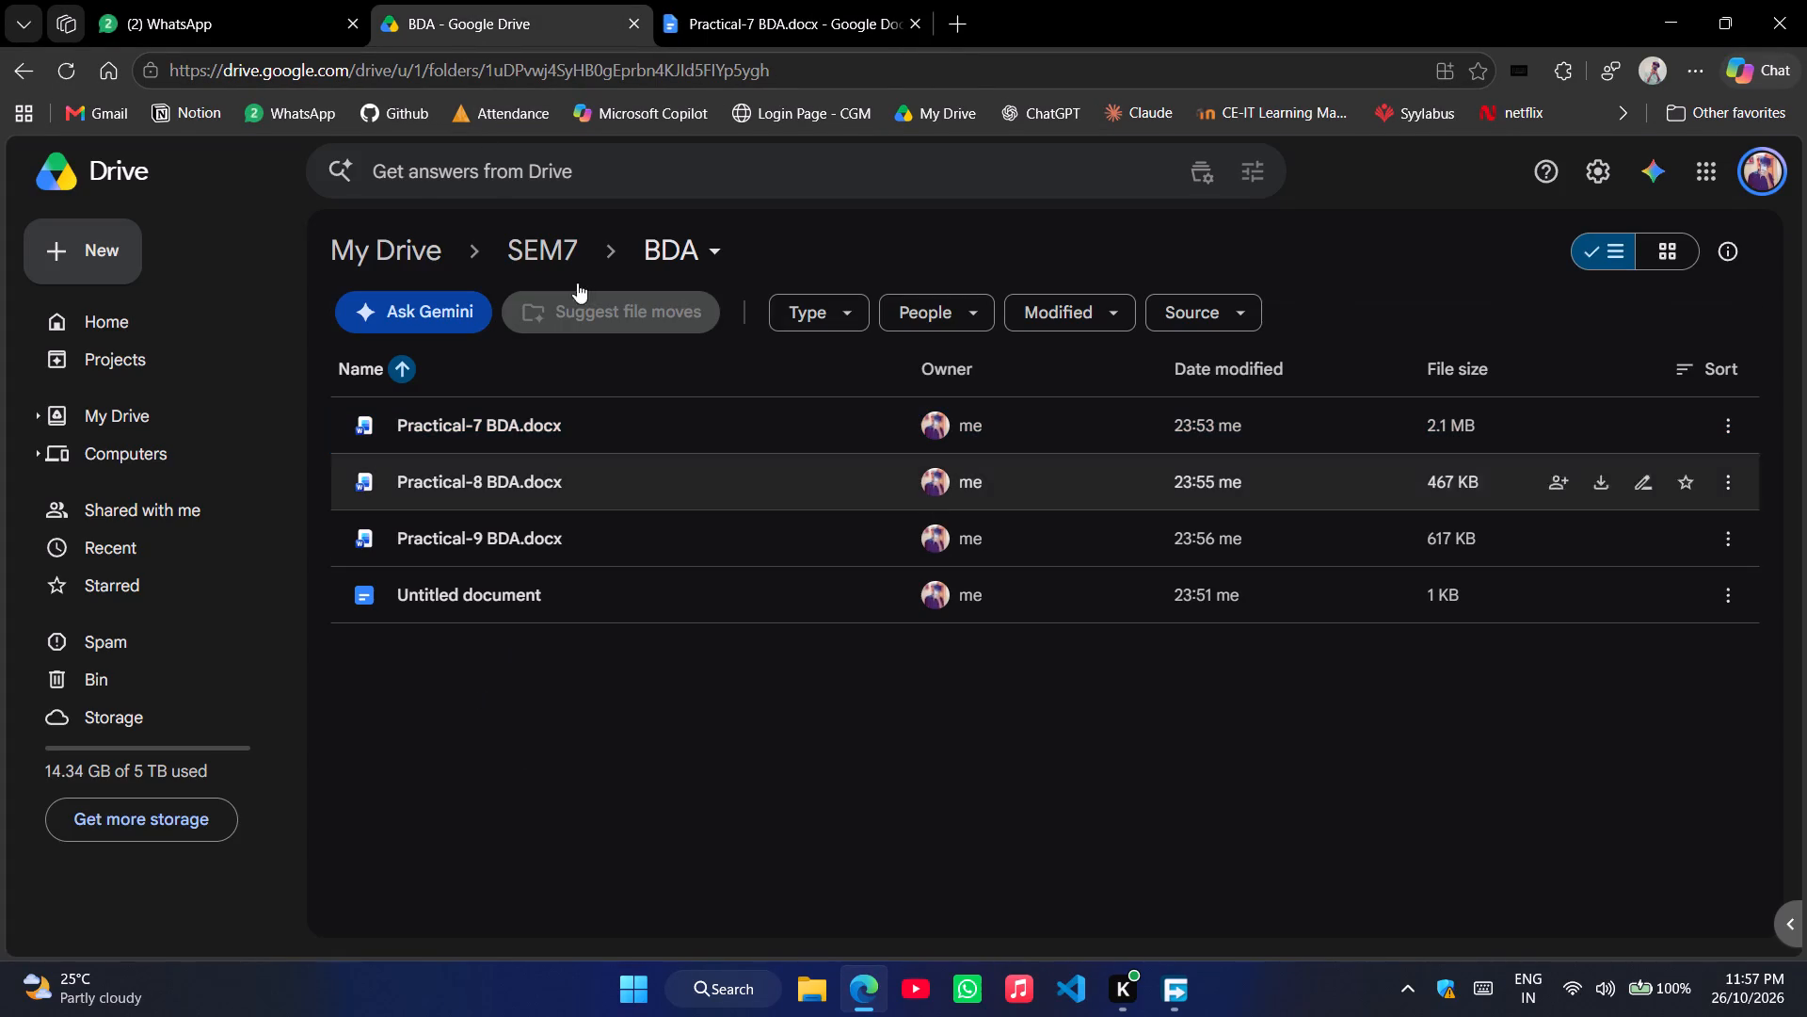
{"action": "left_click", "coordinate": [912, 21]}
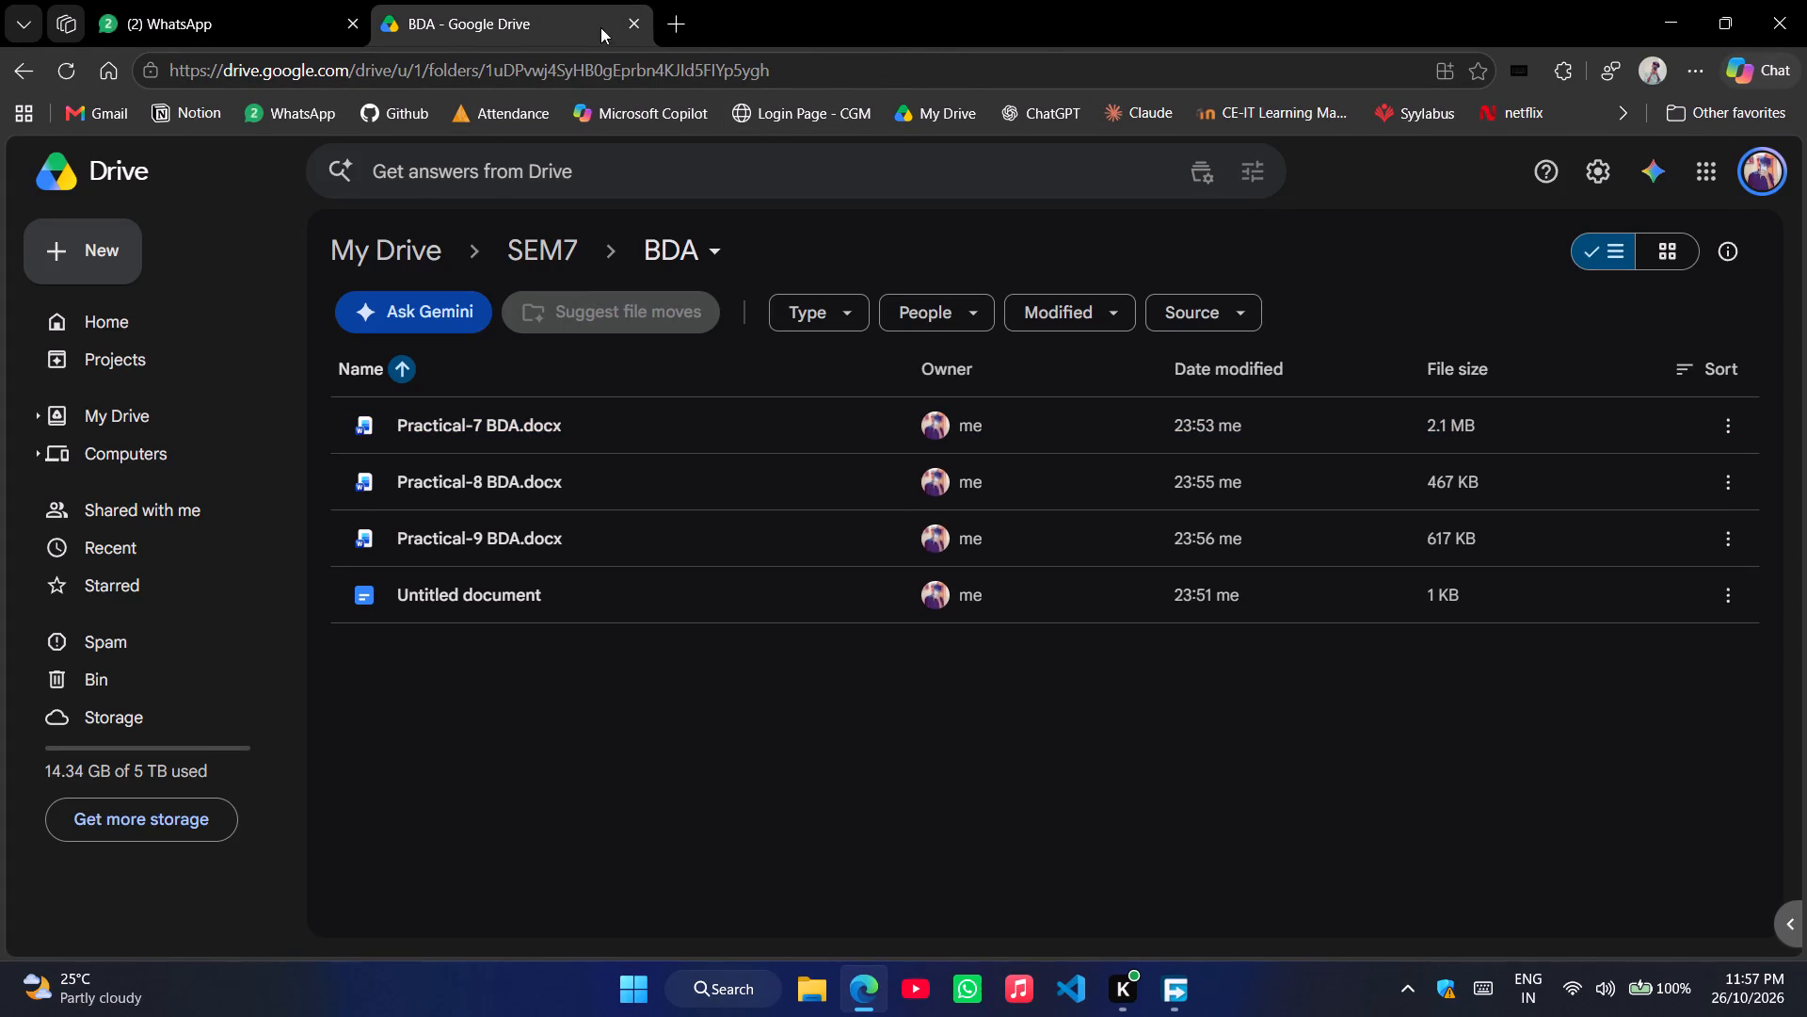
{"action": "left_click", "coordinate": [1796, 16]}
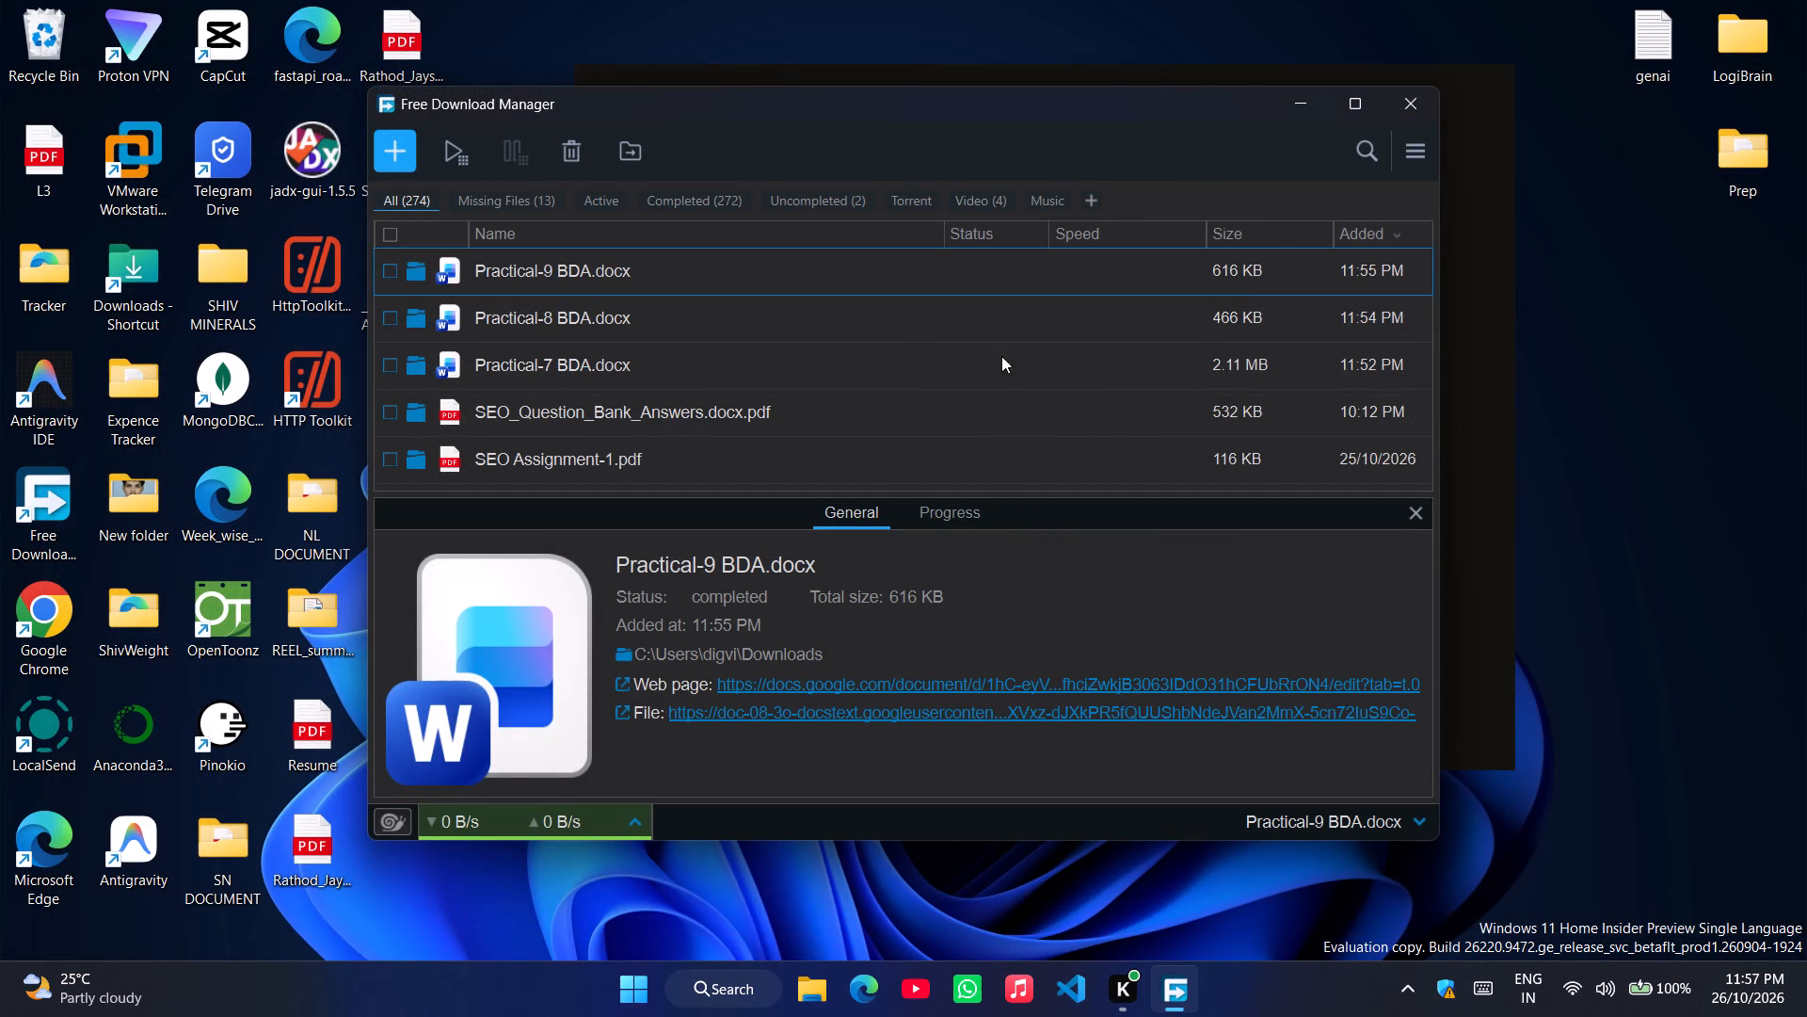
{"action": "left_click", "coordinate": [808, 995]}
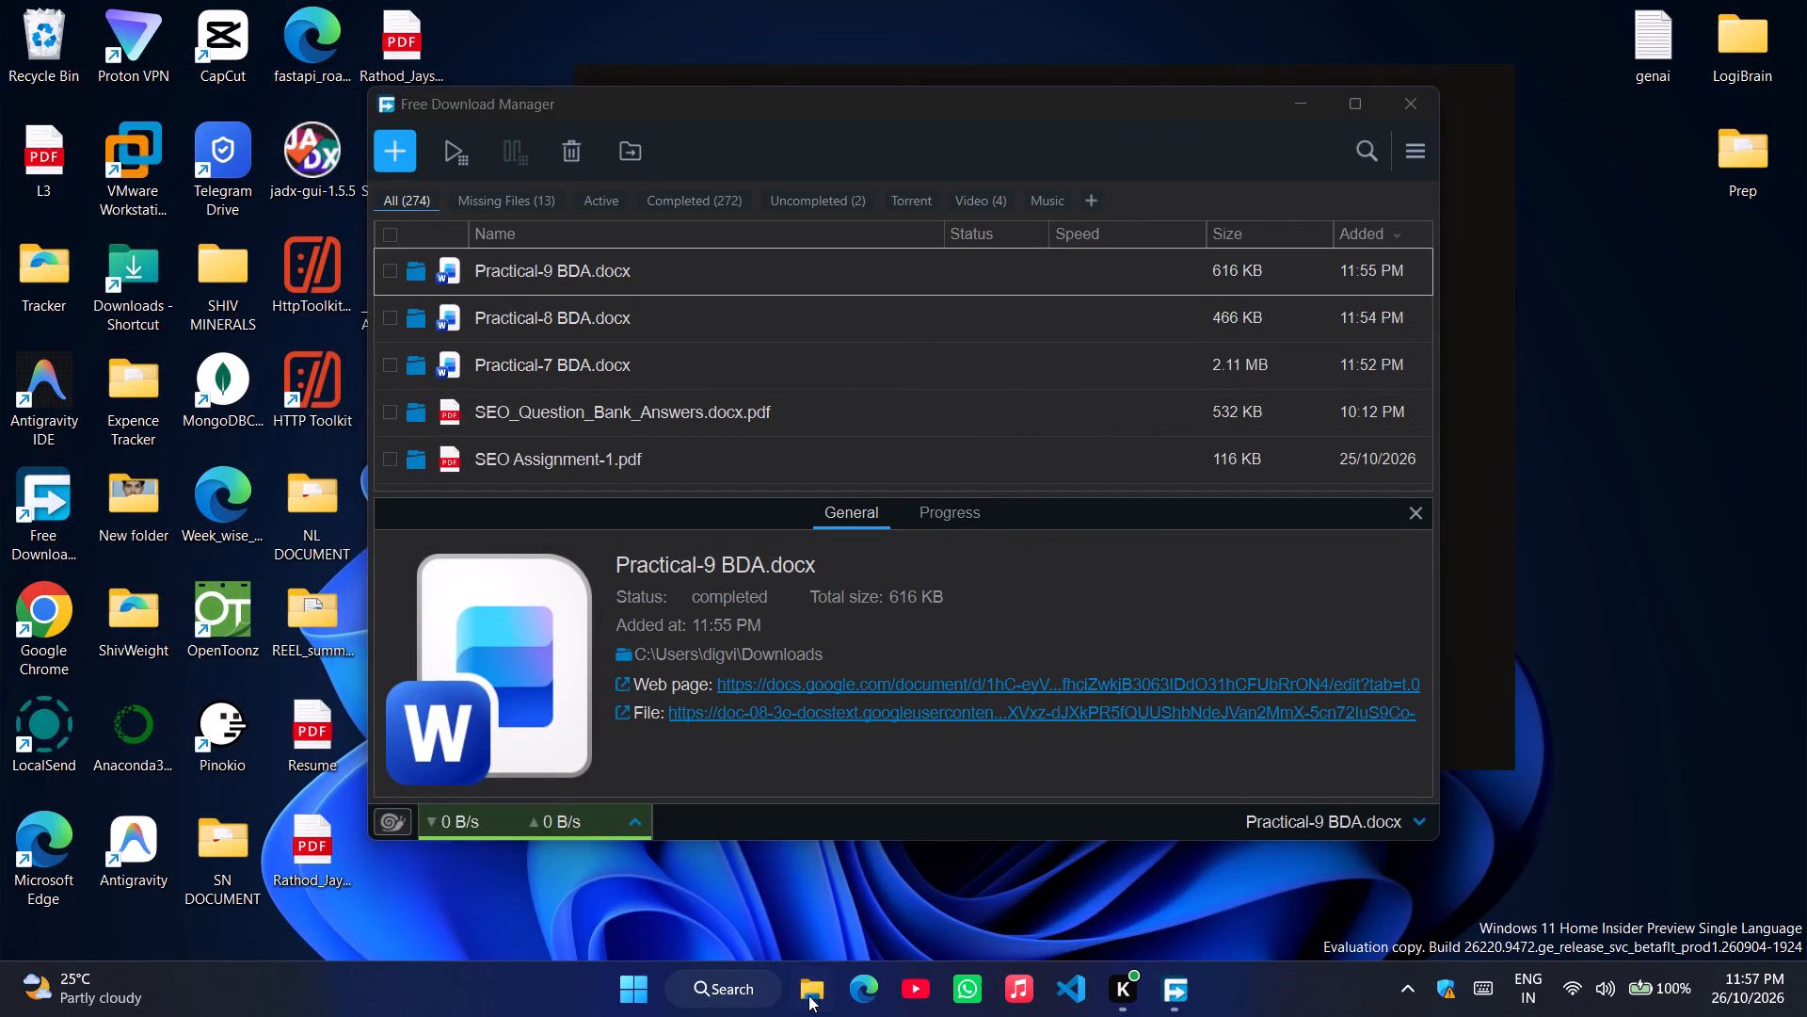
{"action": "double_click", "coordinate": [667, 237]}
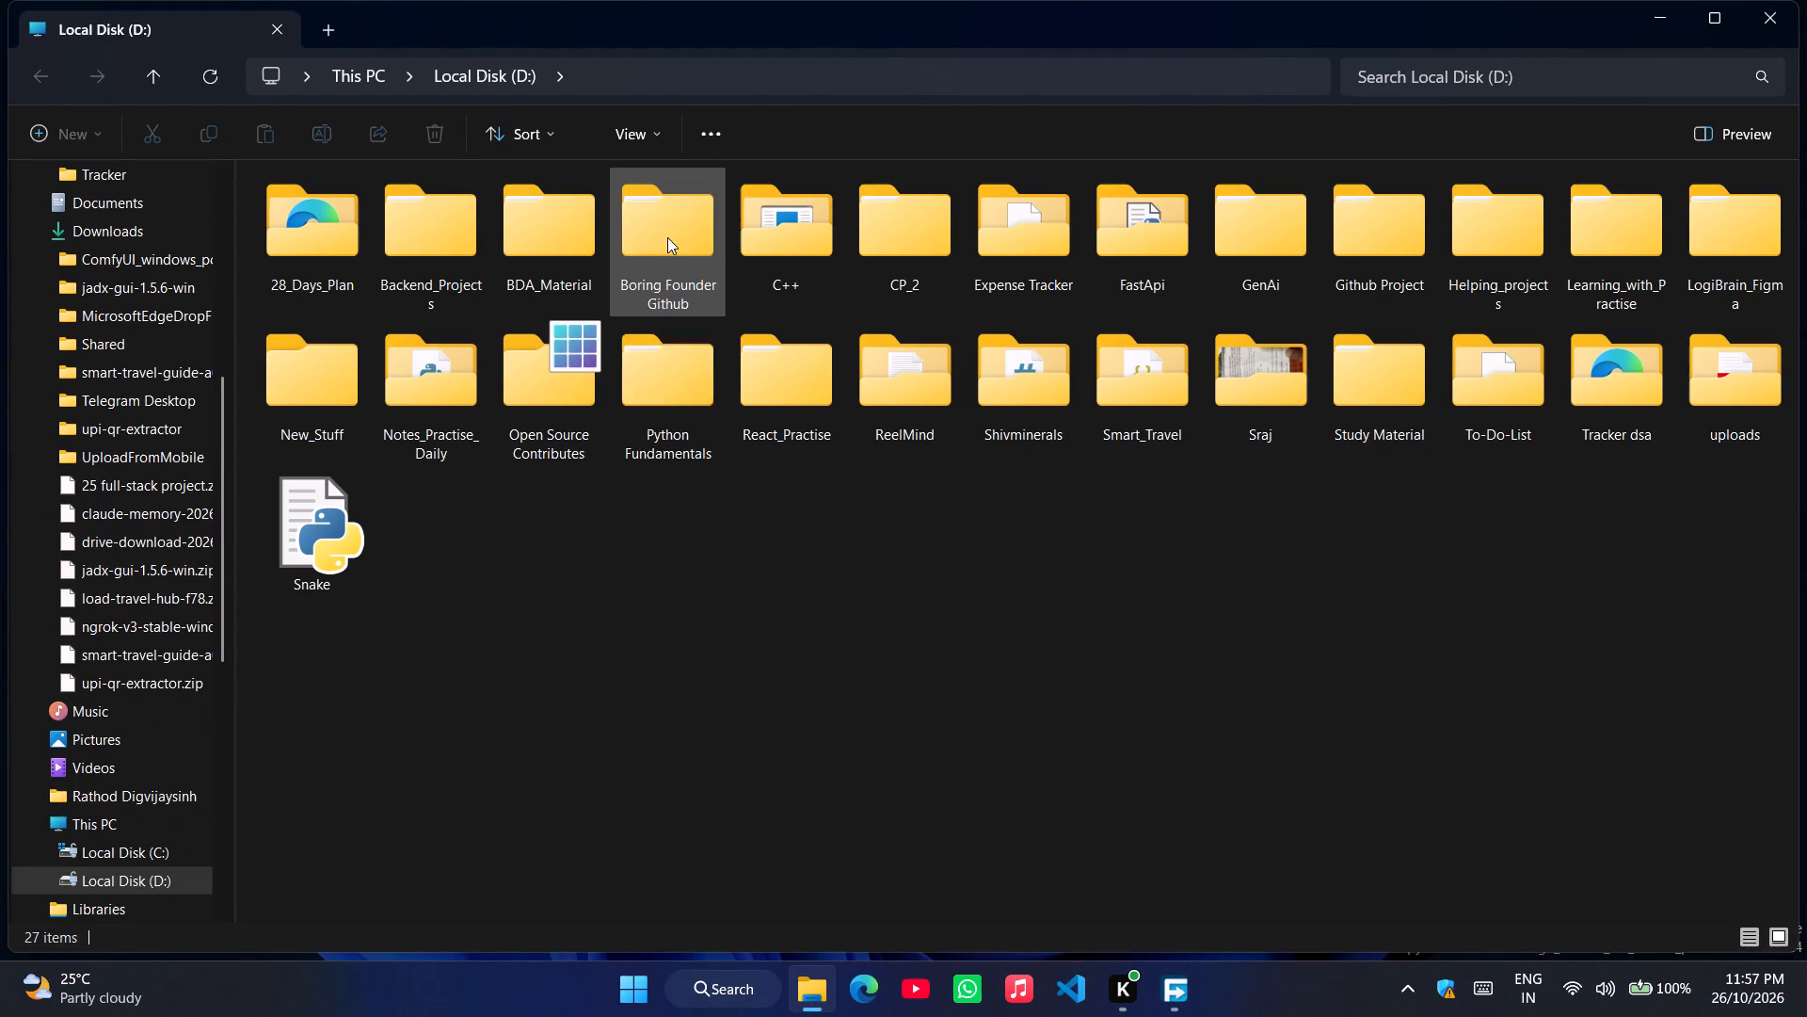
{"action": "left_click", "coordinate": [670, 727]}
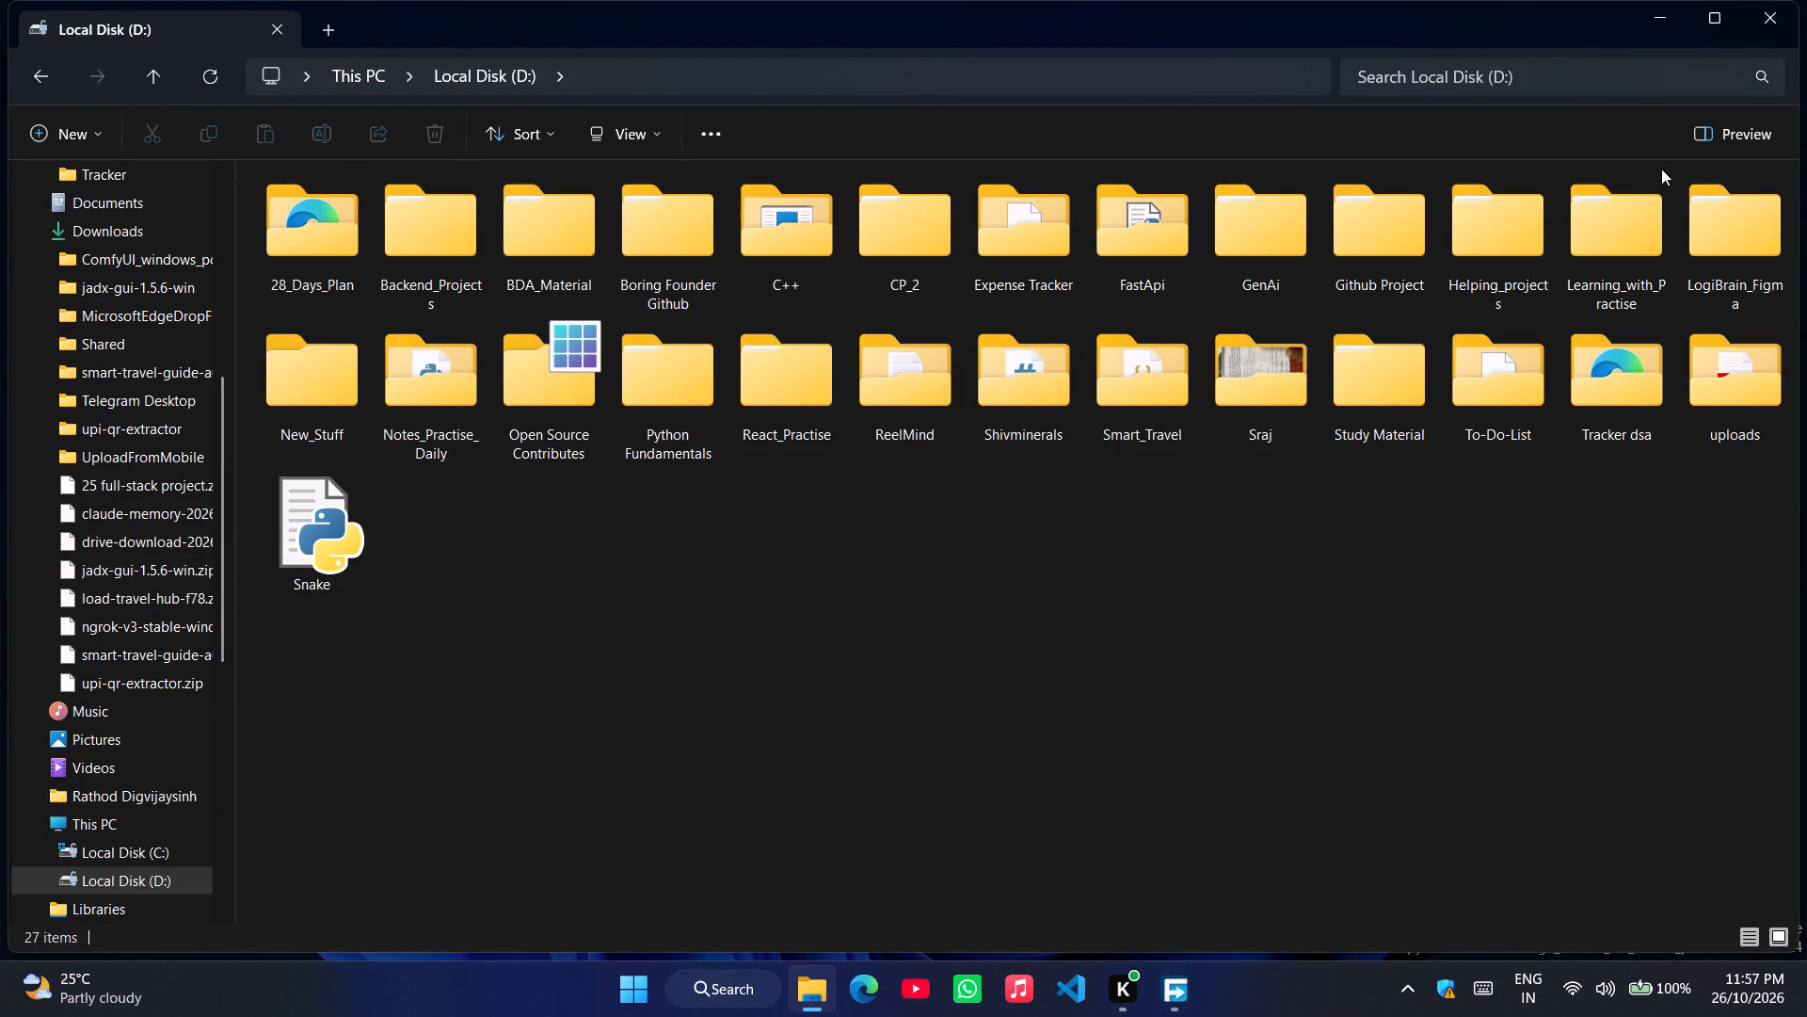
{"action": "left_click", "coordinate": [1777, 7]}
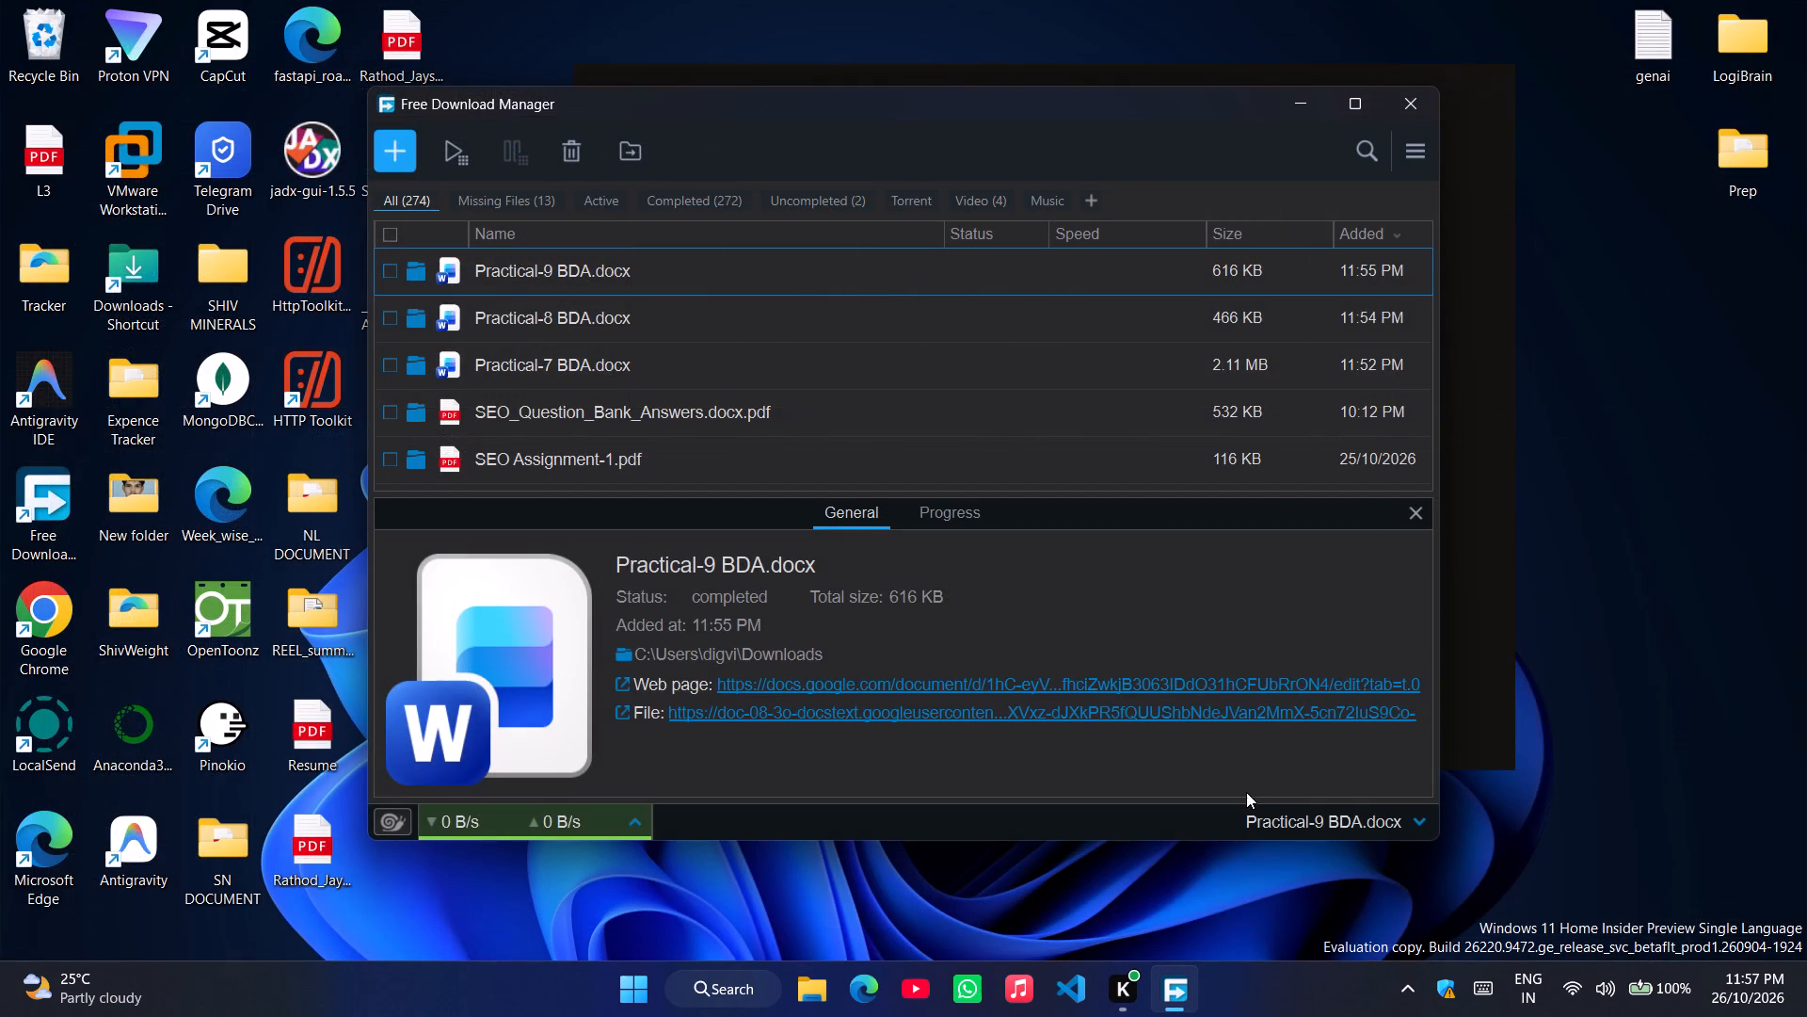